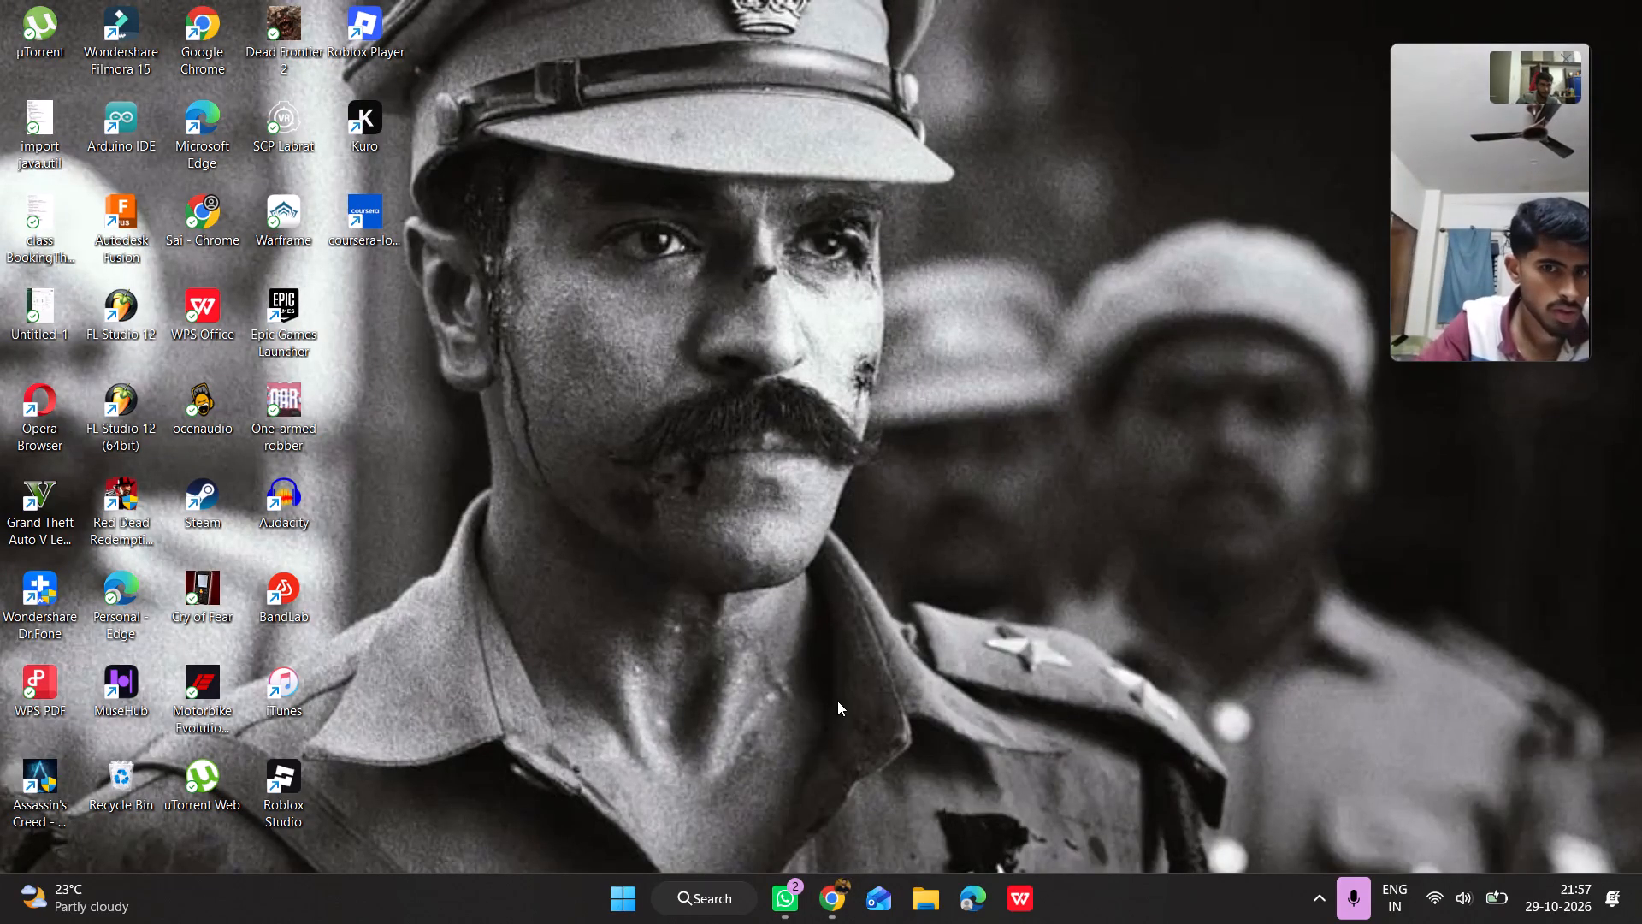
# Open File Explorer to reach the recently saved "final dm report" files.
pyautogui.click(909, 901)
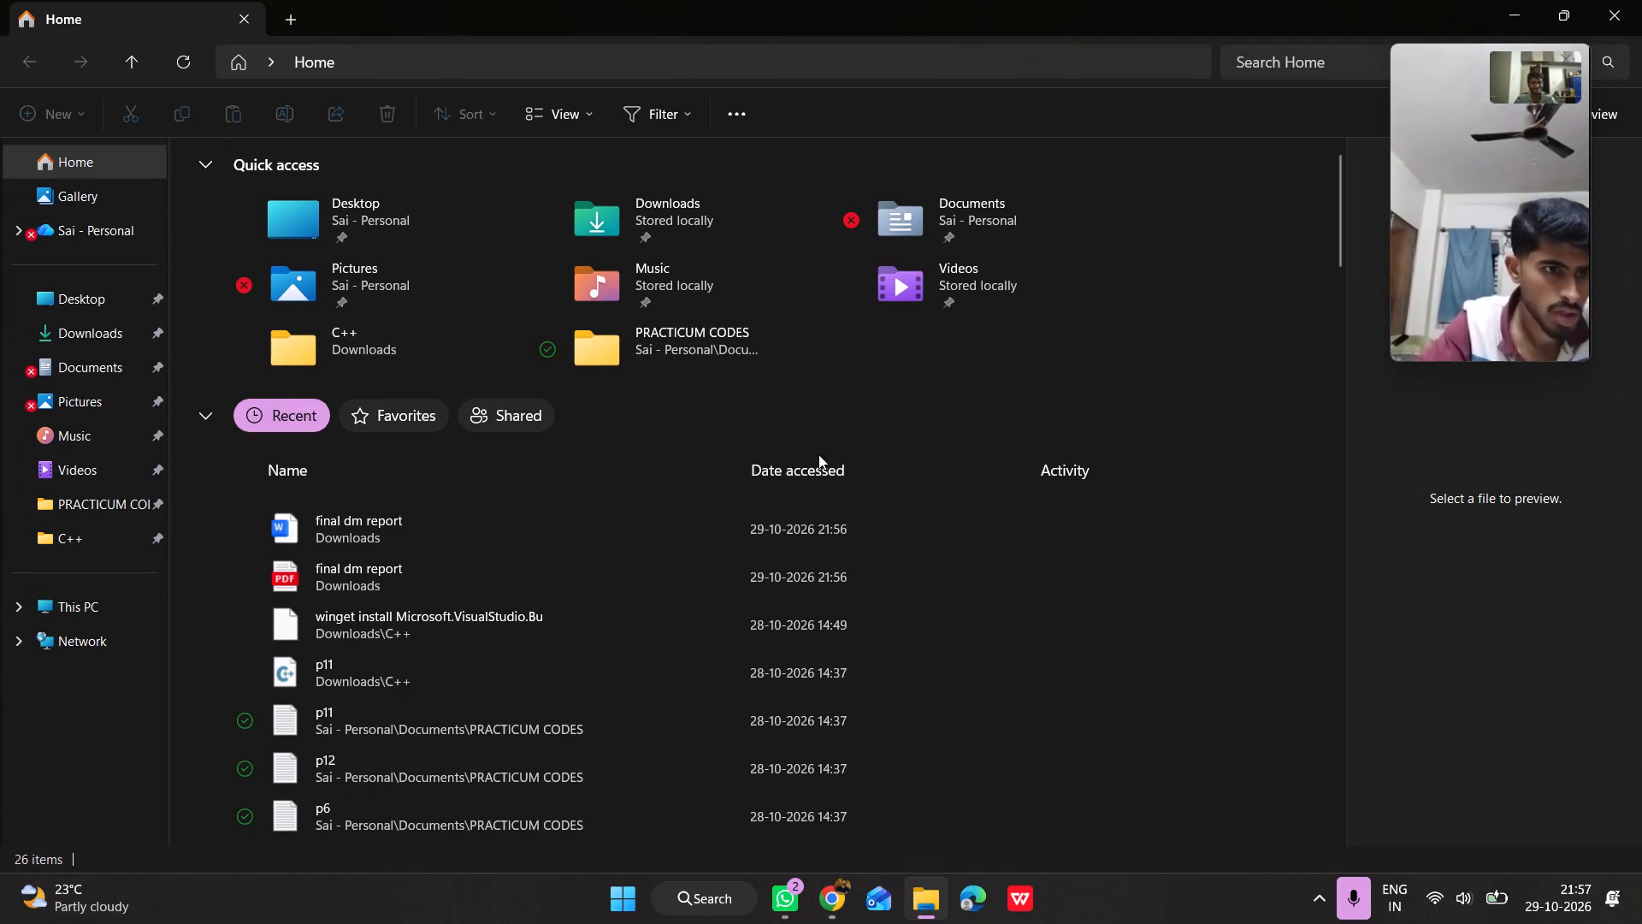
# Bring up the open WhatsApp windows to switch to the chat.
pyautogui.click(772, 885)
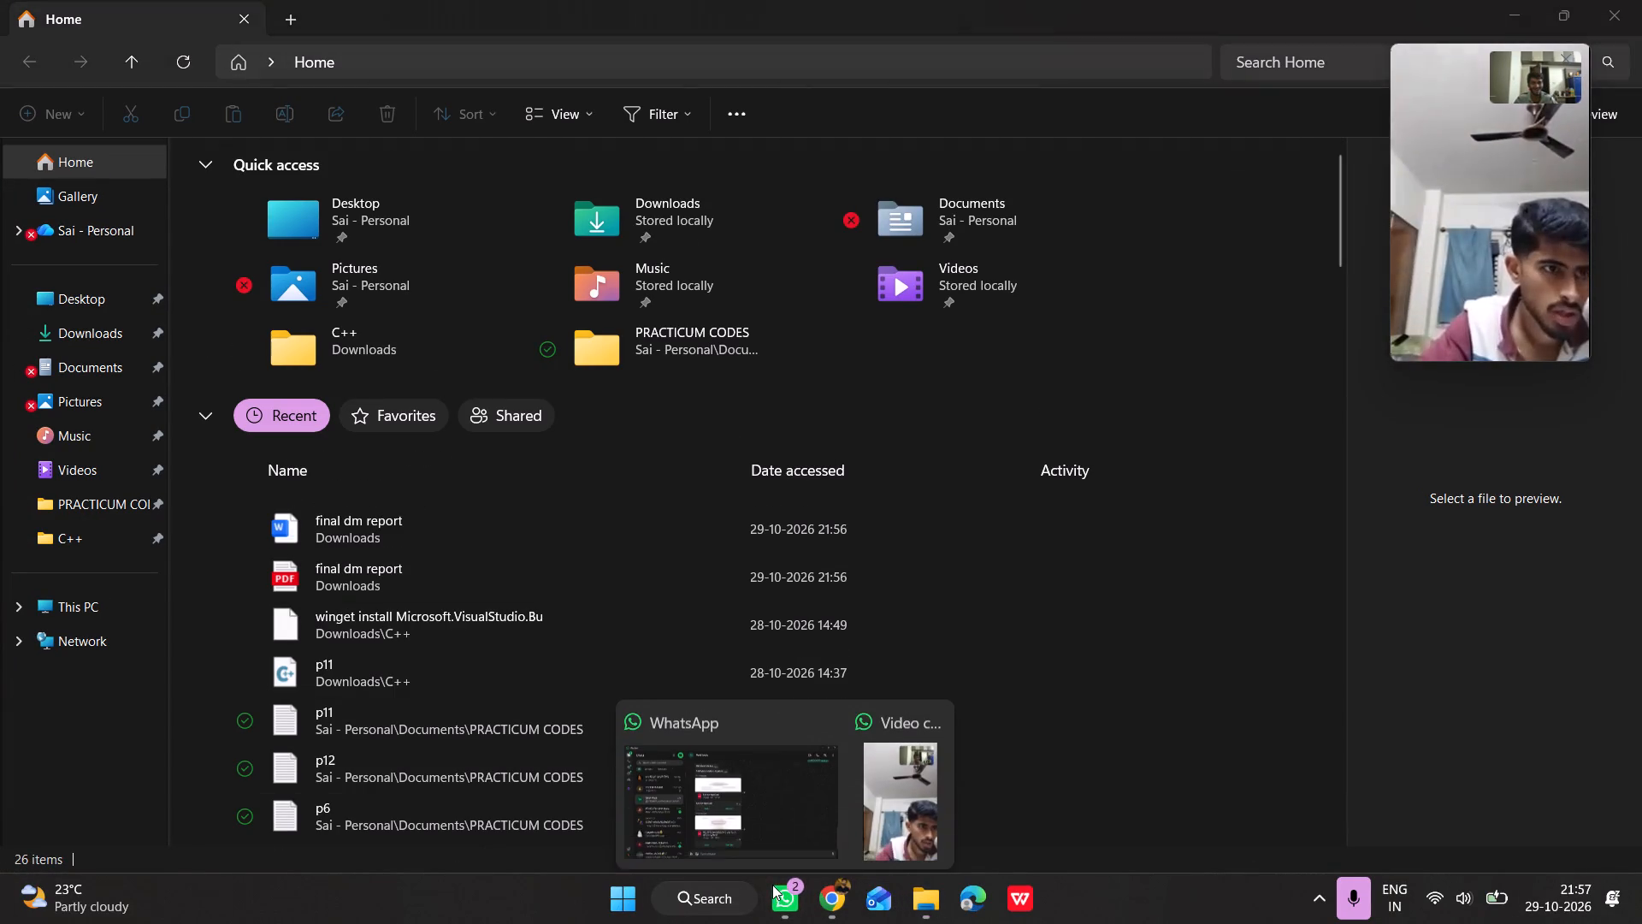
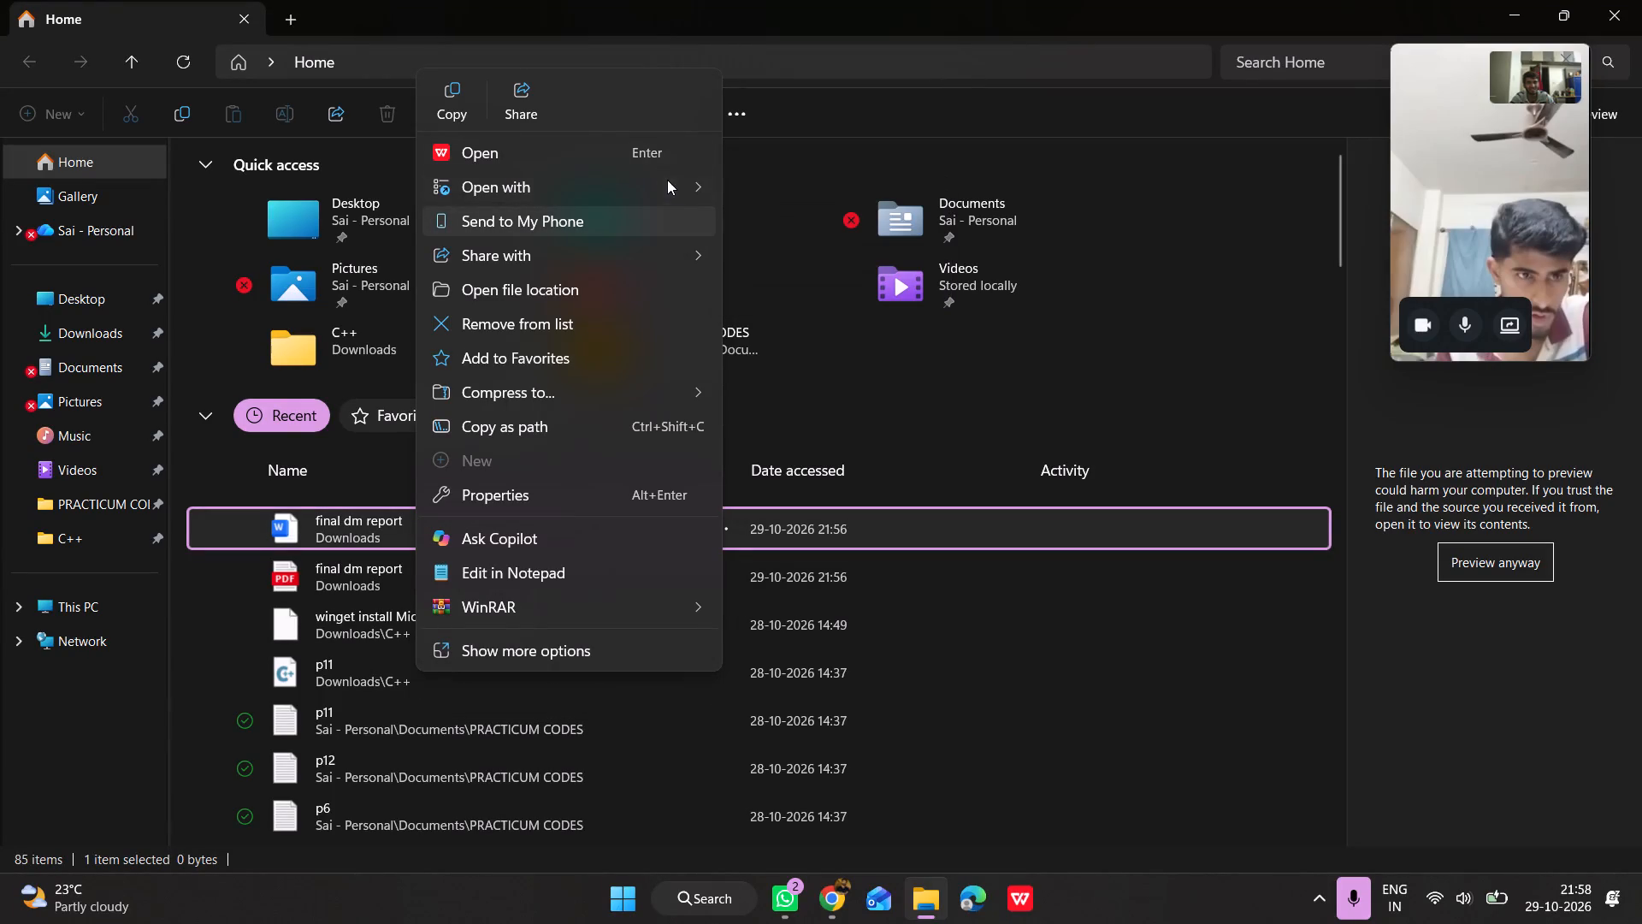
# Open the "final dm report" Word document in Microsoft Word and enable editing.
pyautogui.click(741, 182)
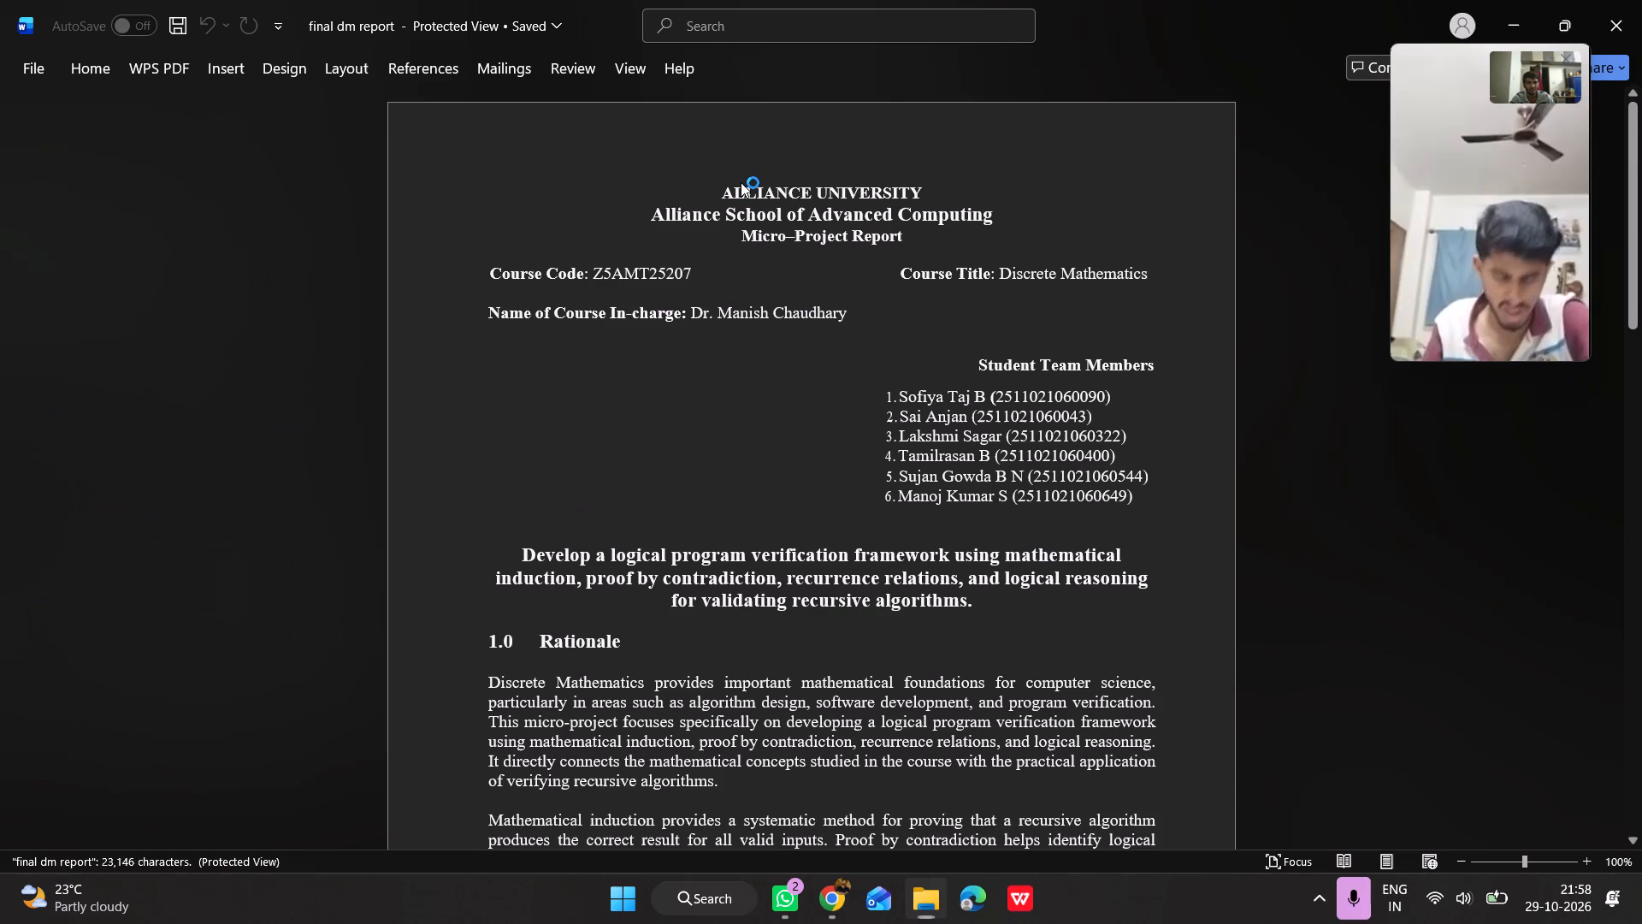
pyautogui.click(844, 102)
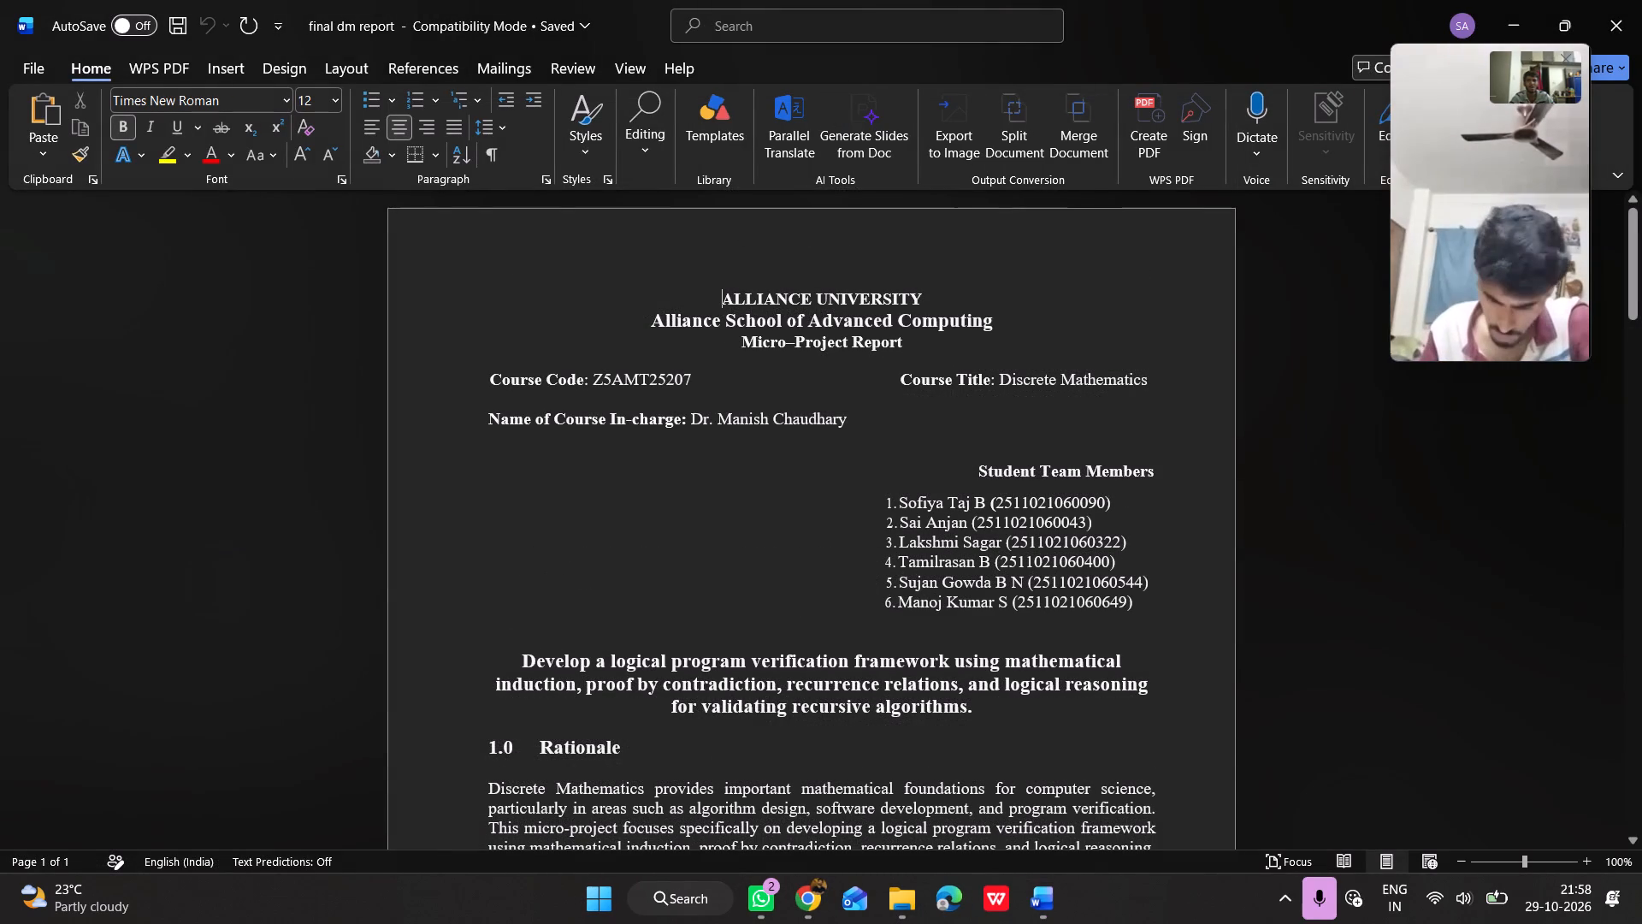
# Read through the report from the title page to Stage 8, checking the converted text and formatting.
pyautogui.scroll(-16, 836, 483)
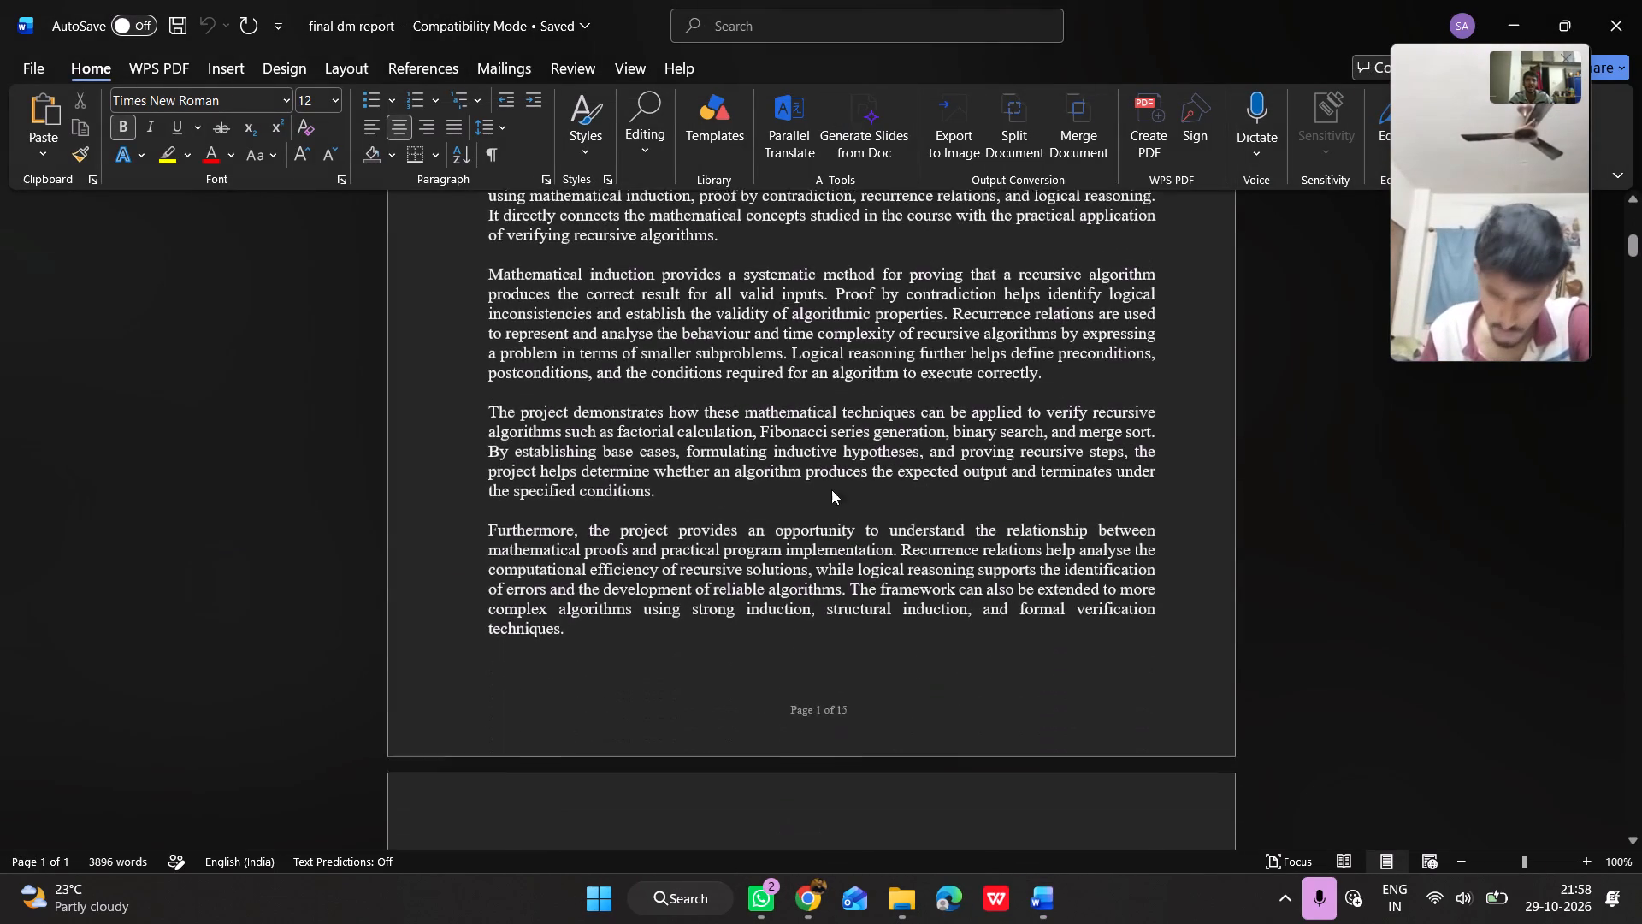
pyautogui.scroll(-12, 831, 489)
pyautogui.scroll(5, 831, 489)
pyautogui.scroll(-6, 830, 494)
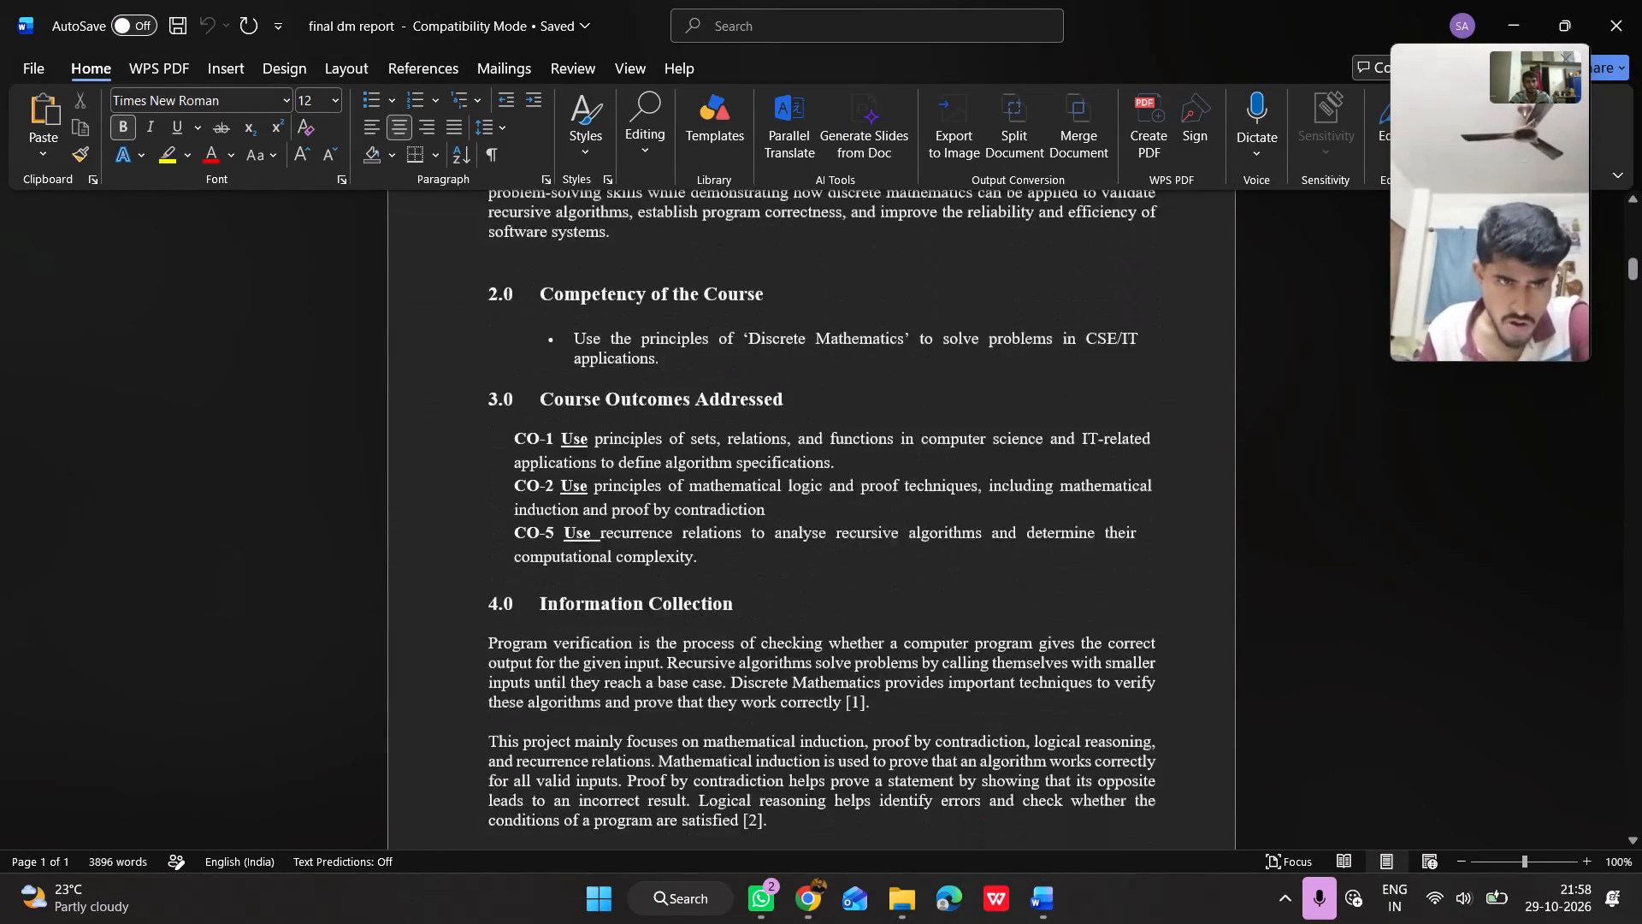
pyautogui.scroll(-6, 830, 494)
pyautogui.scroll(1, 829, 494)
pyautogui.scroll(-3, 829, 494)
pyautogui.scroll(2, 828, 495)
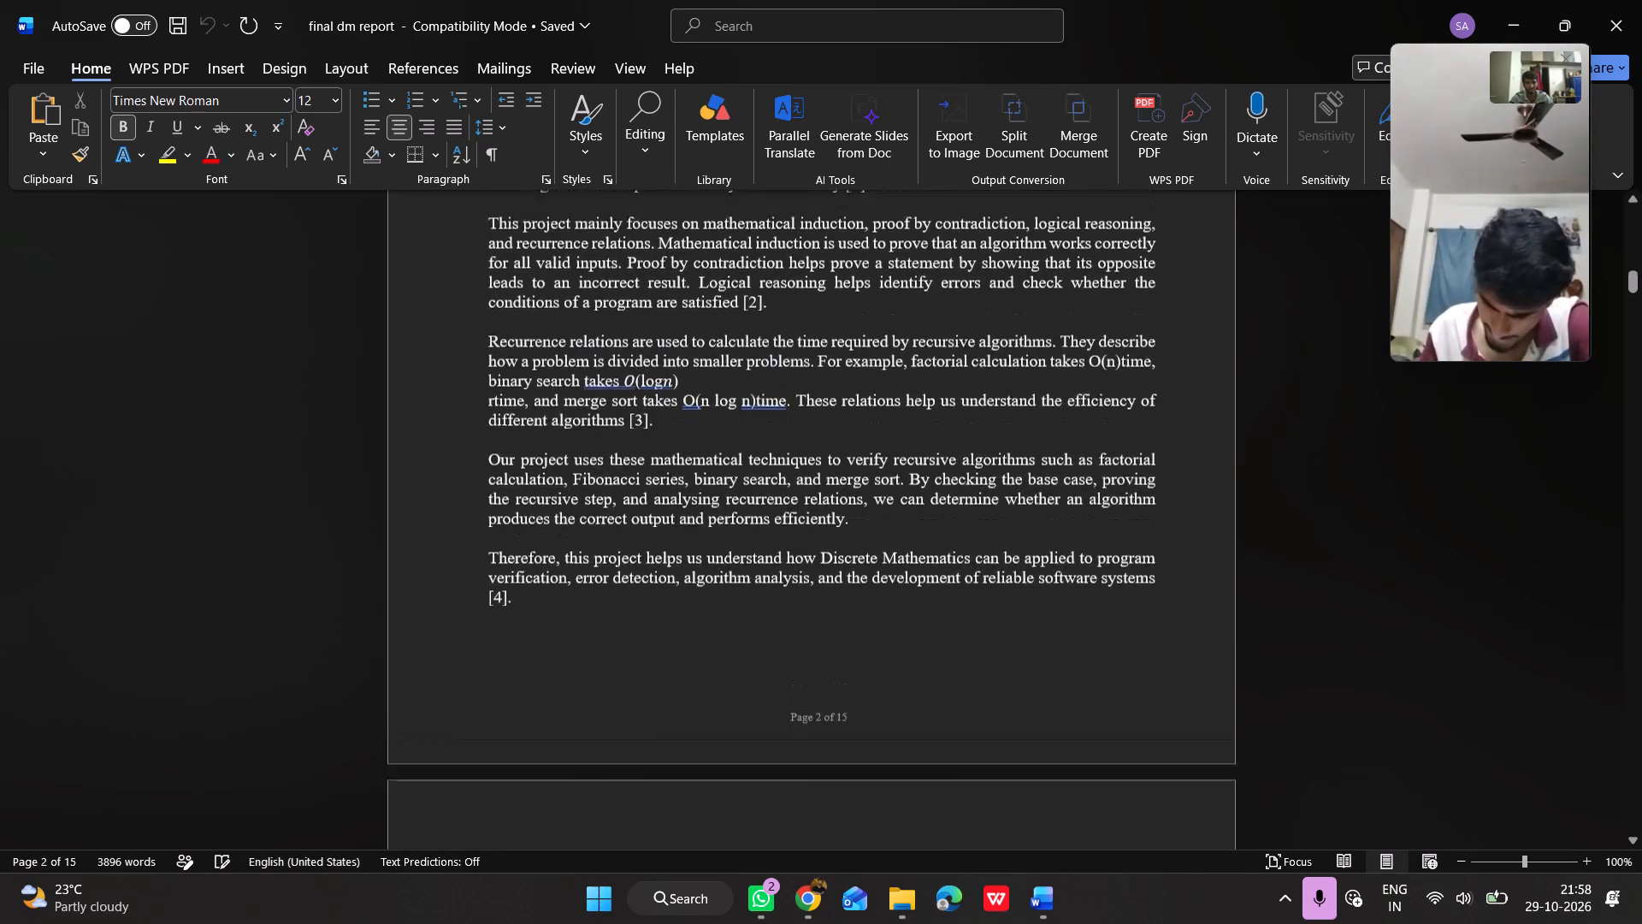
pyautogui.scroll(1, 828, 495)
pyautogui.scroll(-20, 828, 495)
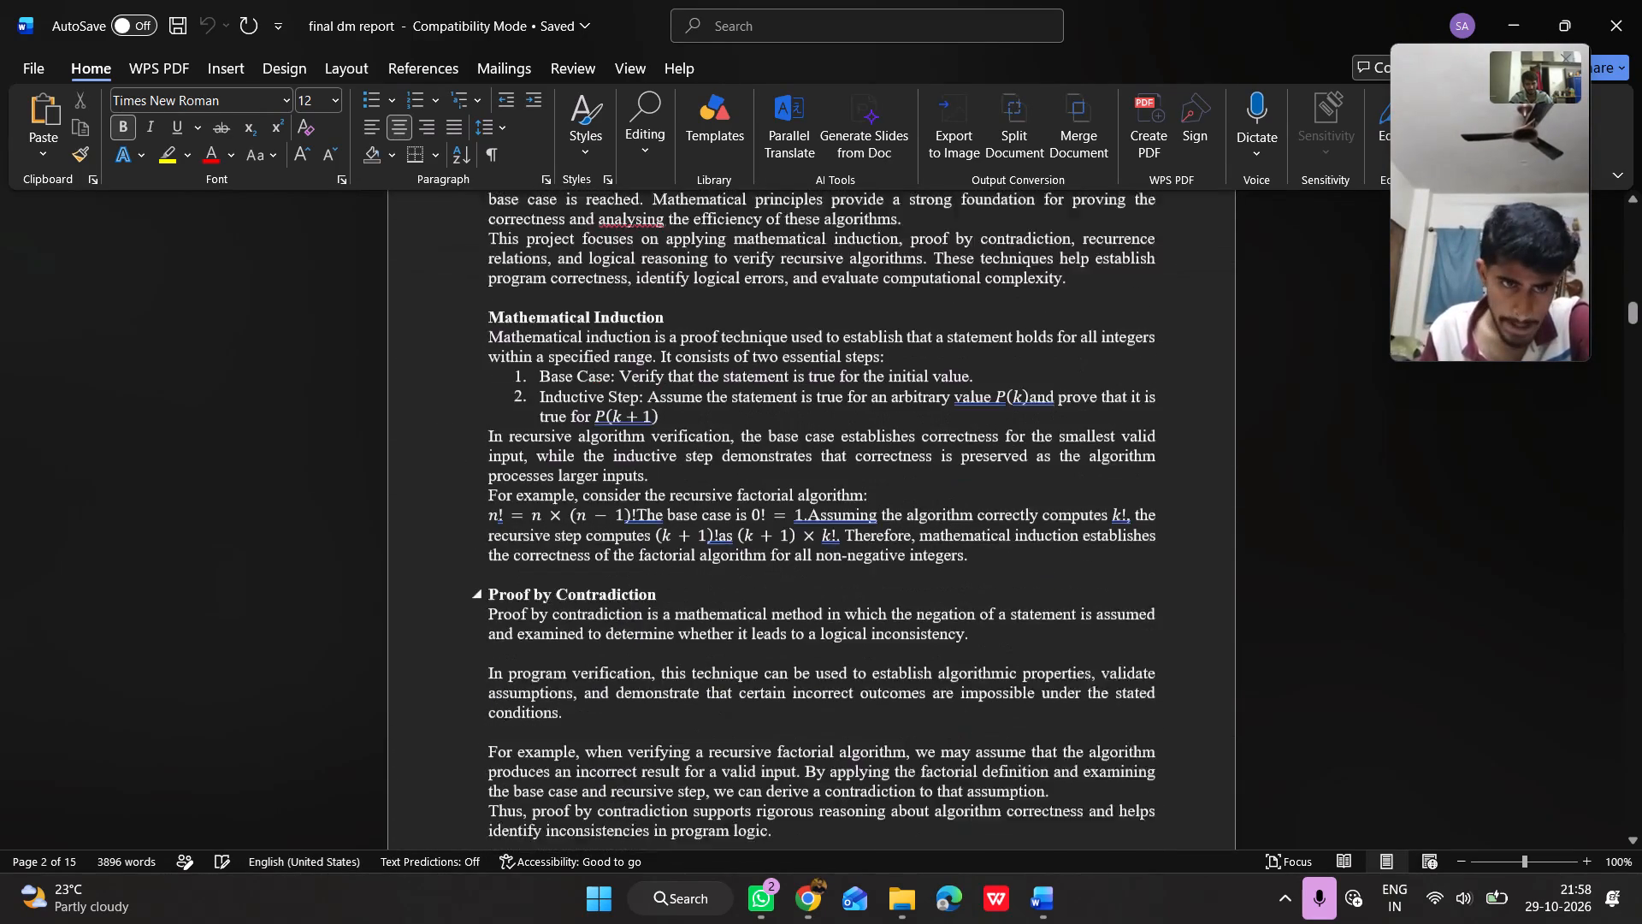
pyautogui.scroll(-15, 827, 491)
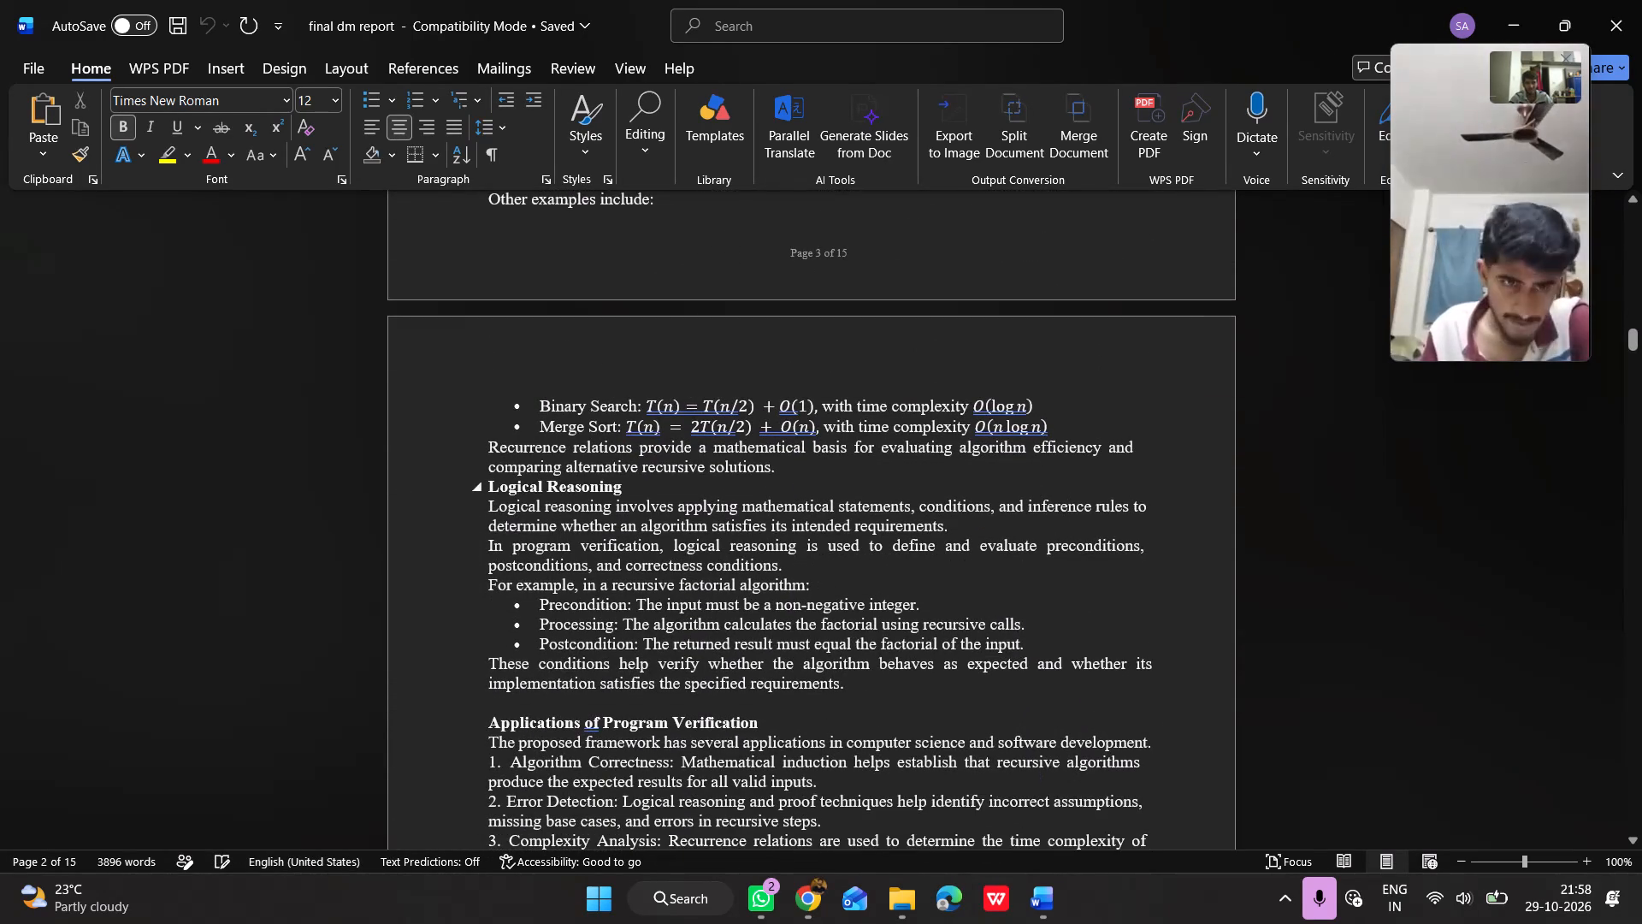
pyautogui.scroll(-19, 828, 491)
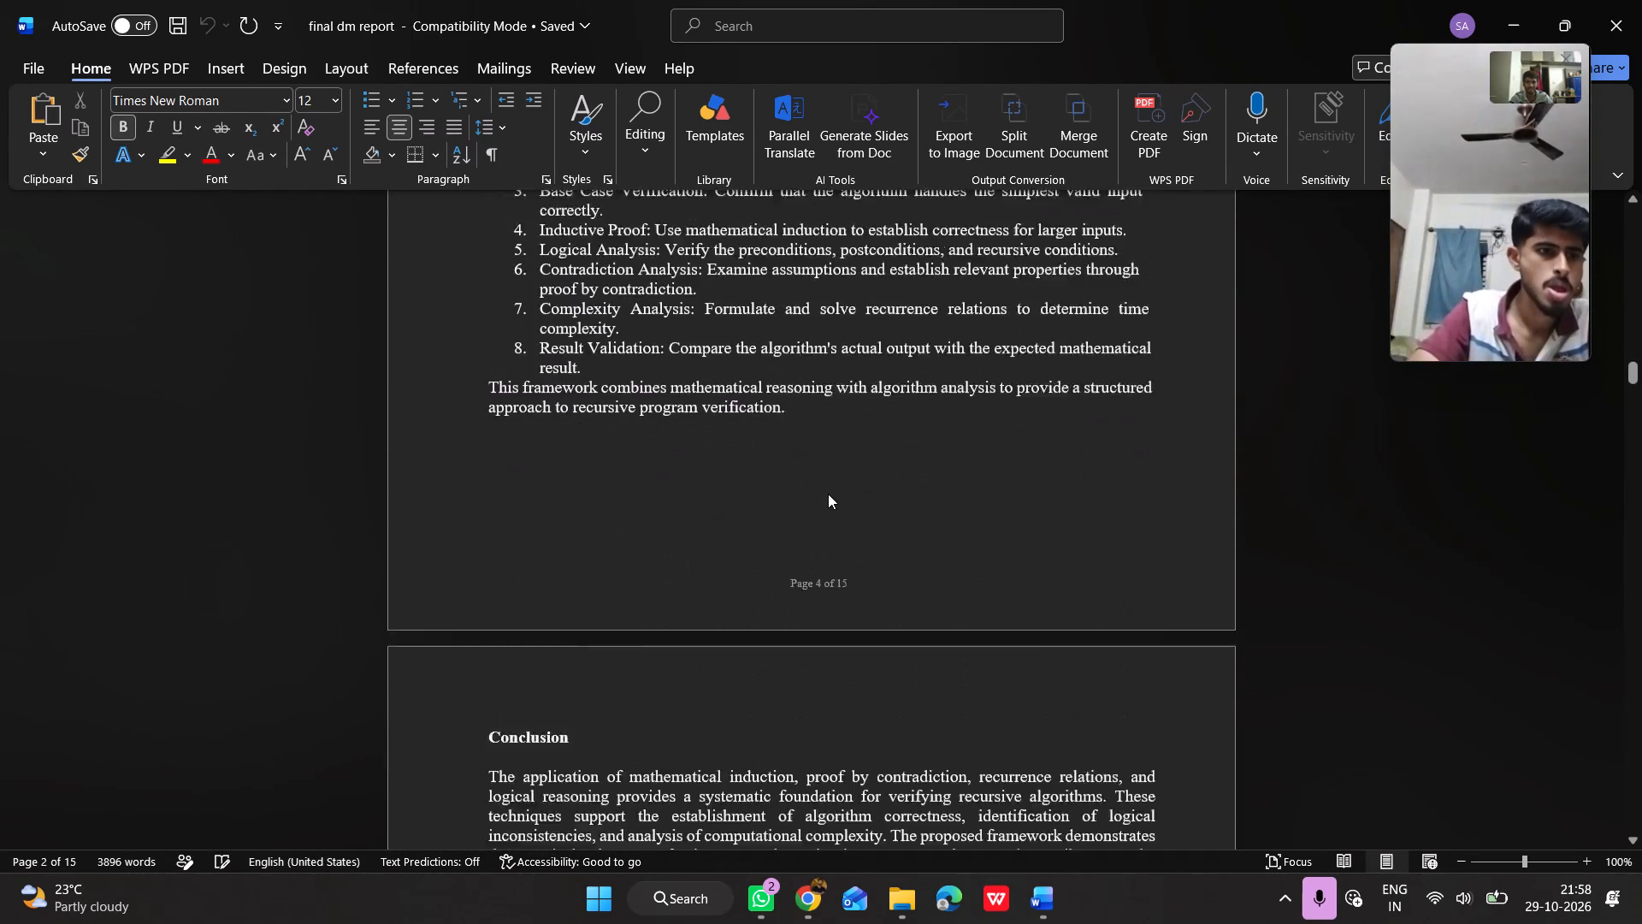
pyautogui.scroll(-20, 828, 494)
pyautogui.scroll(-7, 829, 493)
pyautogui.scroll(3, 830, 494)
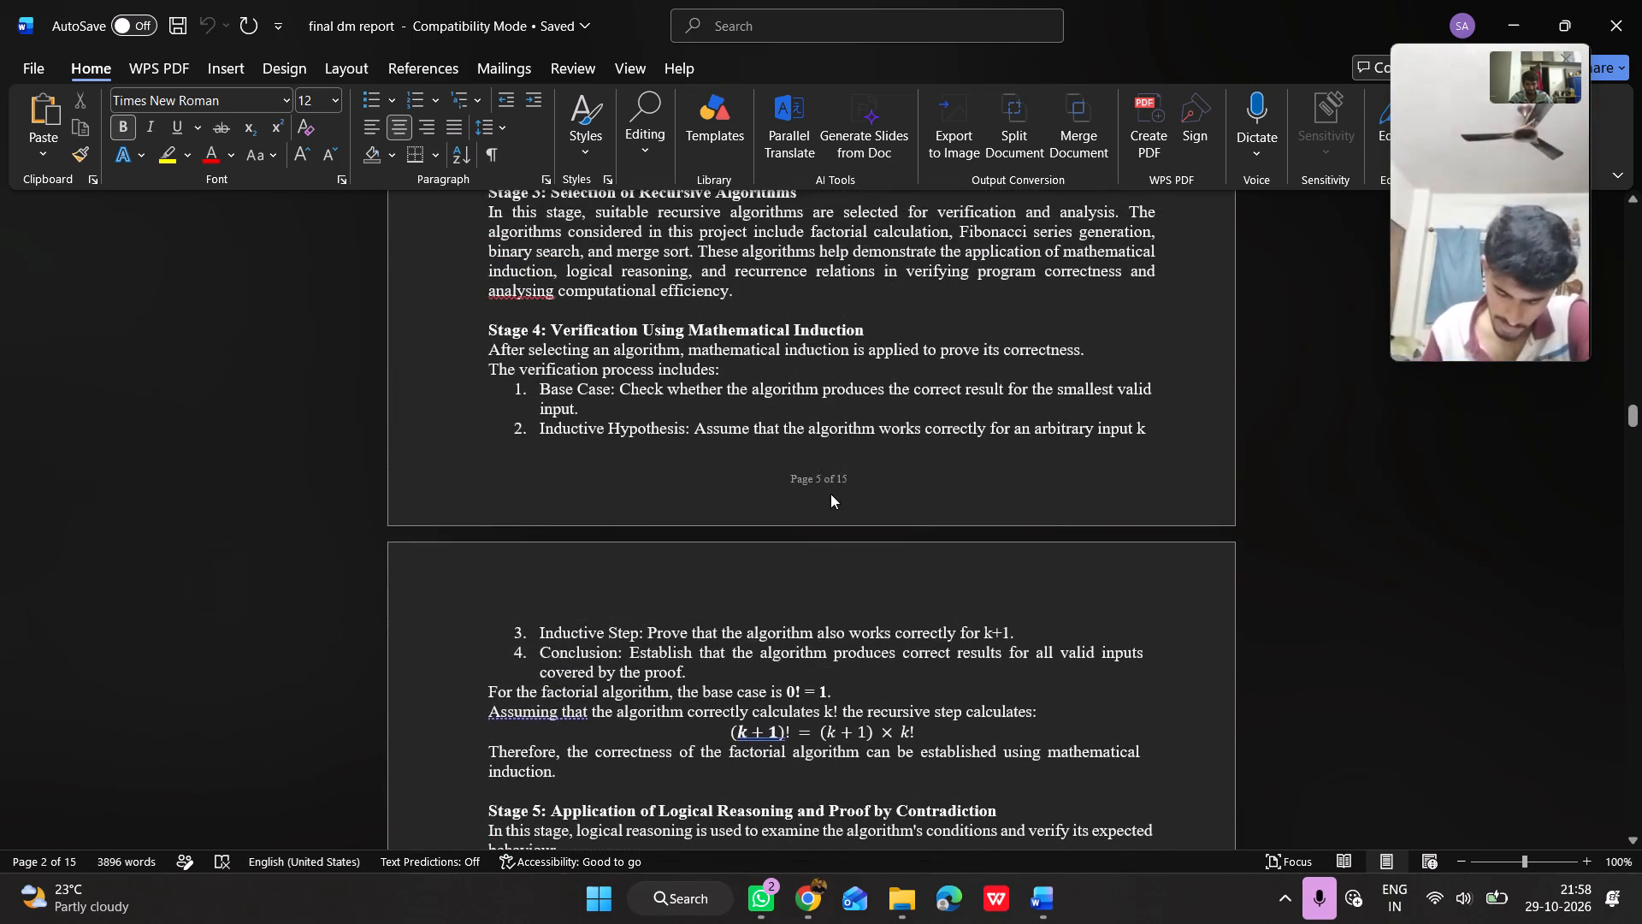
pyautogui.scroll(-14, 830, 494)
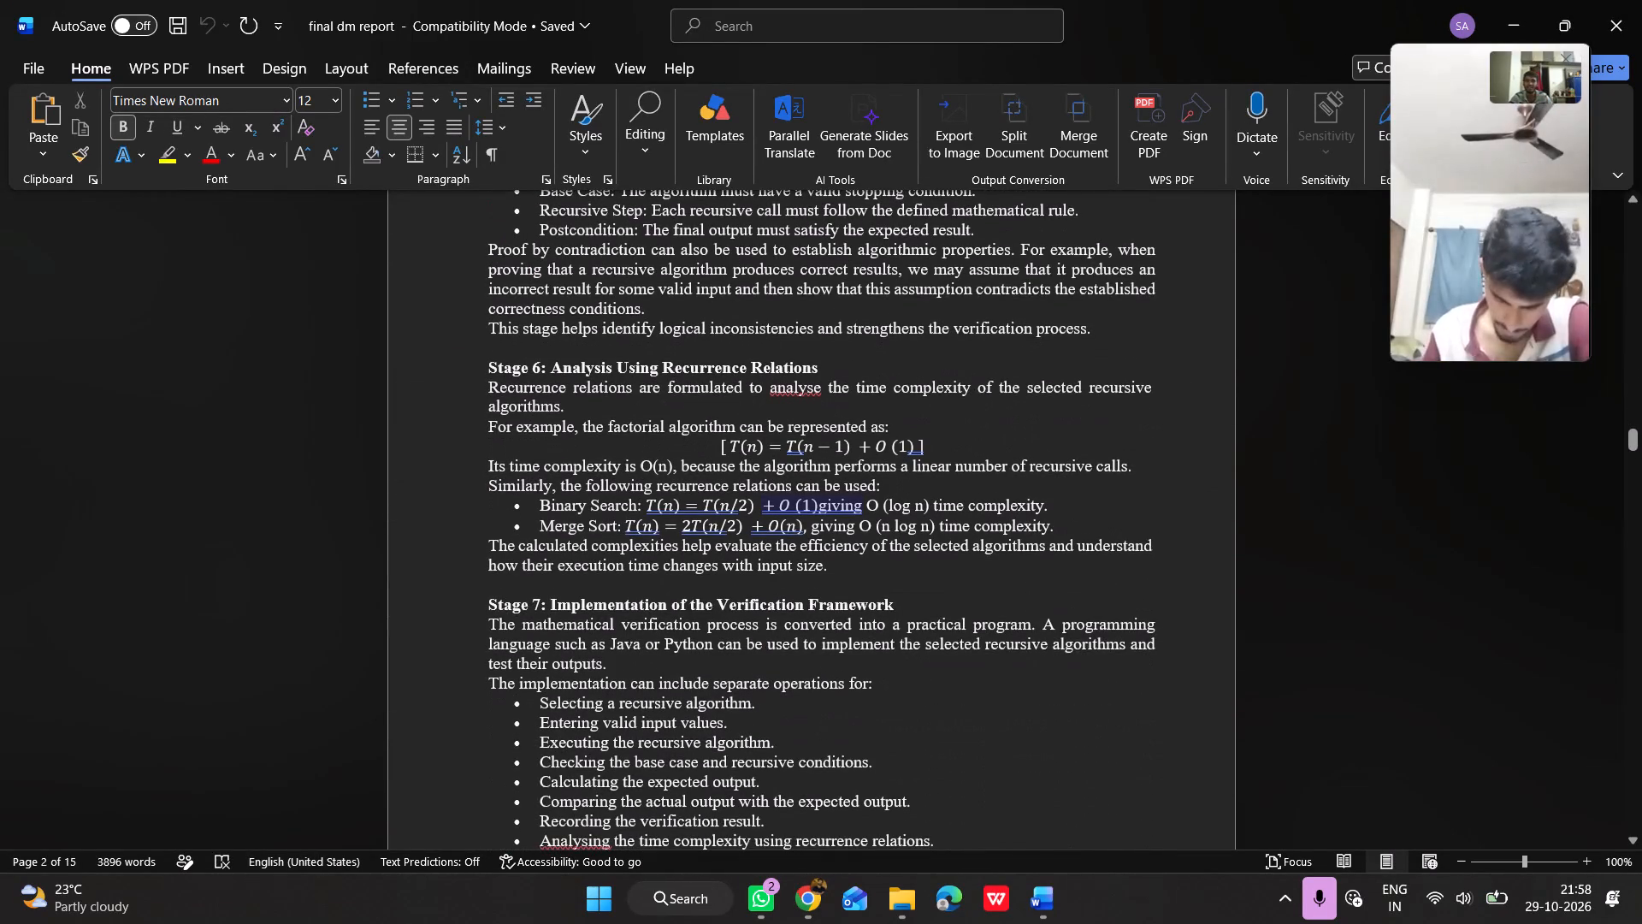
pyautogui.scroll(-9, 849, 508)
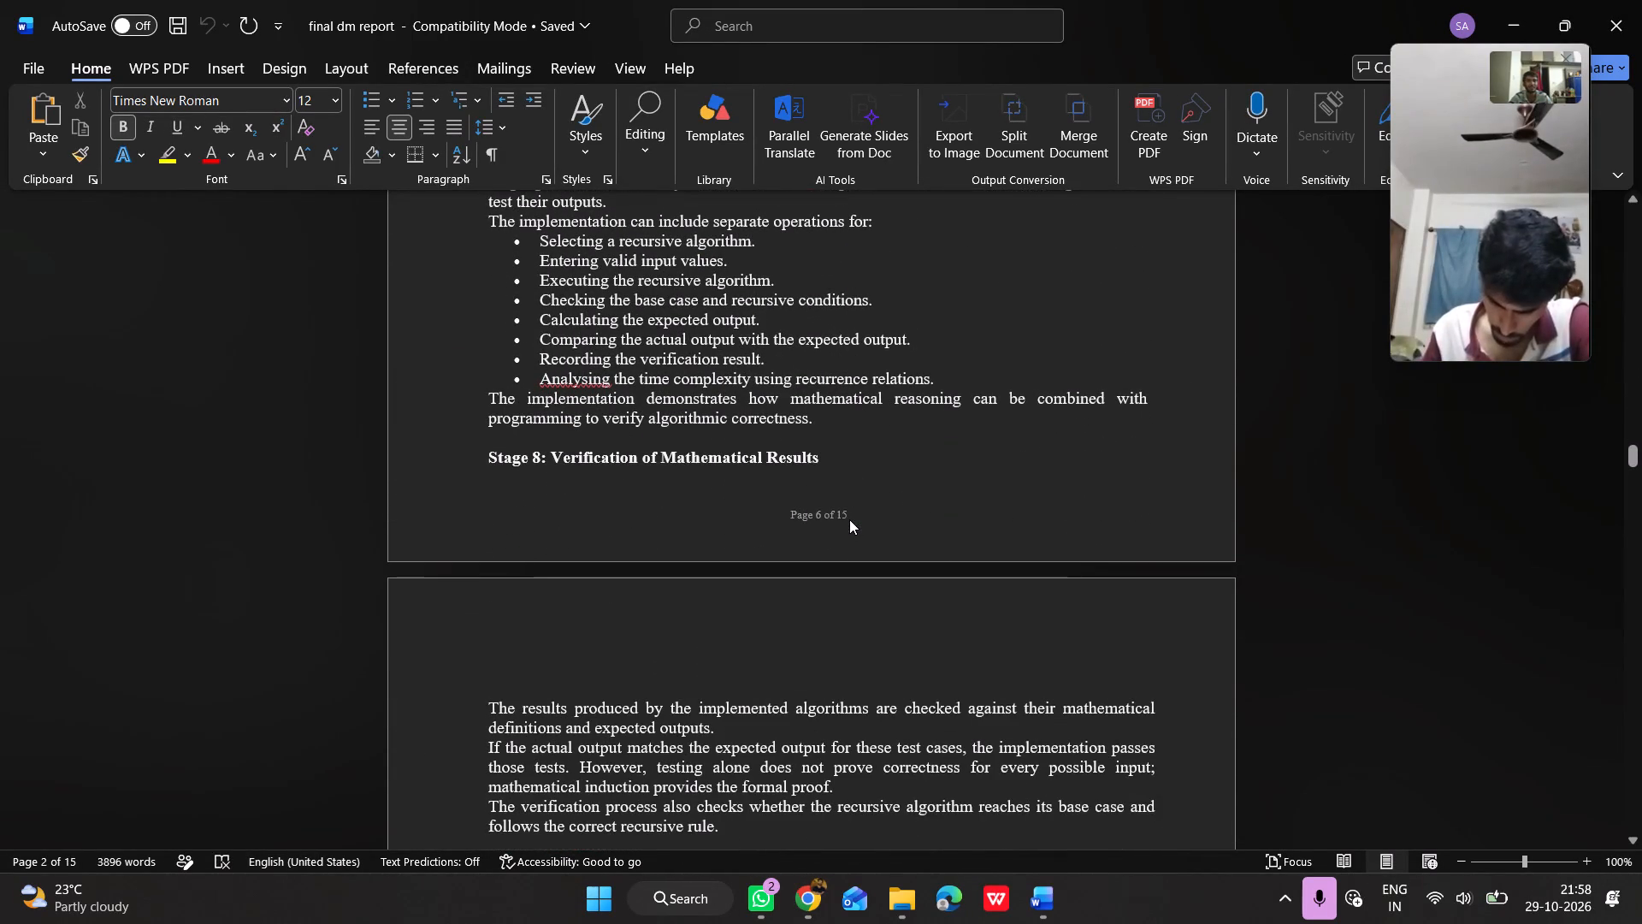
pyautogui.scroll(-5, 849, 519)
pyautogui.scroll(3, 849, 519)
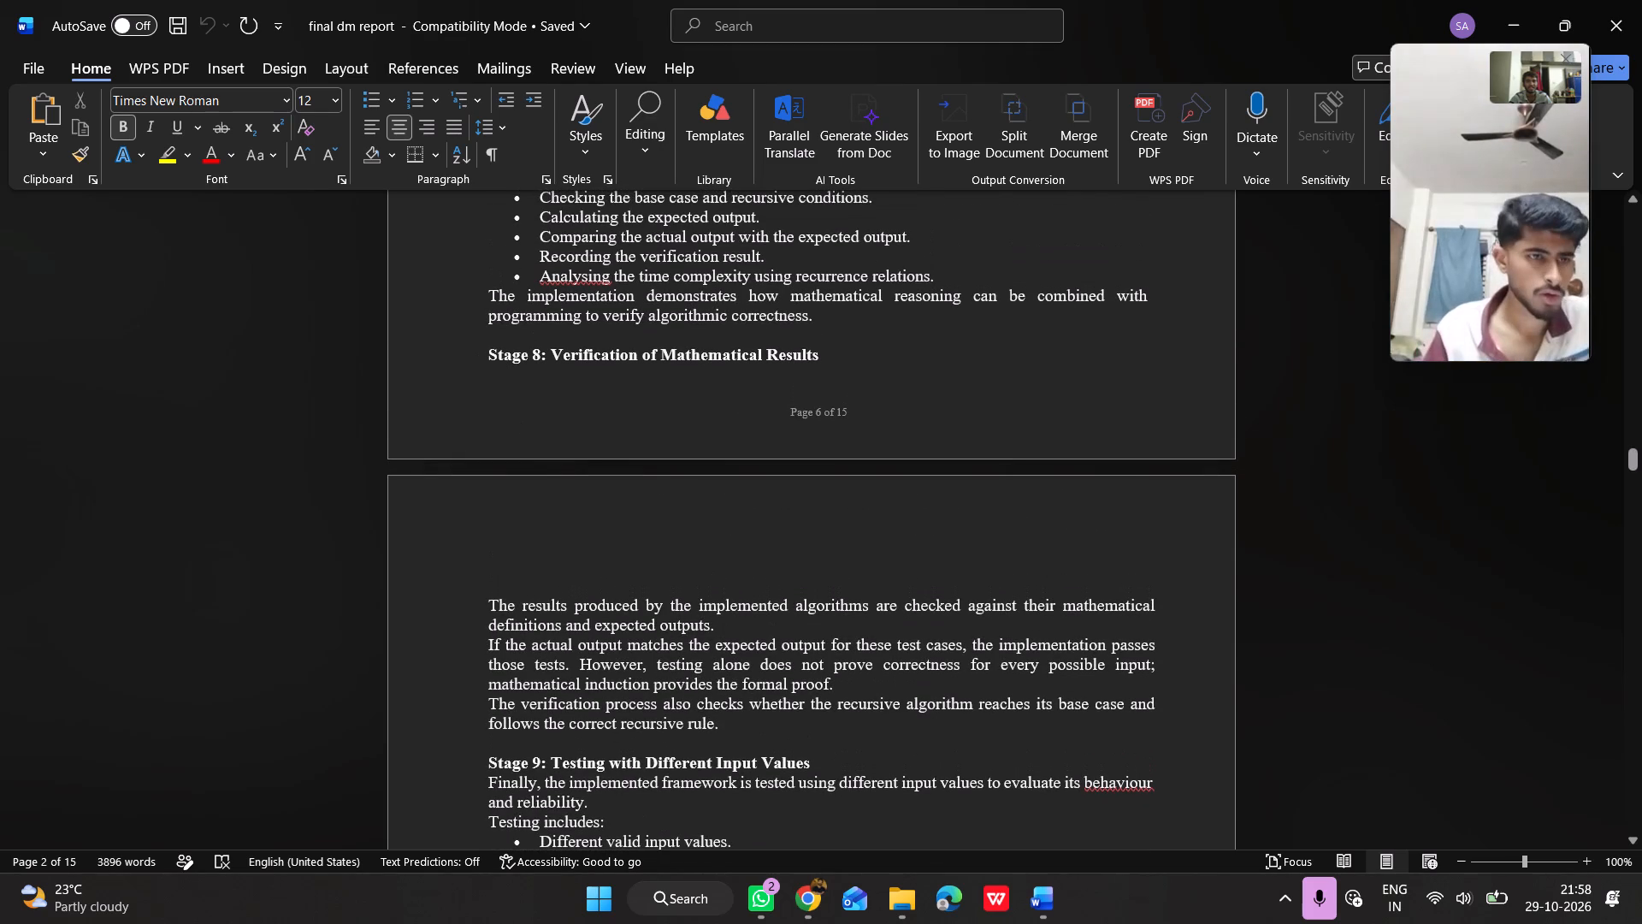
# Accept the suggested spelling for "Analysing" in the last bullet of the Stage 7 list.
pyautogui.click(586, 277)
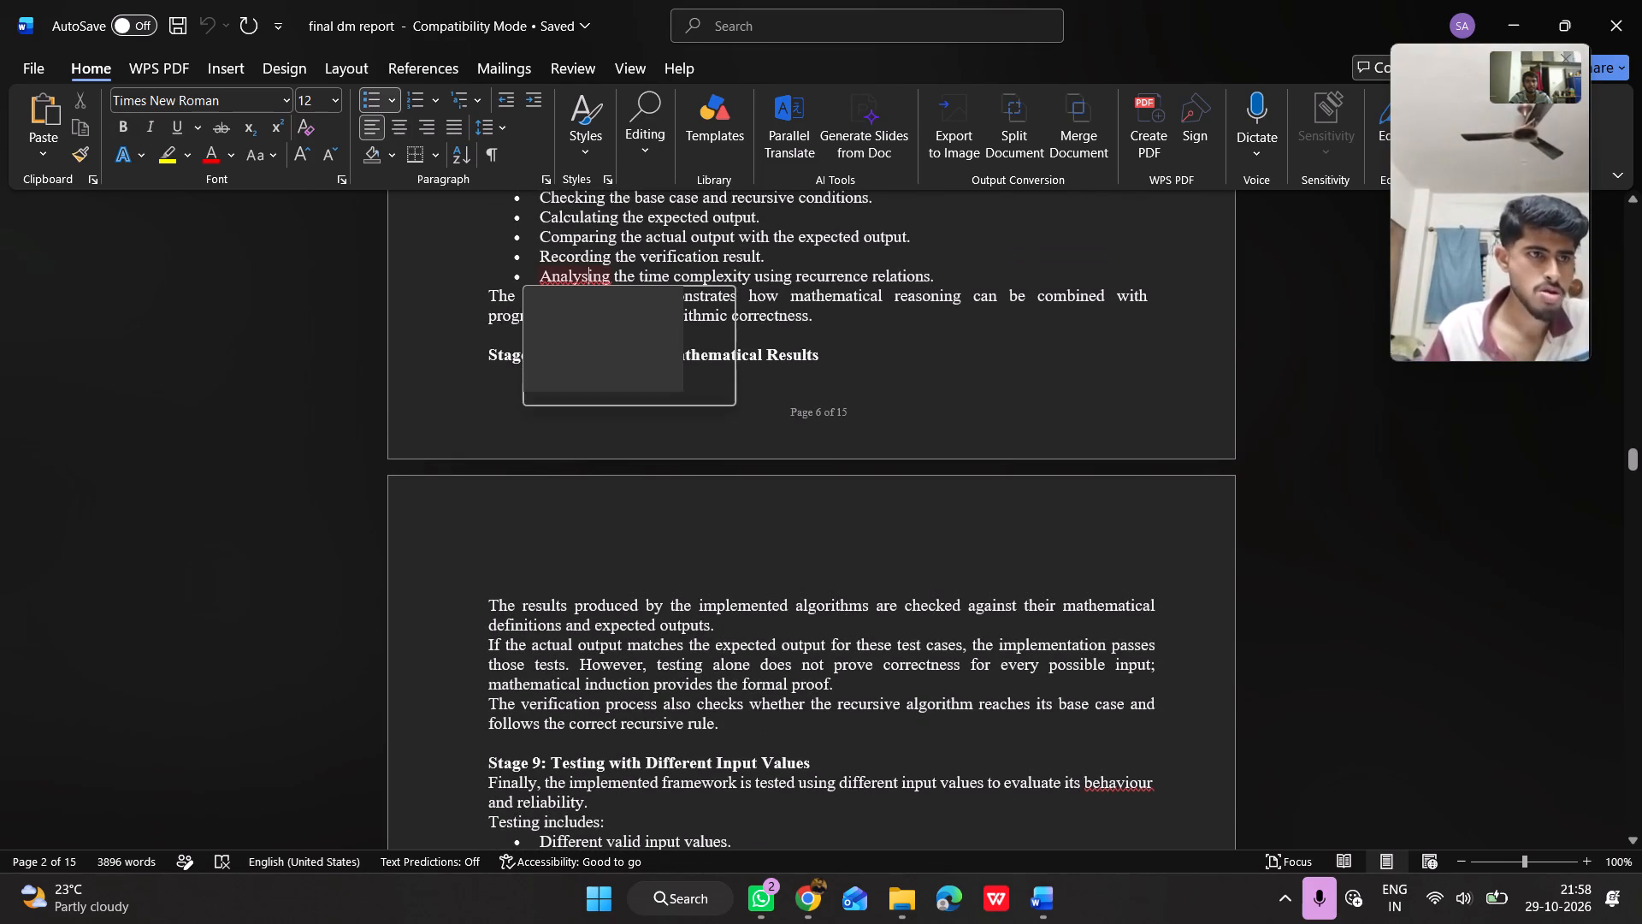
pyautogui.click(576, 346)
# Correct the flagged spellings in the two paragraphs below the Stage 9 testing list to "analyzed" and "analyzing".
pyautogui.scroll(-4, 894, 416)
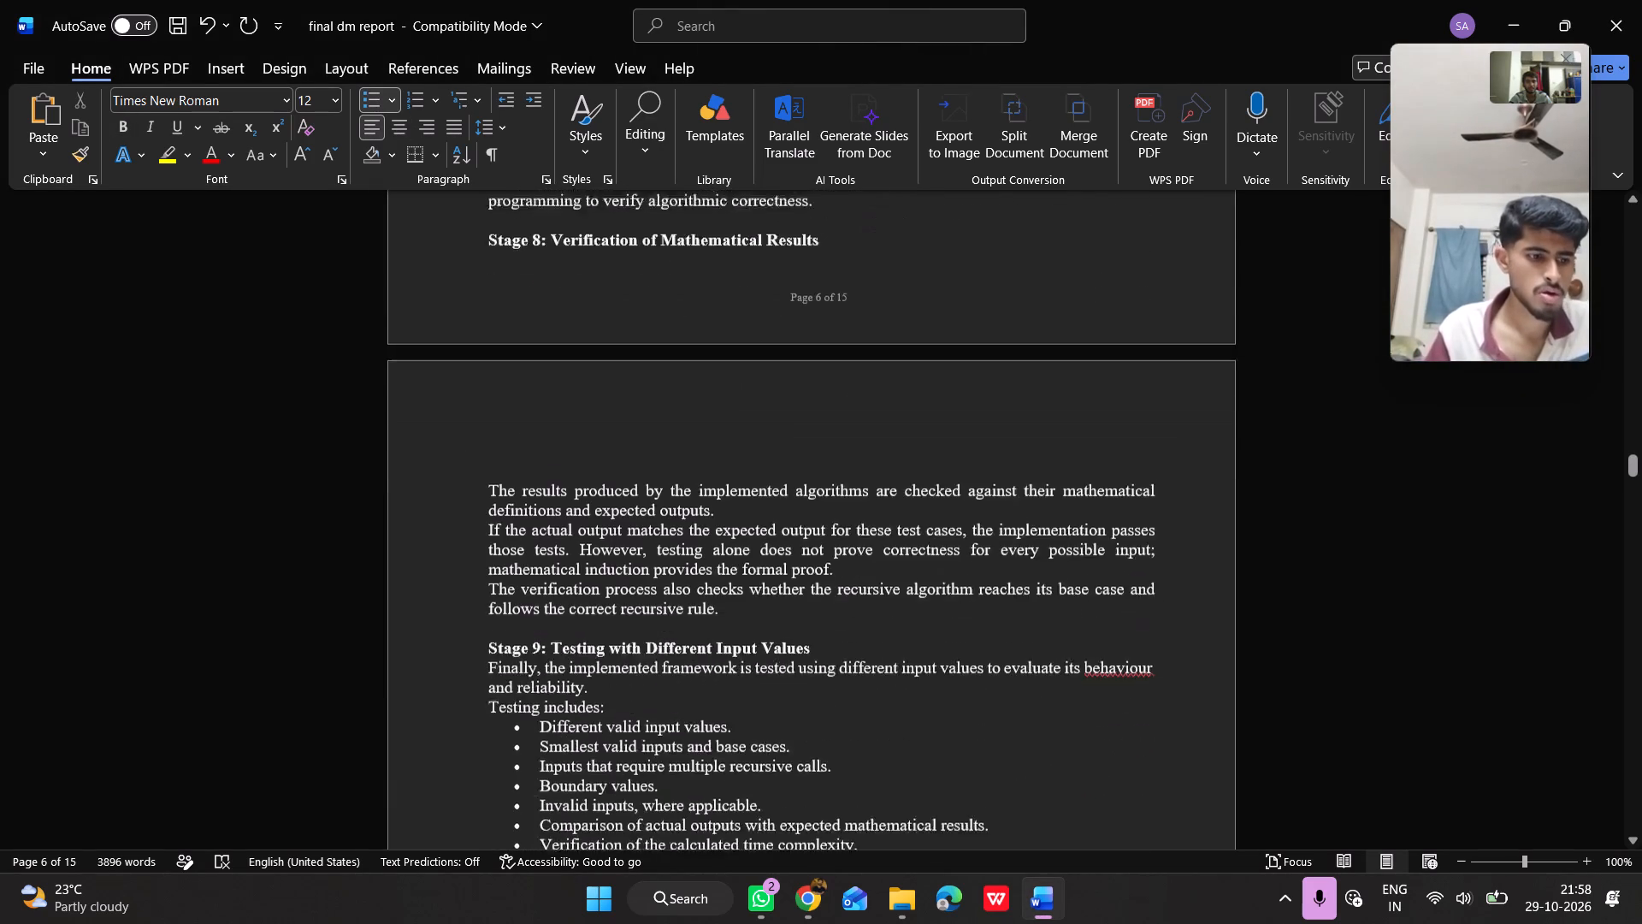
pyautogui.scroll(-7, 895, 423)
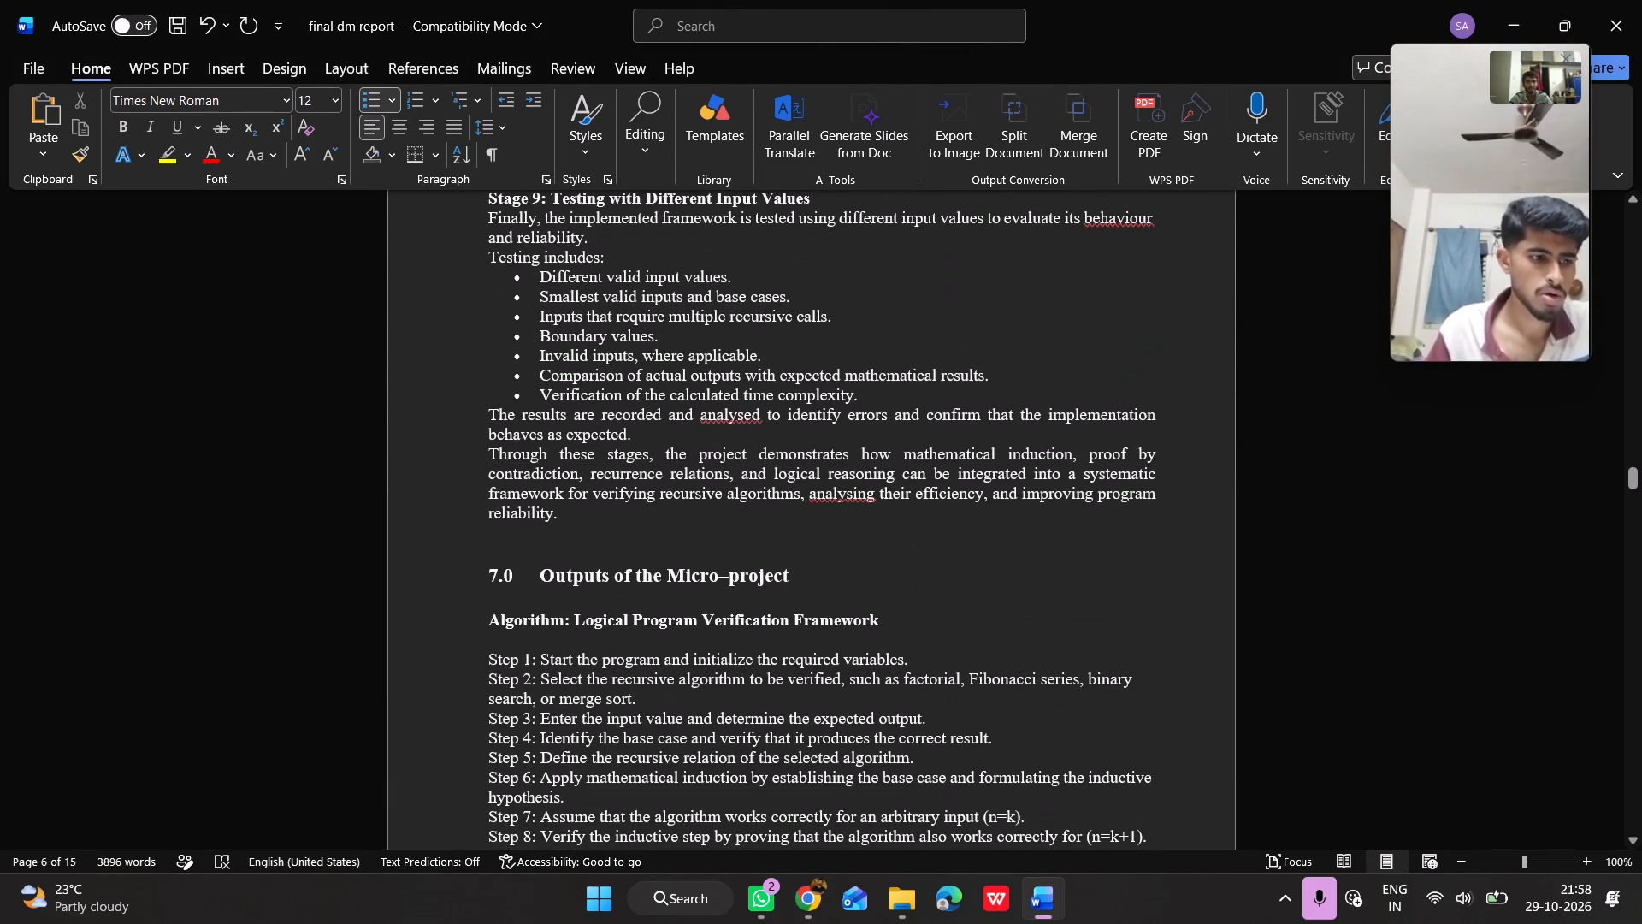
pyautogui.click(747, 419)
pyautogui.click(733, 479)
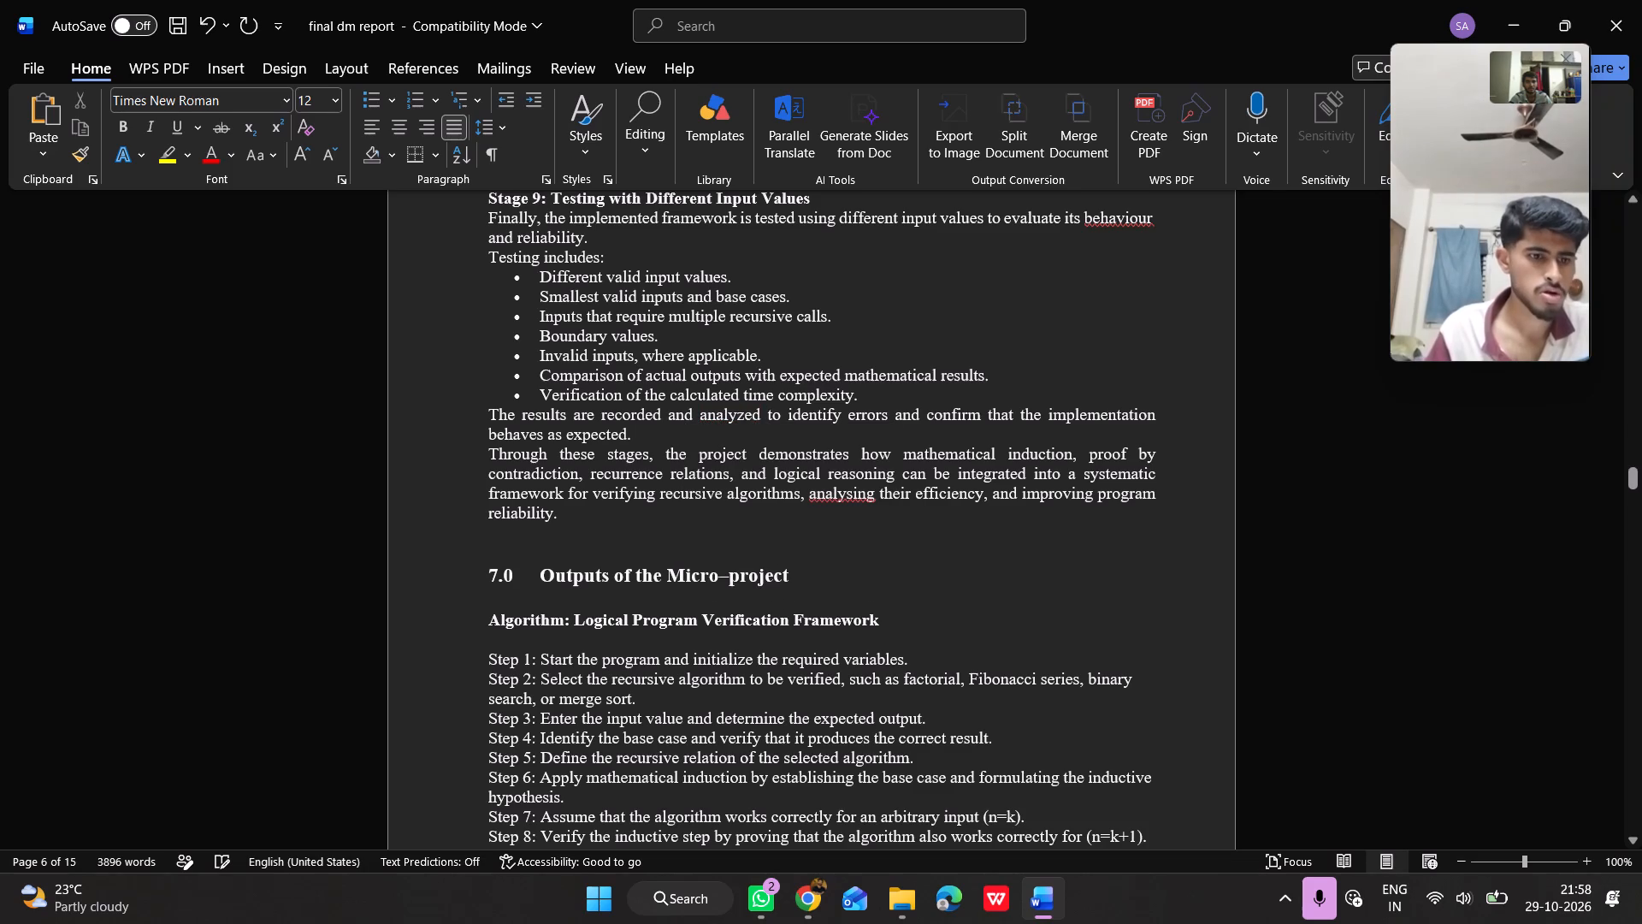
pyautogui.click(852, 498)
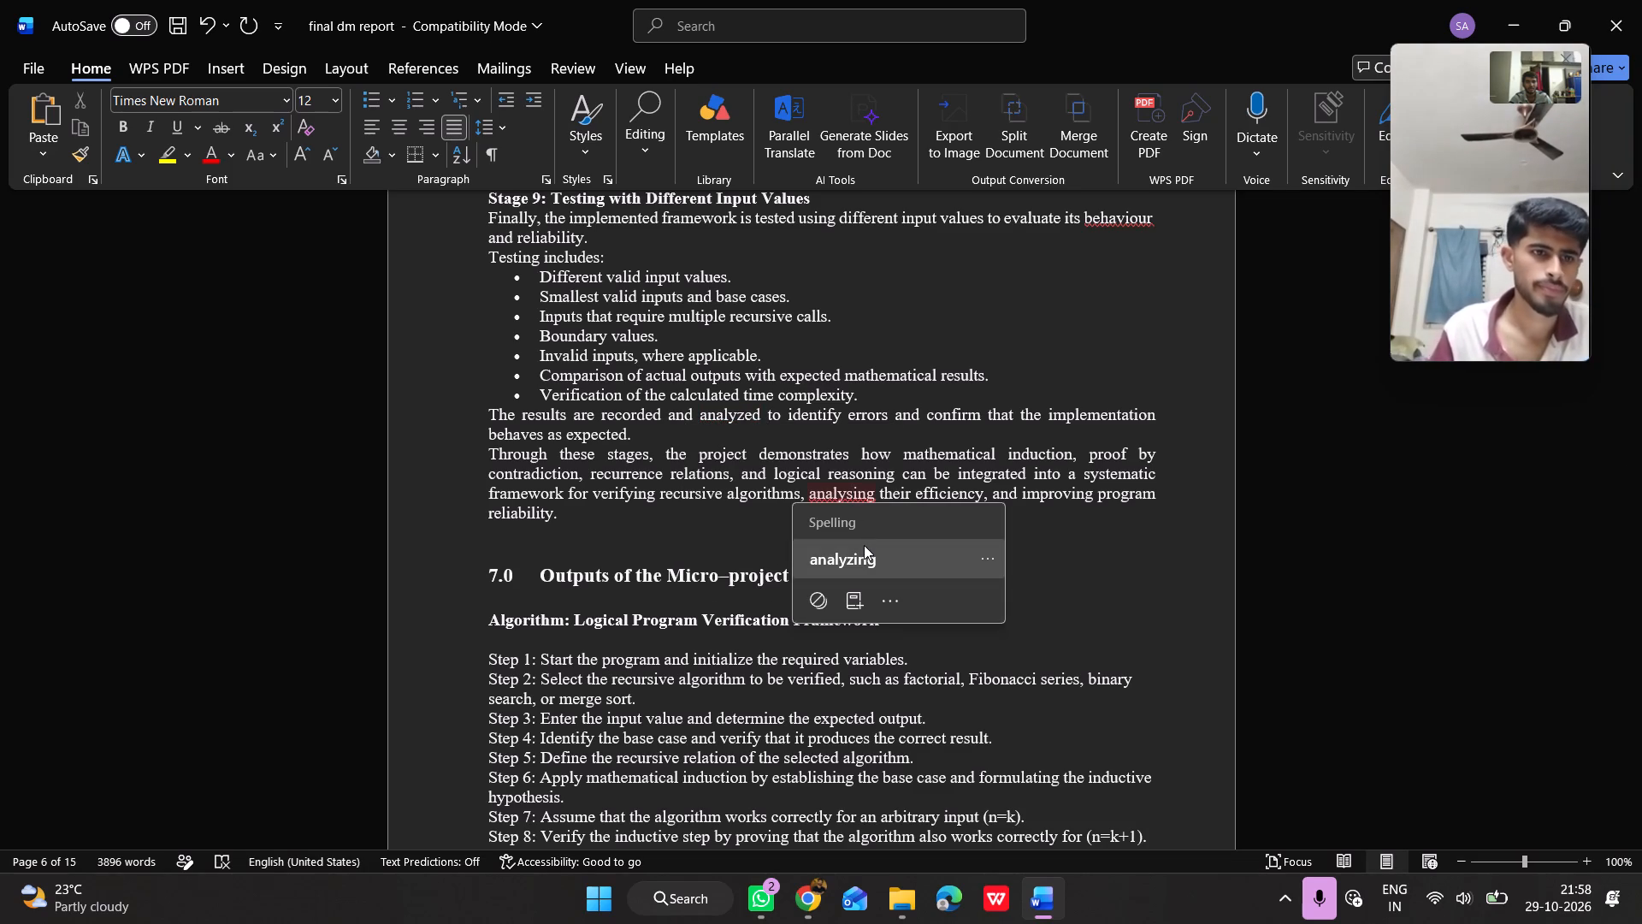
pyautogui.click(864, 545)
# Correct the flagged first word of algorithm Step 12 in section 7.0 to "Analyze".
pyautogui.scroll(-7, 864, 545)
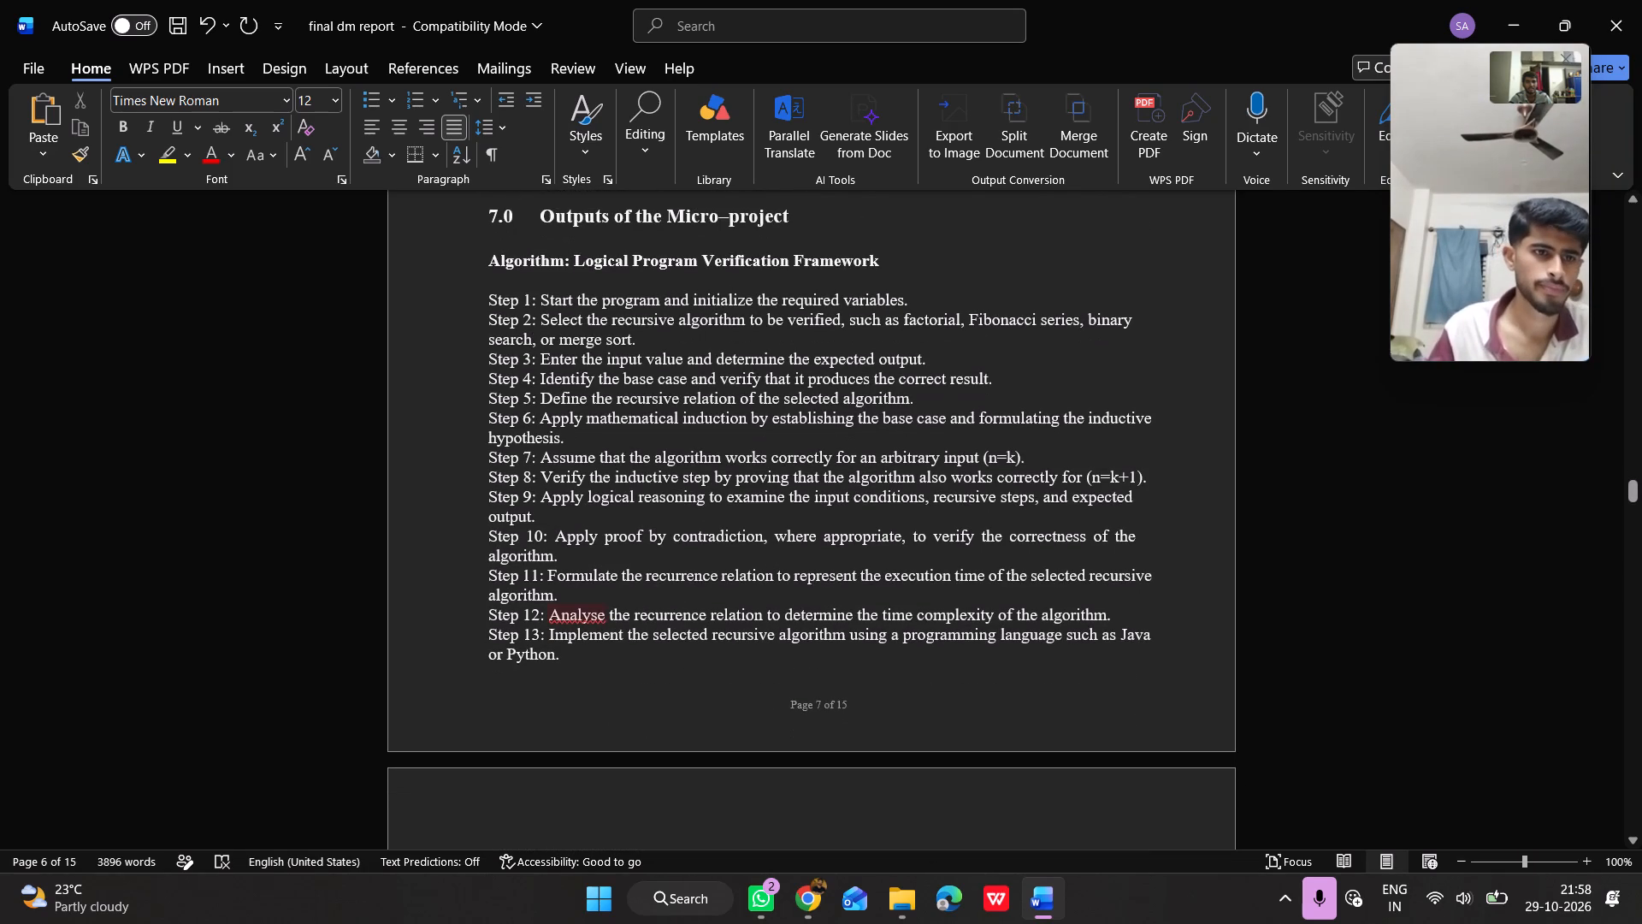
pyautogui.click(573, 619)
pyautogui.click(580, 668)
# Check the remaining algorithm steps and the MATLAB code pages up to the MATLAB code output.
pyautogui.scroll(-5, 692, 604)
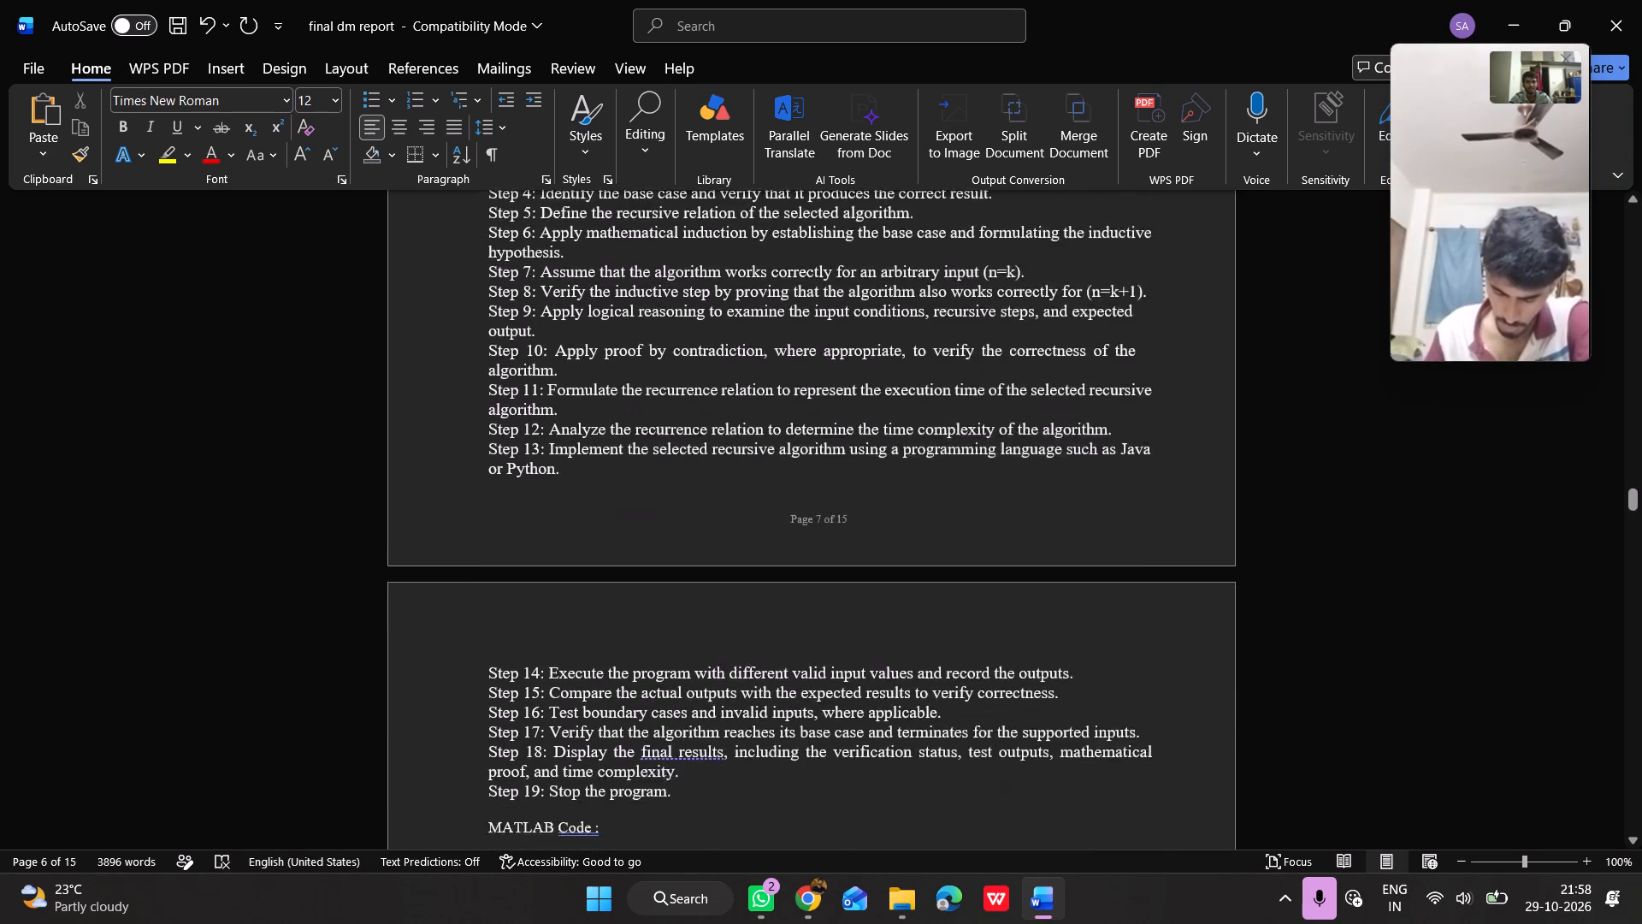
pyautogui.scroll(-18, 696, 601)
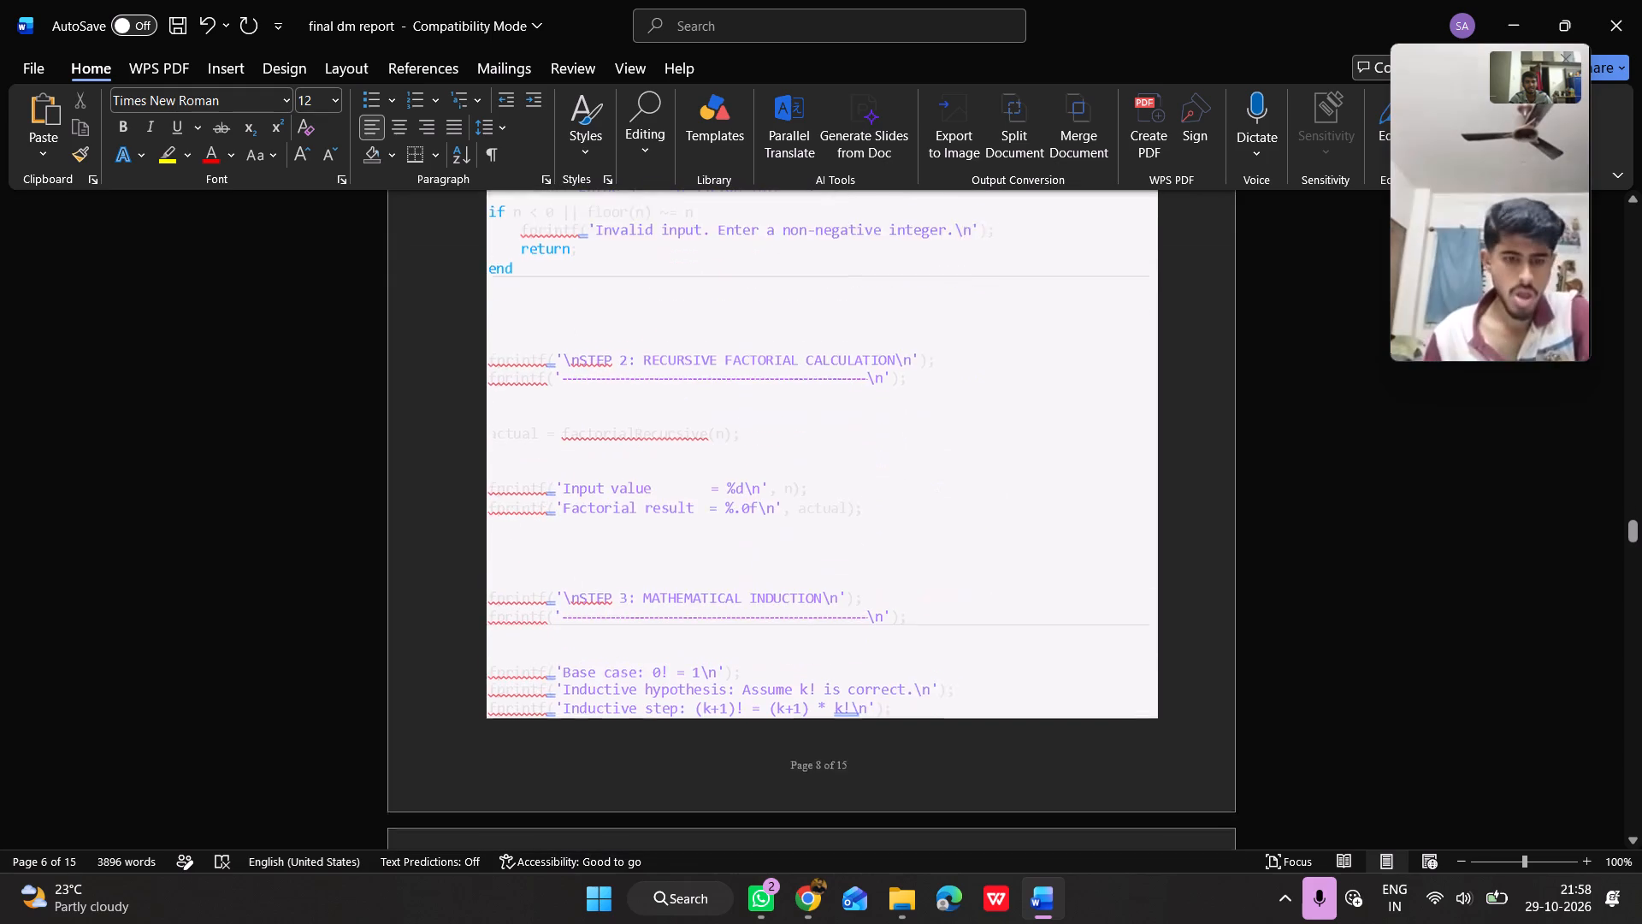
pyautogui.scroll(-7, 697, 605)
pyautogui.scroll(-17, 697, 605)
pyautogui.scroll(-9, 701, 603)
pyautogui.scroll(-4, 865, 625)
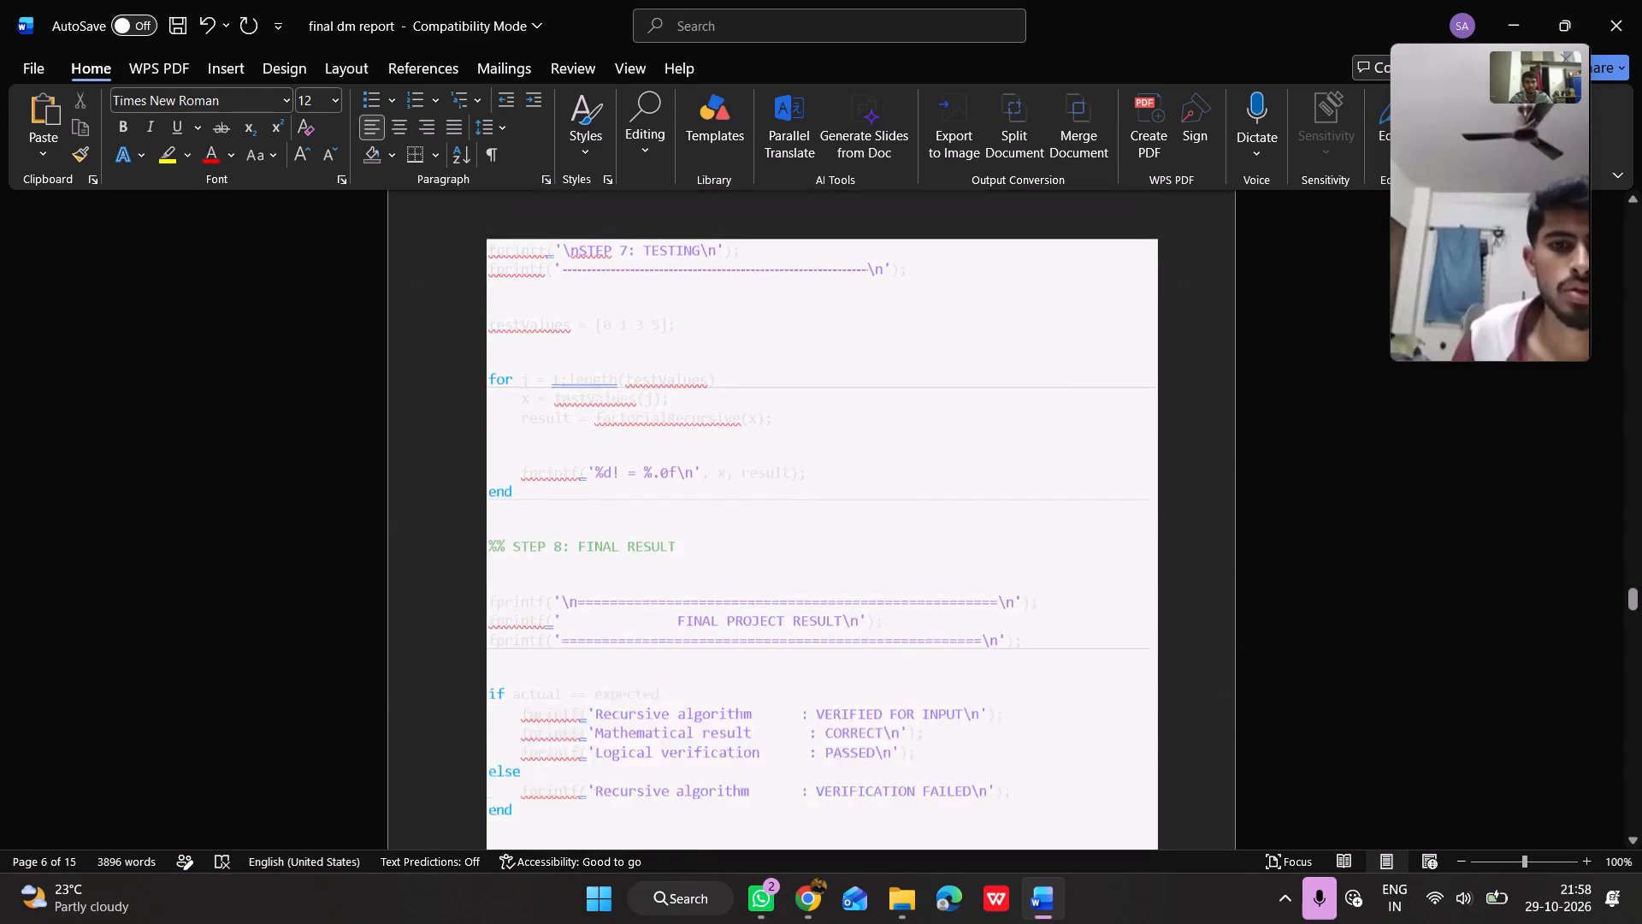
pyautogui.scroll(-20, 865, 625)
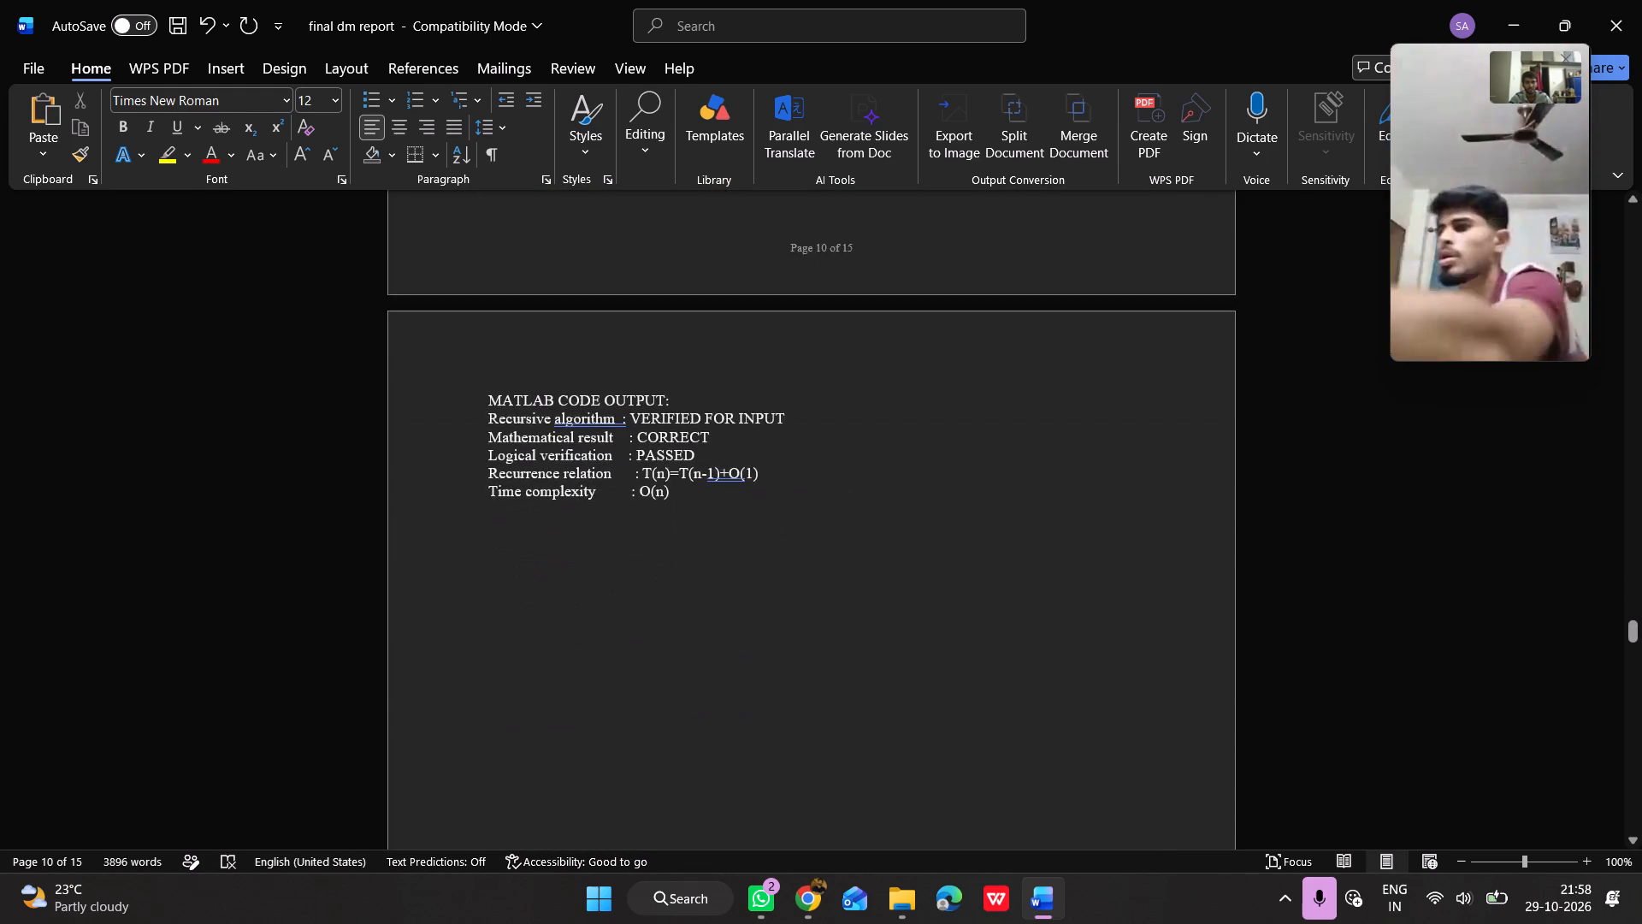
pyautogui.scroll(3, 865, 625)
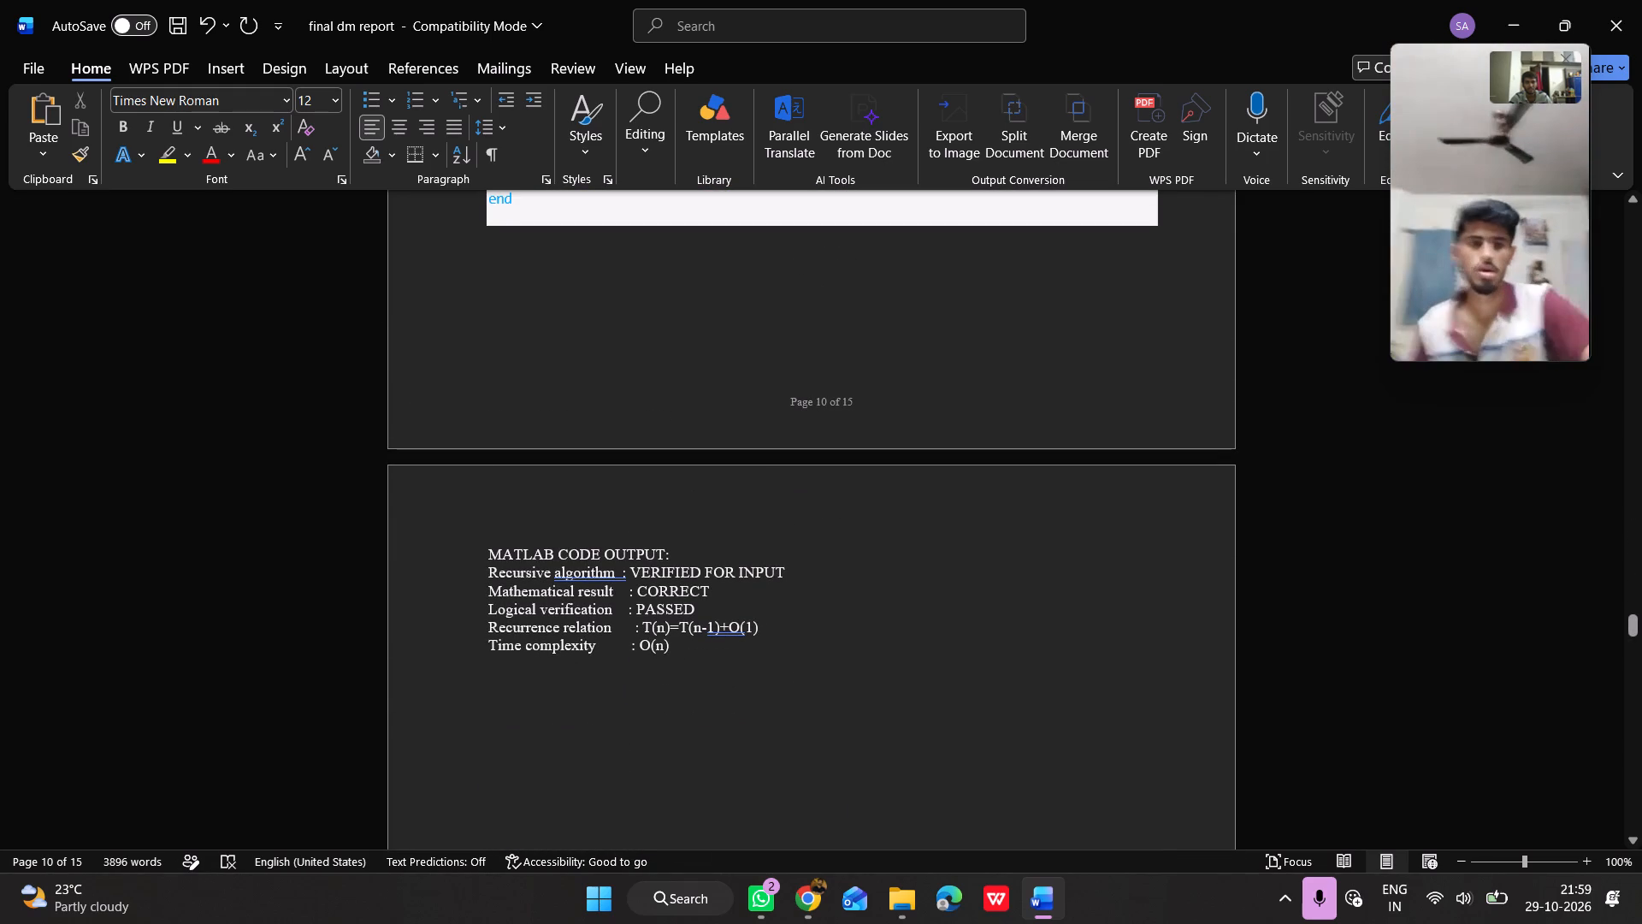
# Delete the indent before the "MATLAB CODE OUTPUT:" heading and the closing "end" line of the code above it.
pyautogui.click(470, 544)
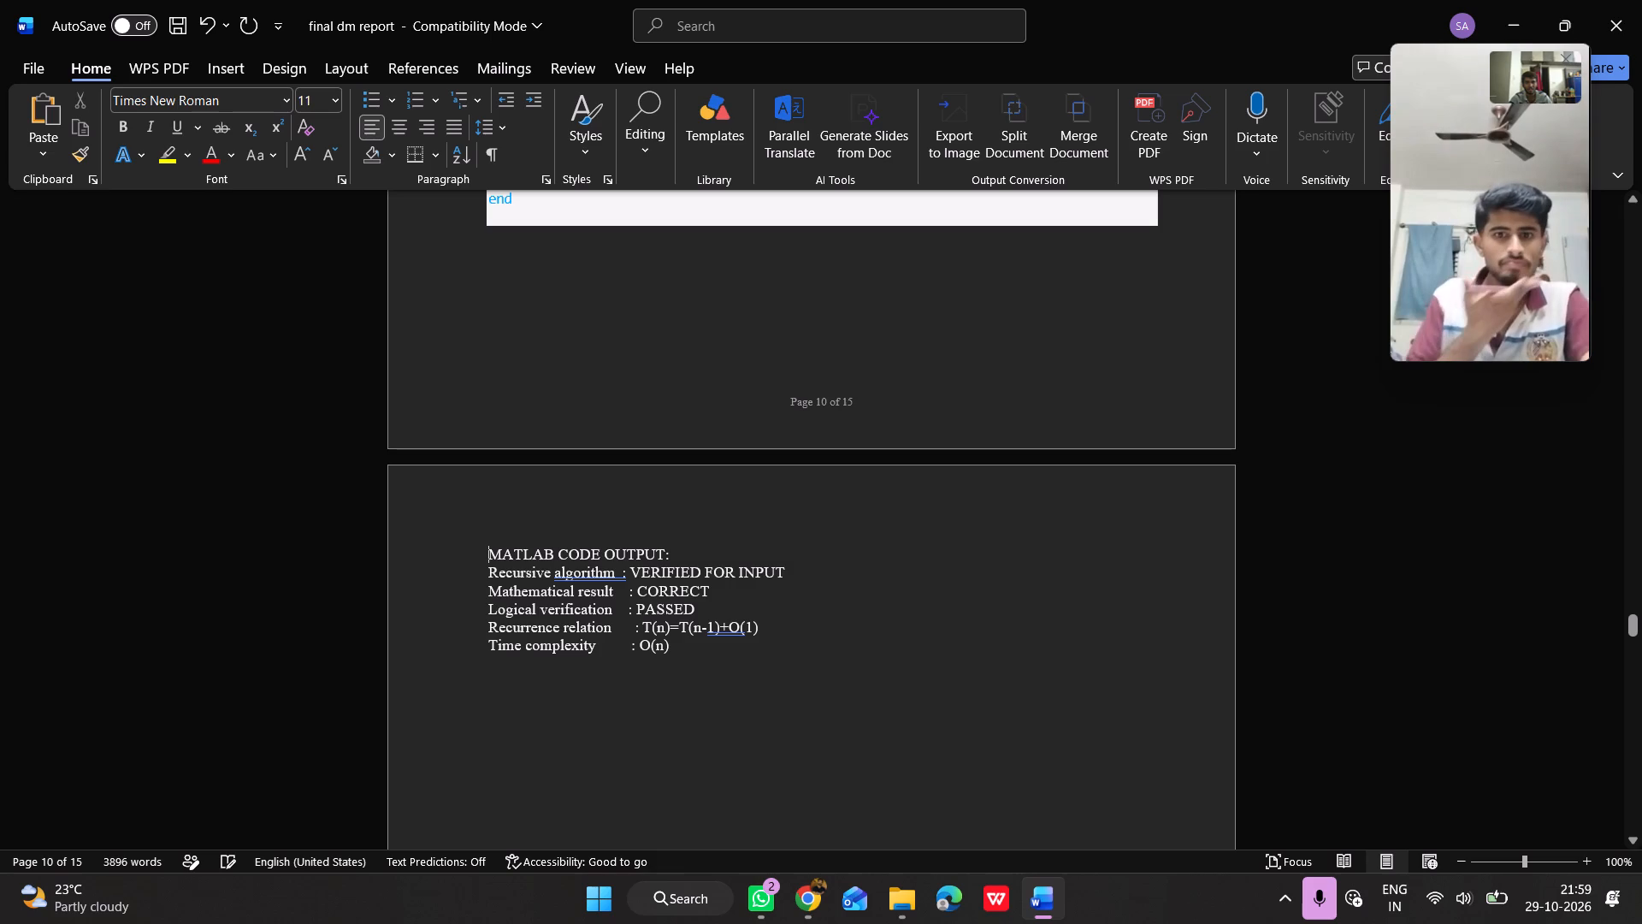
pyautogui.press('BackSpace')
pyautogui.press('BackSpace')
pyautogui.press('BackSpace')
pyautogui.press('BackSpace')
pyautogui.press('BackSpace')
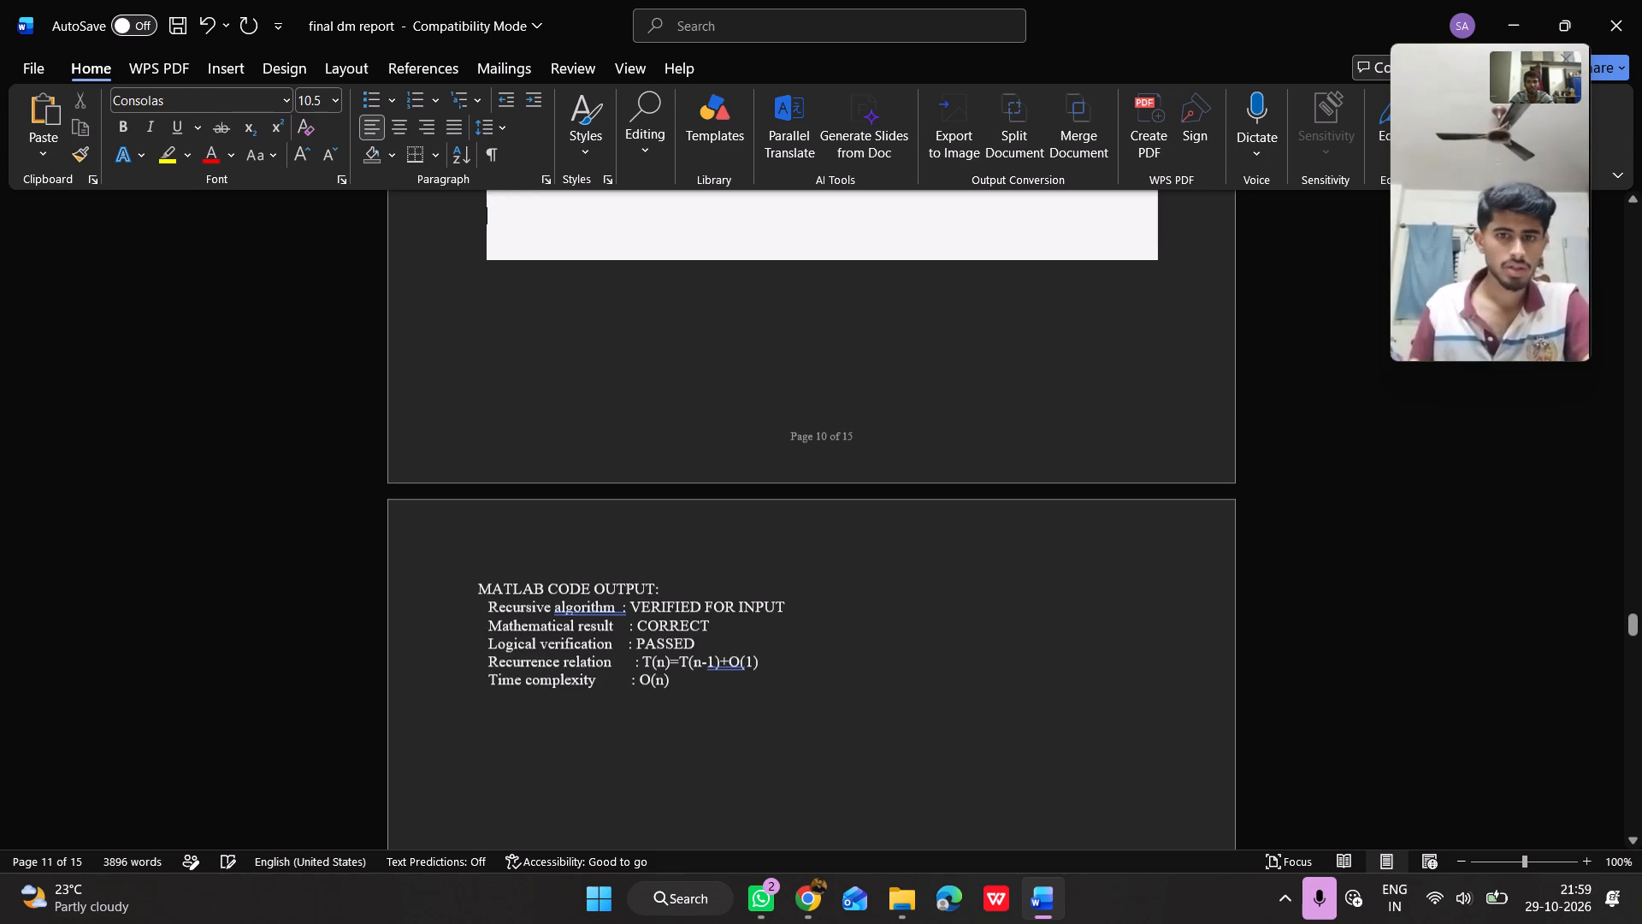
pyautogui.press('BackSpace')
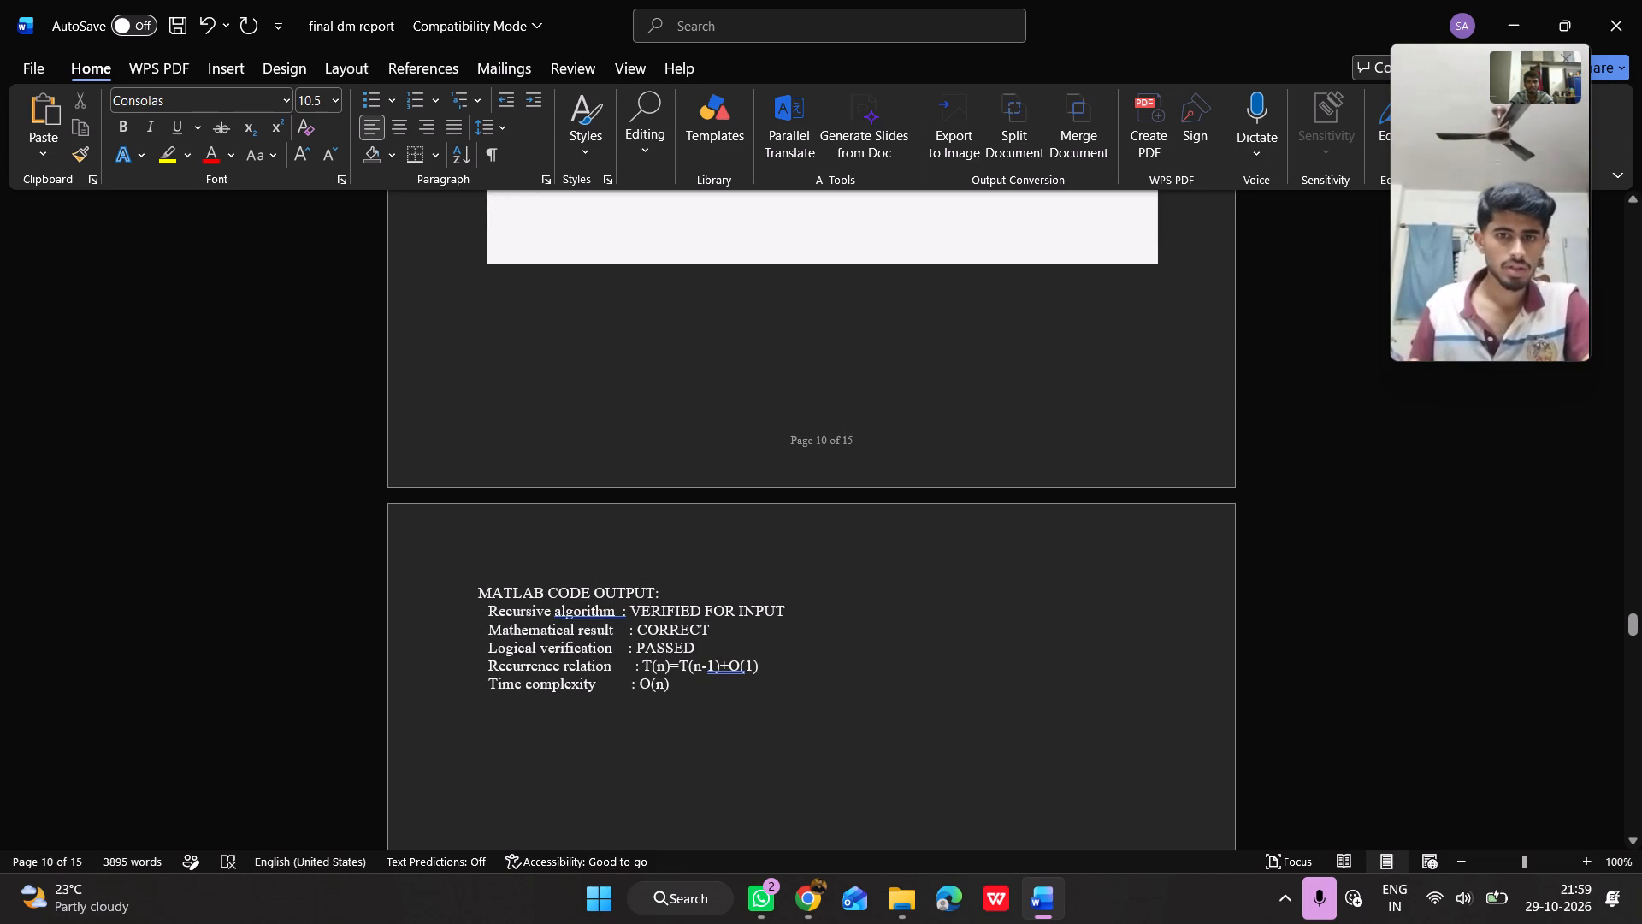
# Insert two spaces before the "MATLAB CODE OUTPUT:" heading to align it with the lines below.
pyautogui.click(469, 576)
pyautogui.press('space')
pyautogui.press('space')
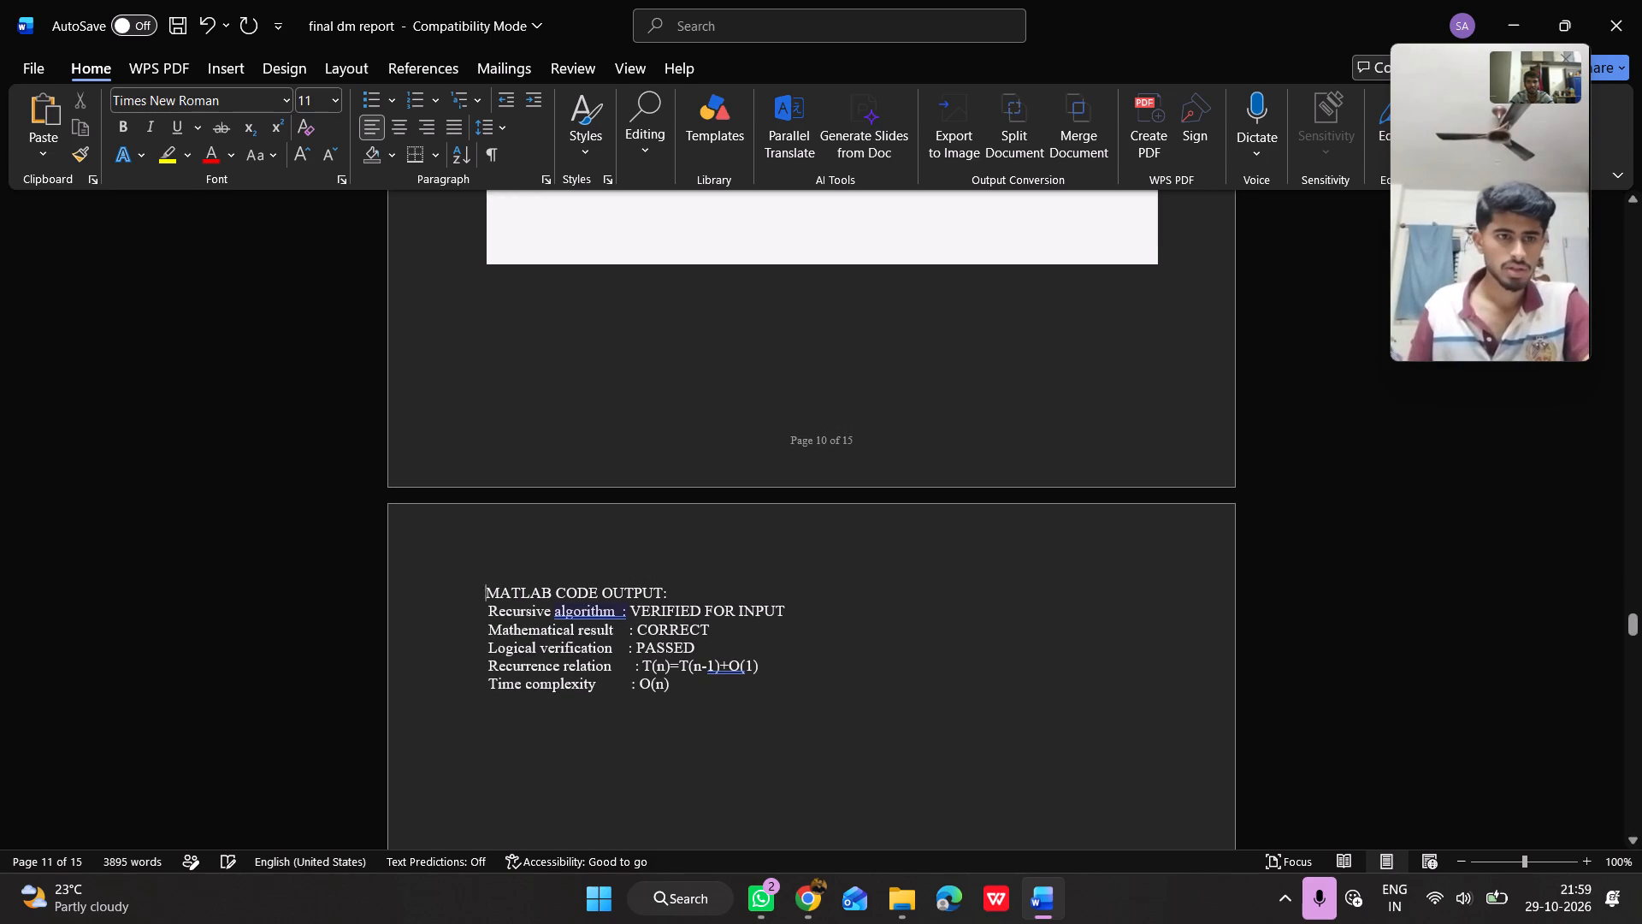
pyautogui.press('space')
pyautogui.press('space')
pyautogui.press('space')
pyautogui.press('BackSpace')
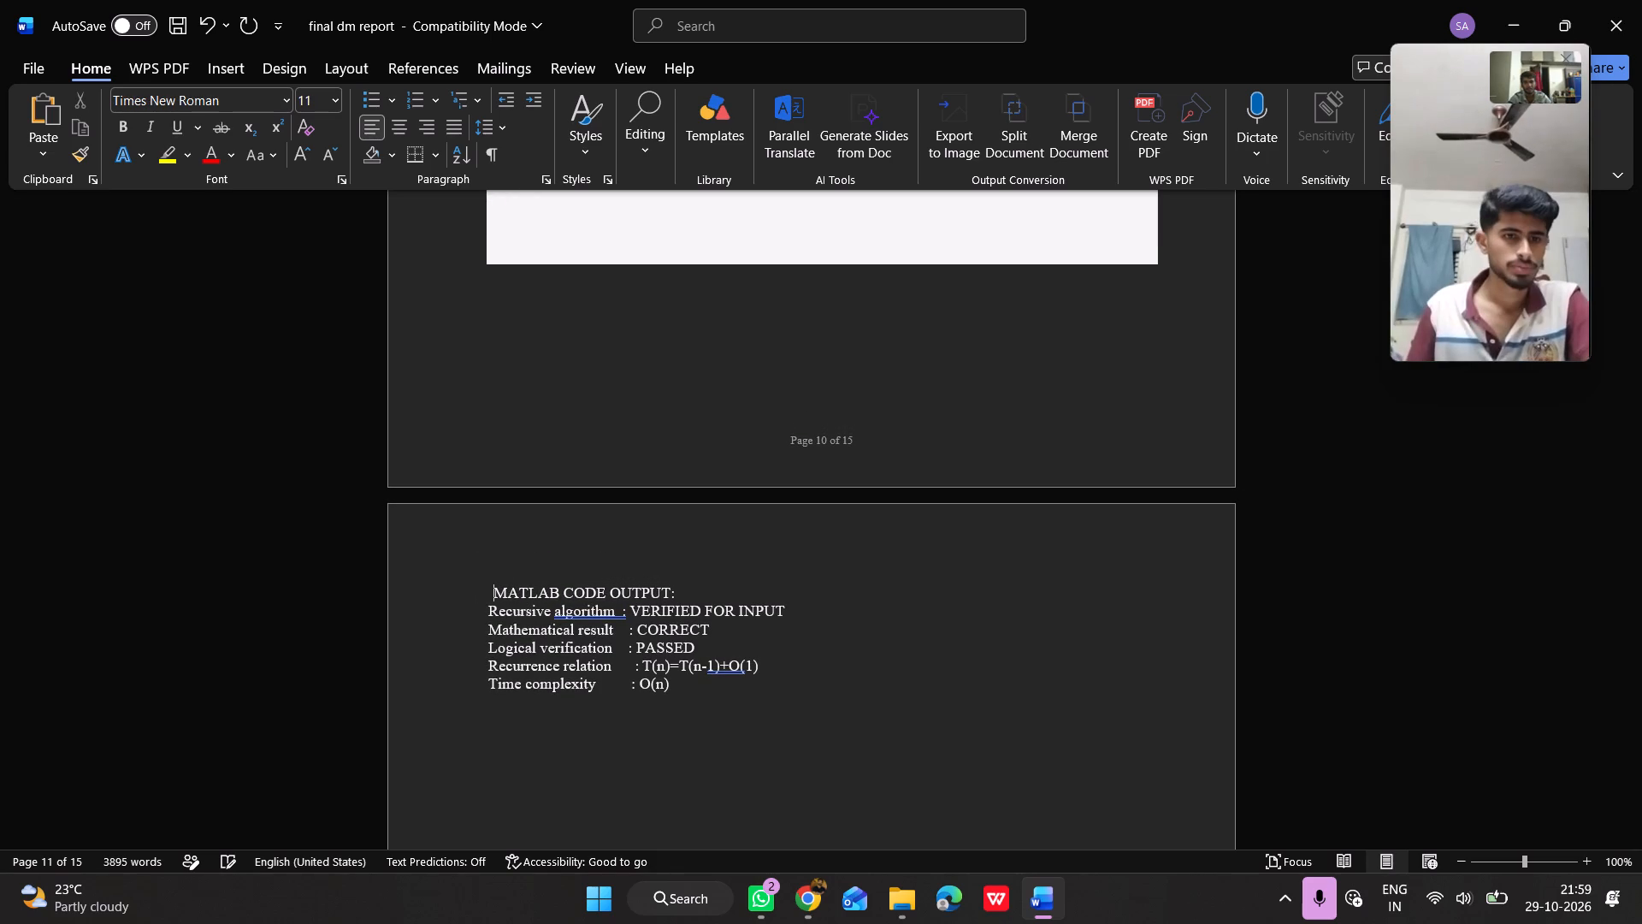
pyautogui.press('BackSpace')
pyautogui.press('BackSpace')
# Shorten the light background shape behind the page 10 code so its bottom edge sits just below the last "end" line.
pyautogui.scroll(9, 599, 540)
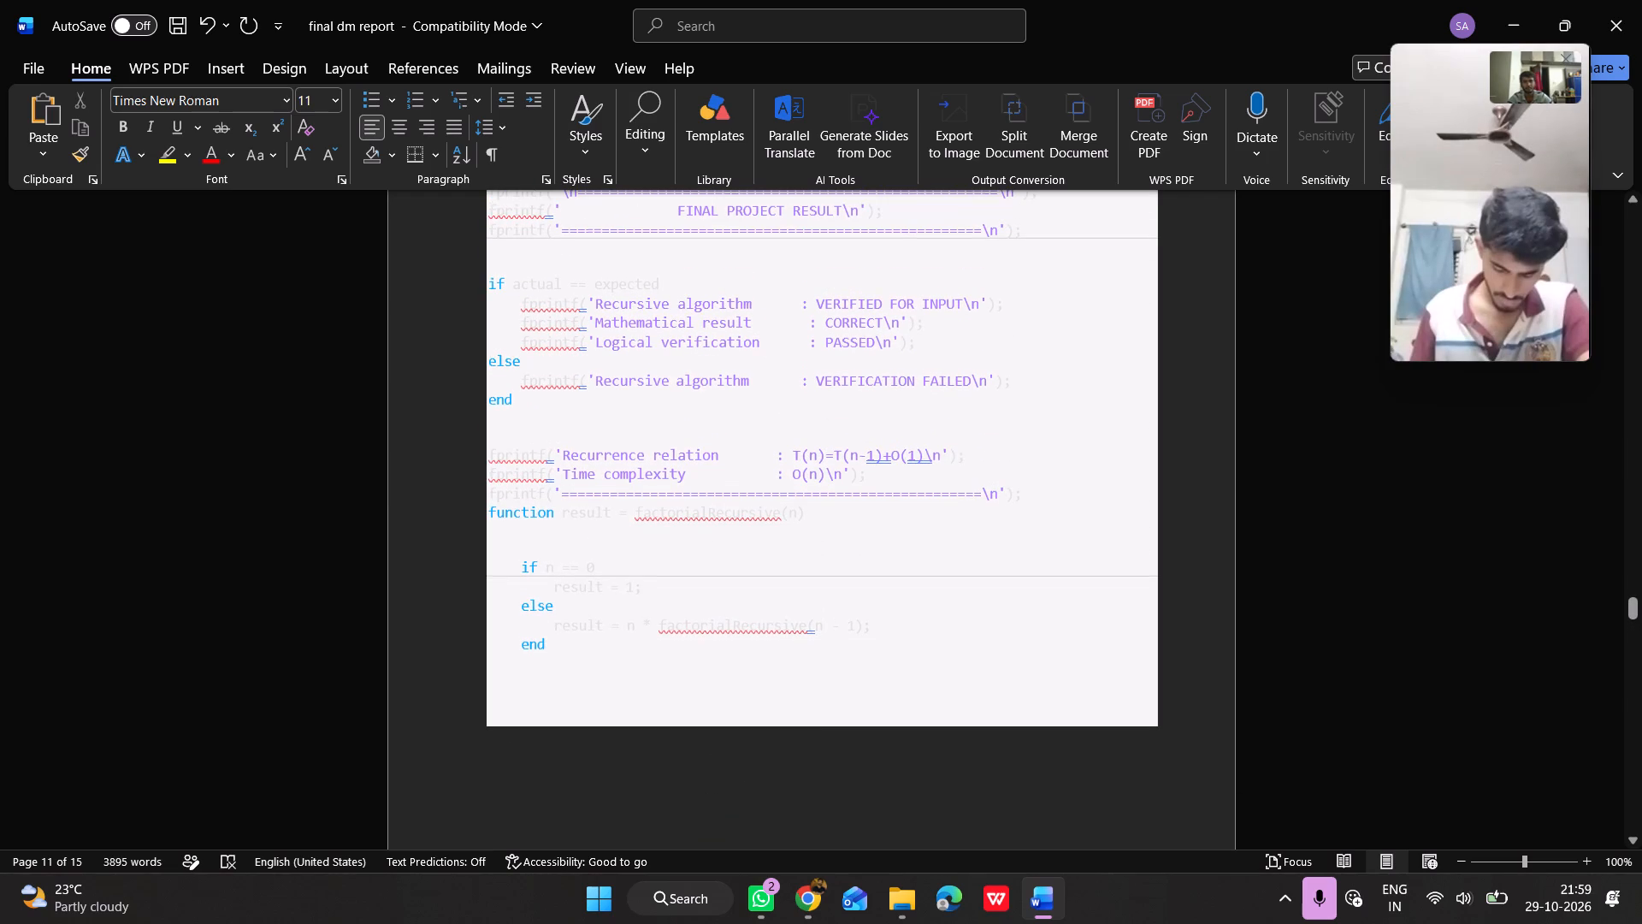
pyautogui.click(681, 601)
pyautogui.moveTo(824, 735); pyautogui.dragTo(813, 651)
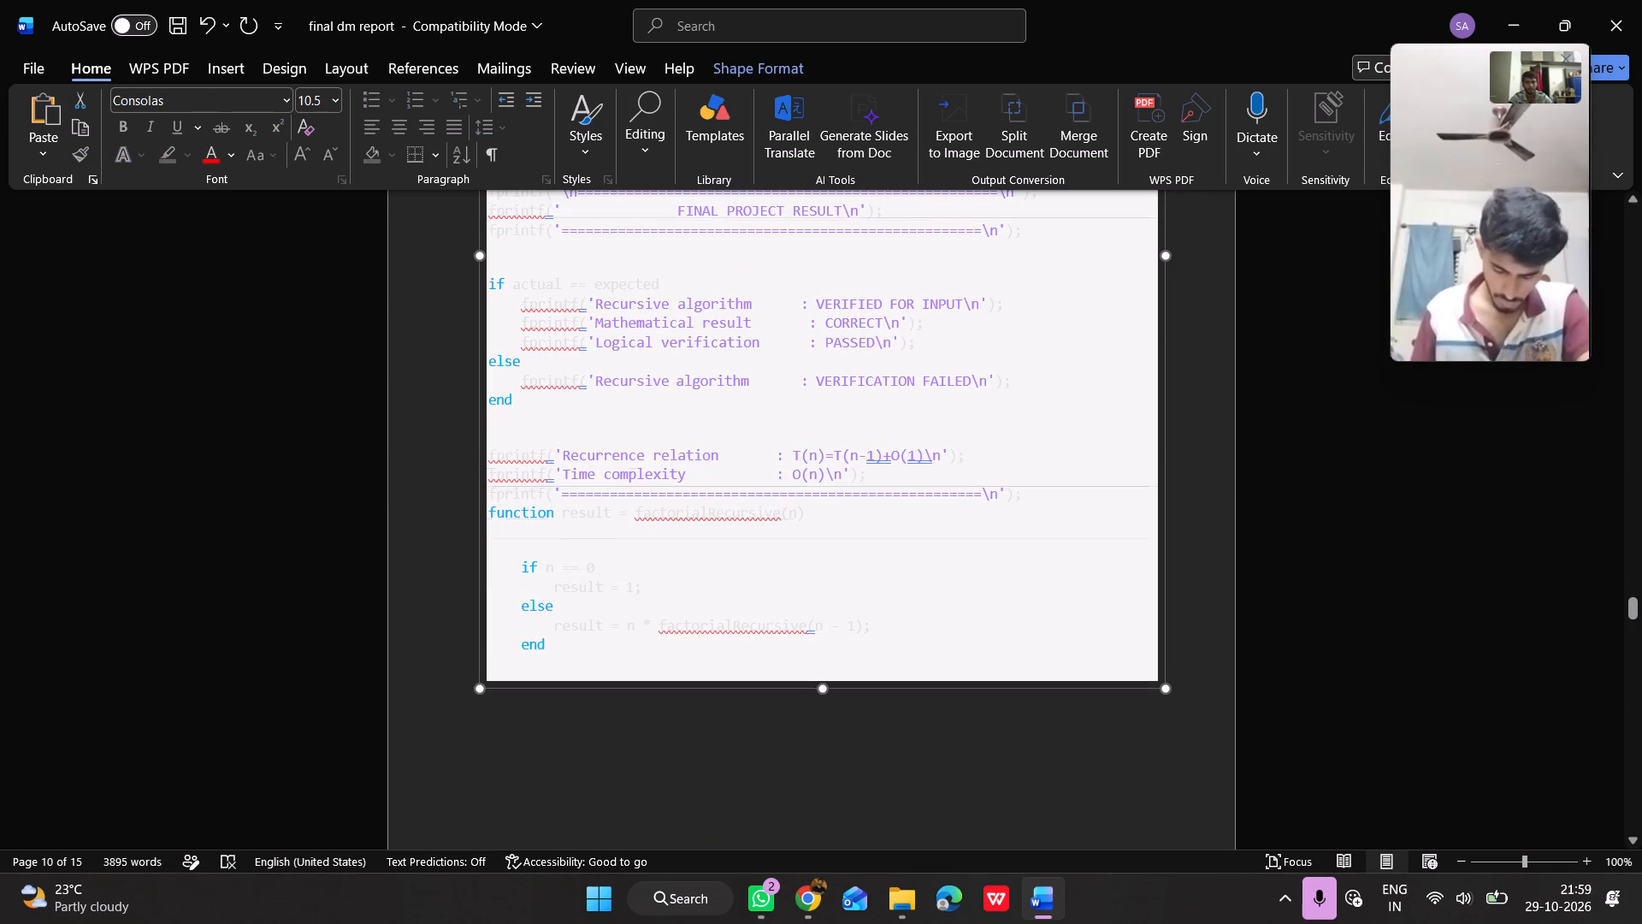
pyautogui.moveTo(813, 651); pyautogui.dragTo(832, 643)
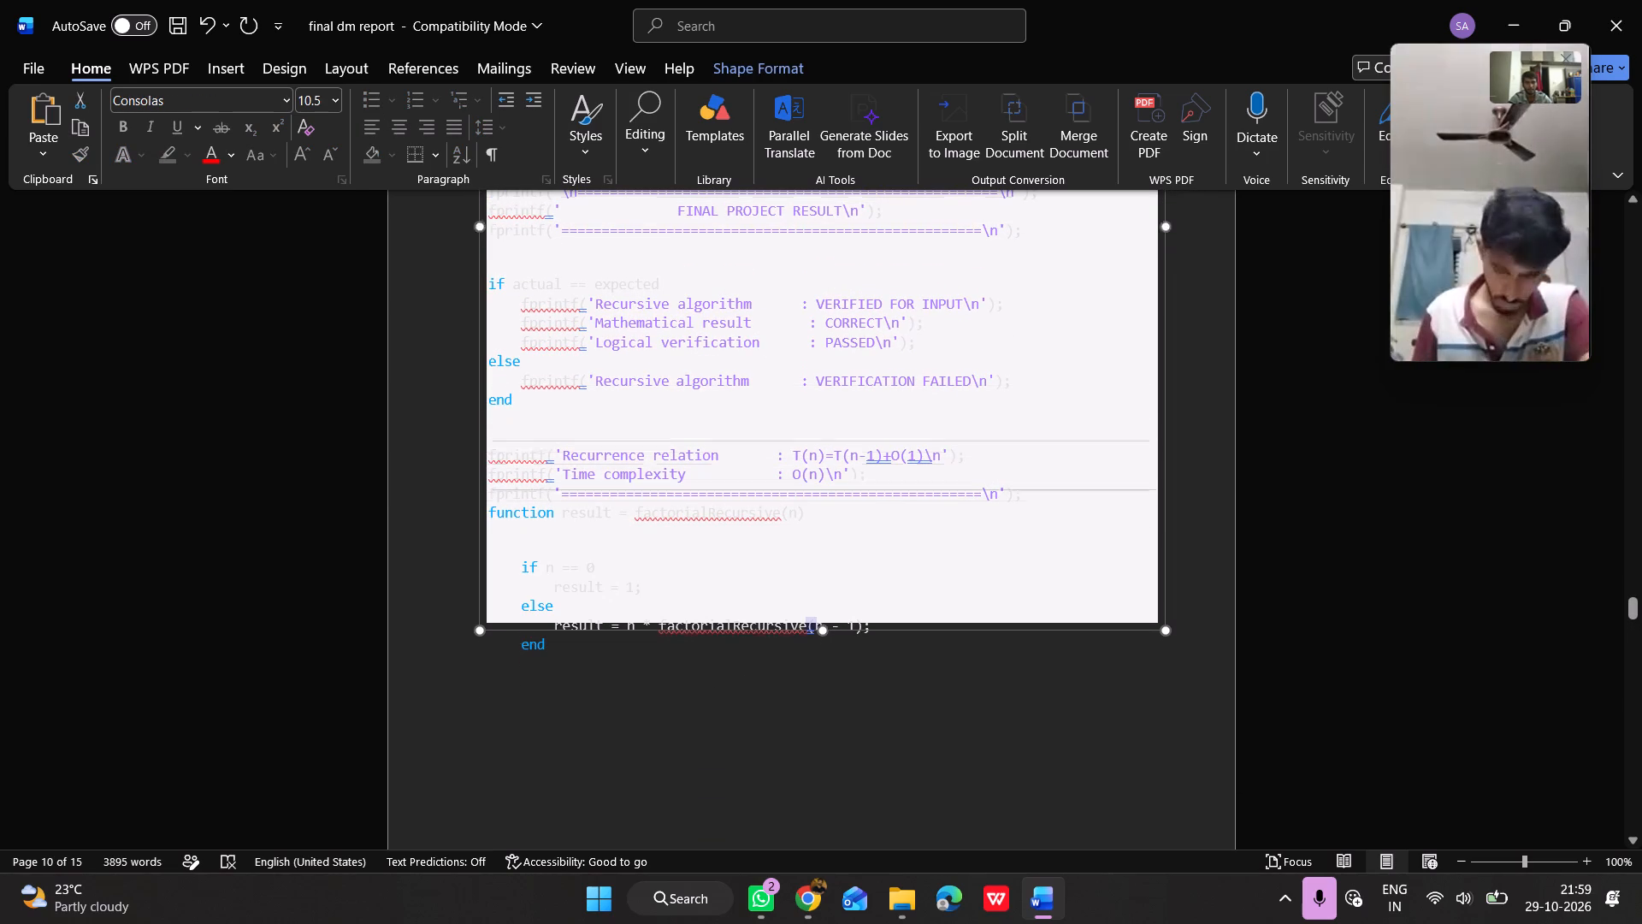
pyautogui.moveTo(832, 643); pyautogui.dragTo(831, 681)
# Move the background shape behind the page 10 code upward, past the "STEP 7: TESTING" line toward the page's top edge.
pyautogui.scroll(3, 858, 642)
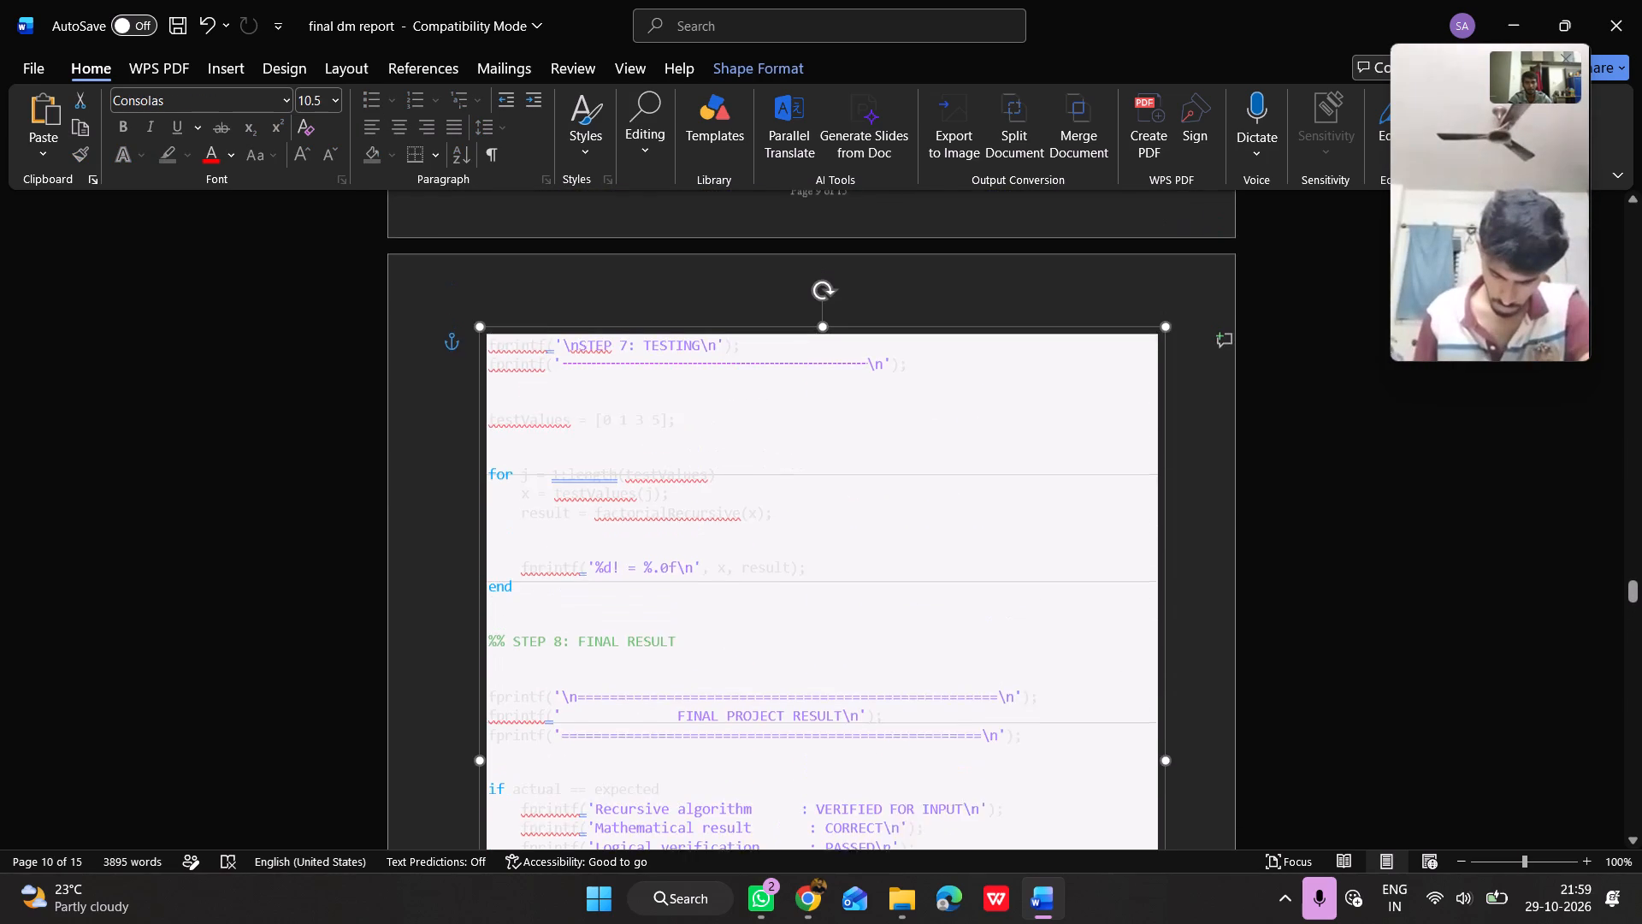
pyautogui.moveTo(872, 373); pyautogui.dragTo(874, 363)
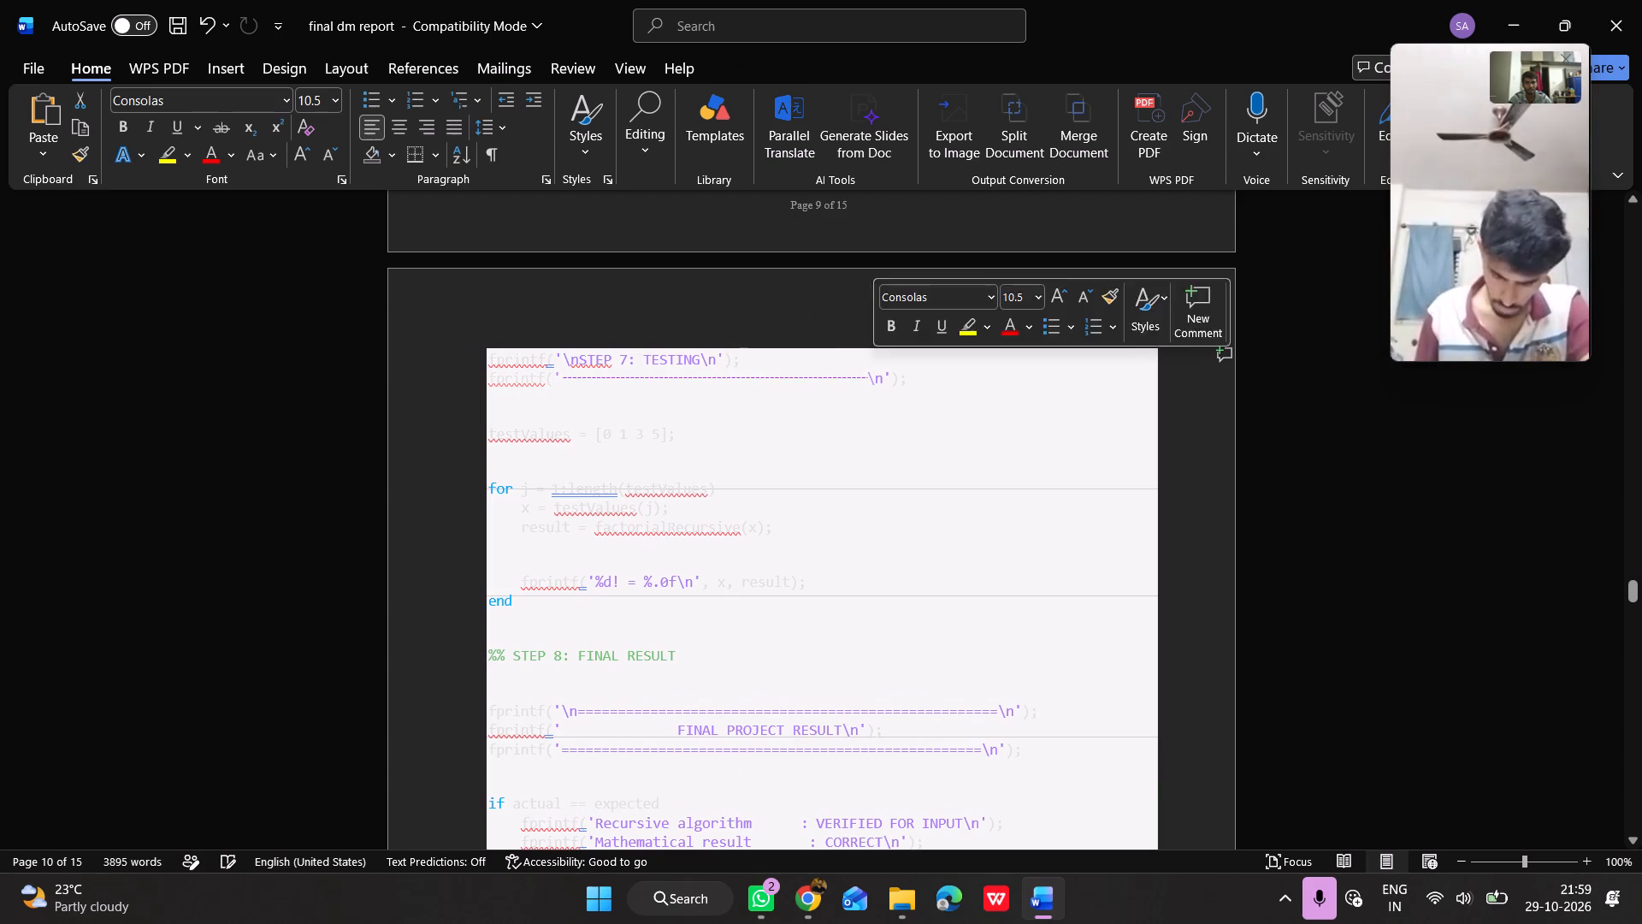
pyautogui.click(748, 294)
pyautogui.click(762, 352)
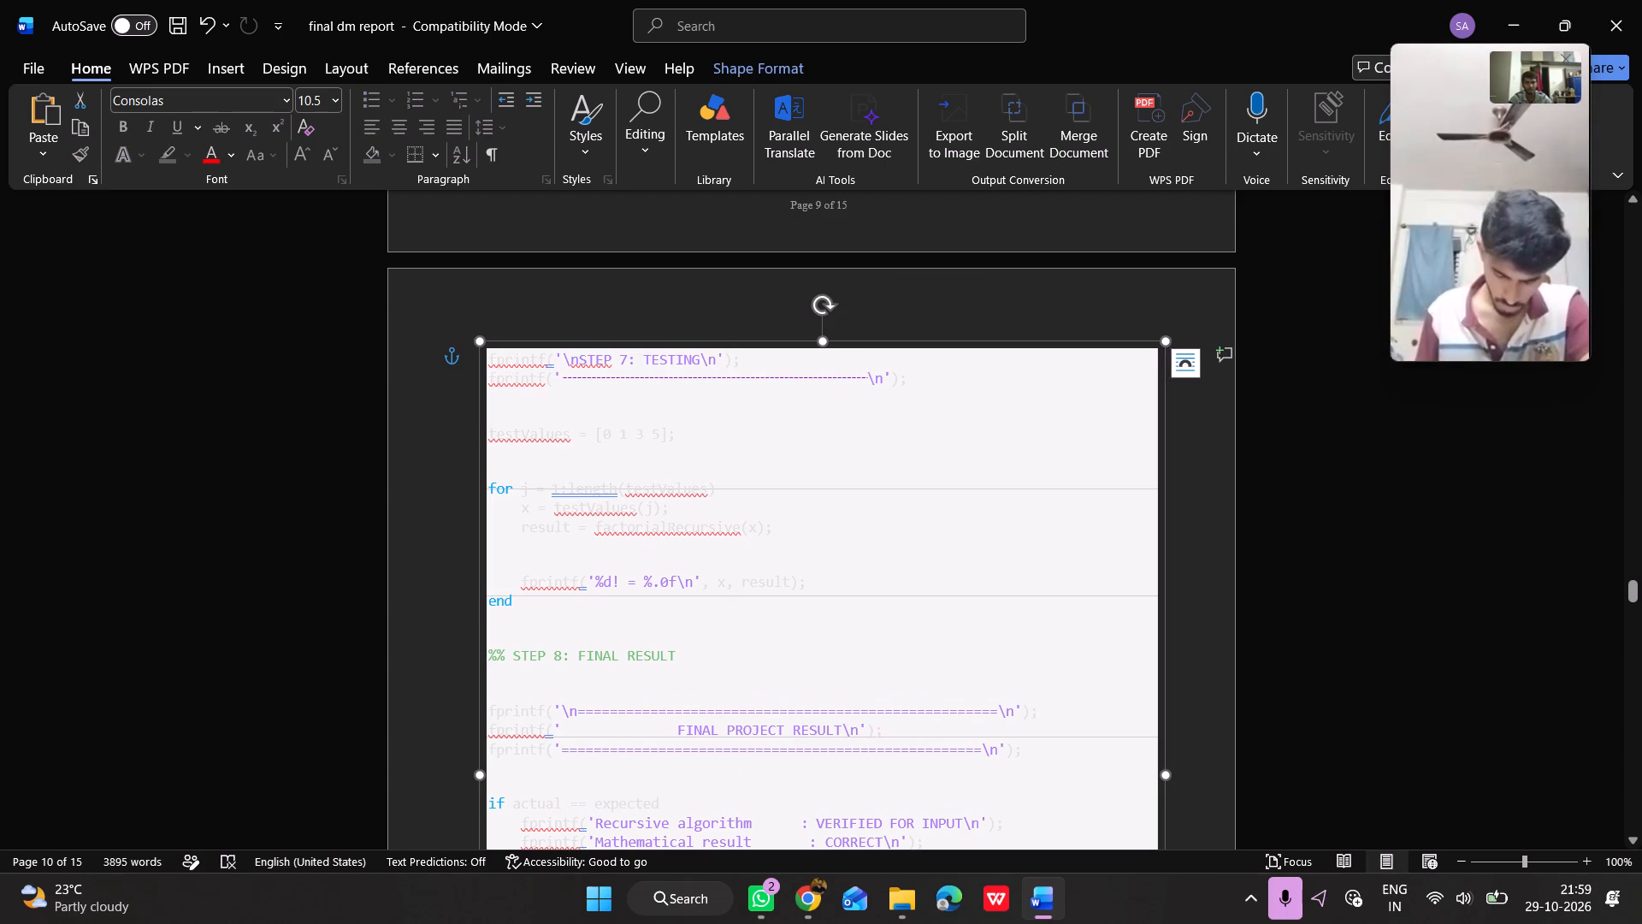
pyautogui.moveTo(762, 352); pyautogui.dragTo(764, 281)
pyautogui.scroll(-12, 633, 432)
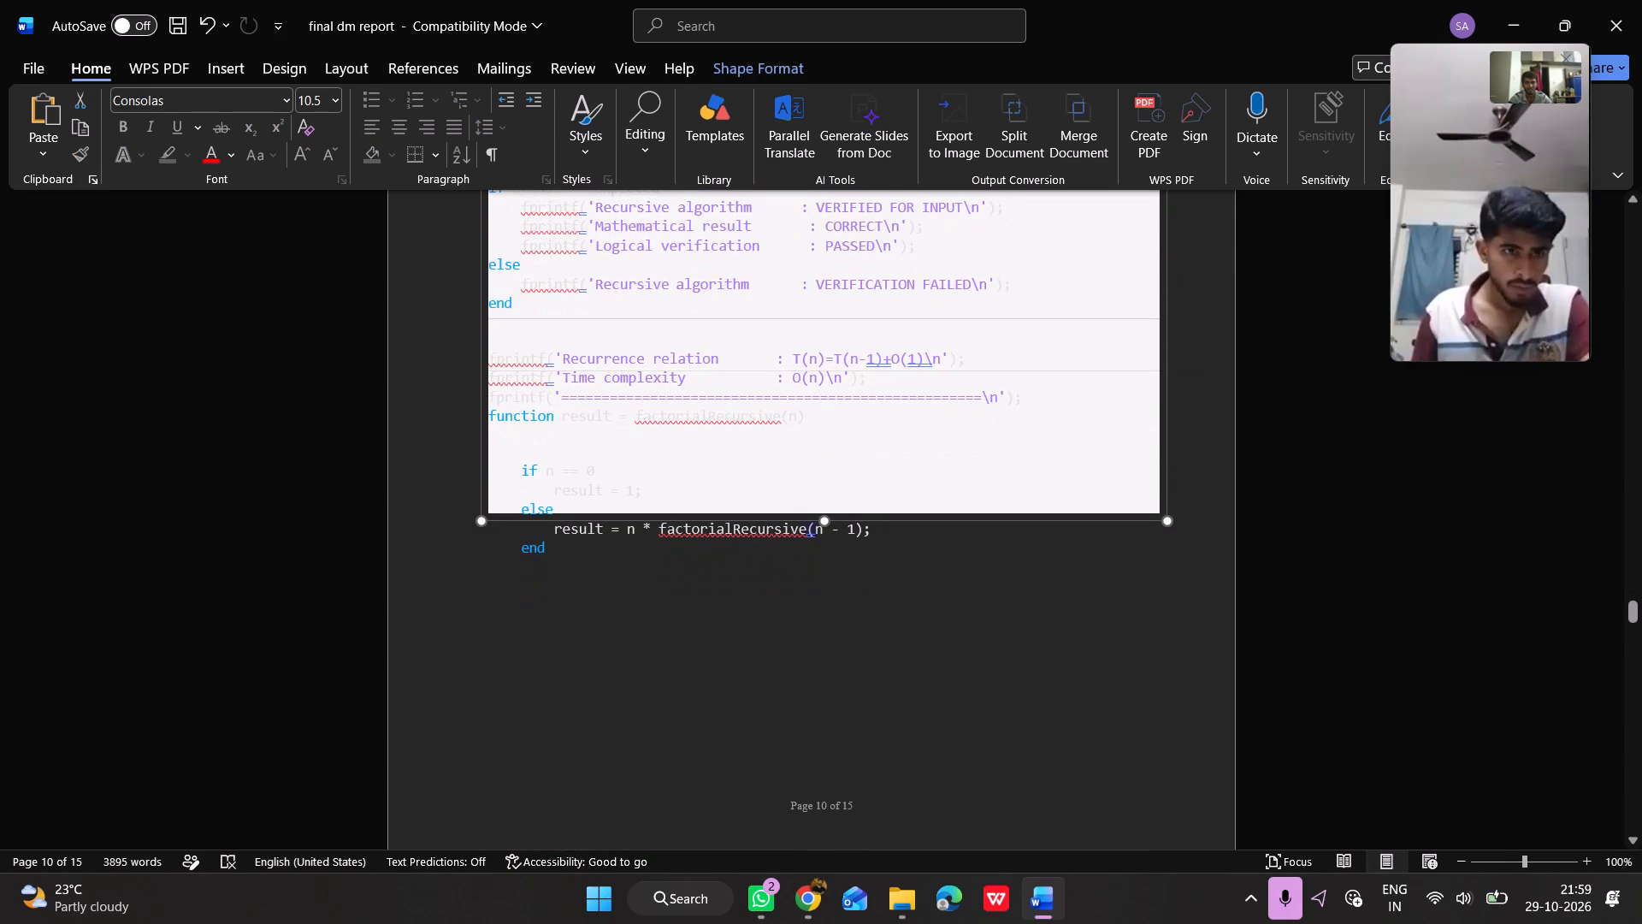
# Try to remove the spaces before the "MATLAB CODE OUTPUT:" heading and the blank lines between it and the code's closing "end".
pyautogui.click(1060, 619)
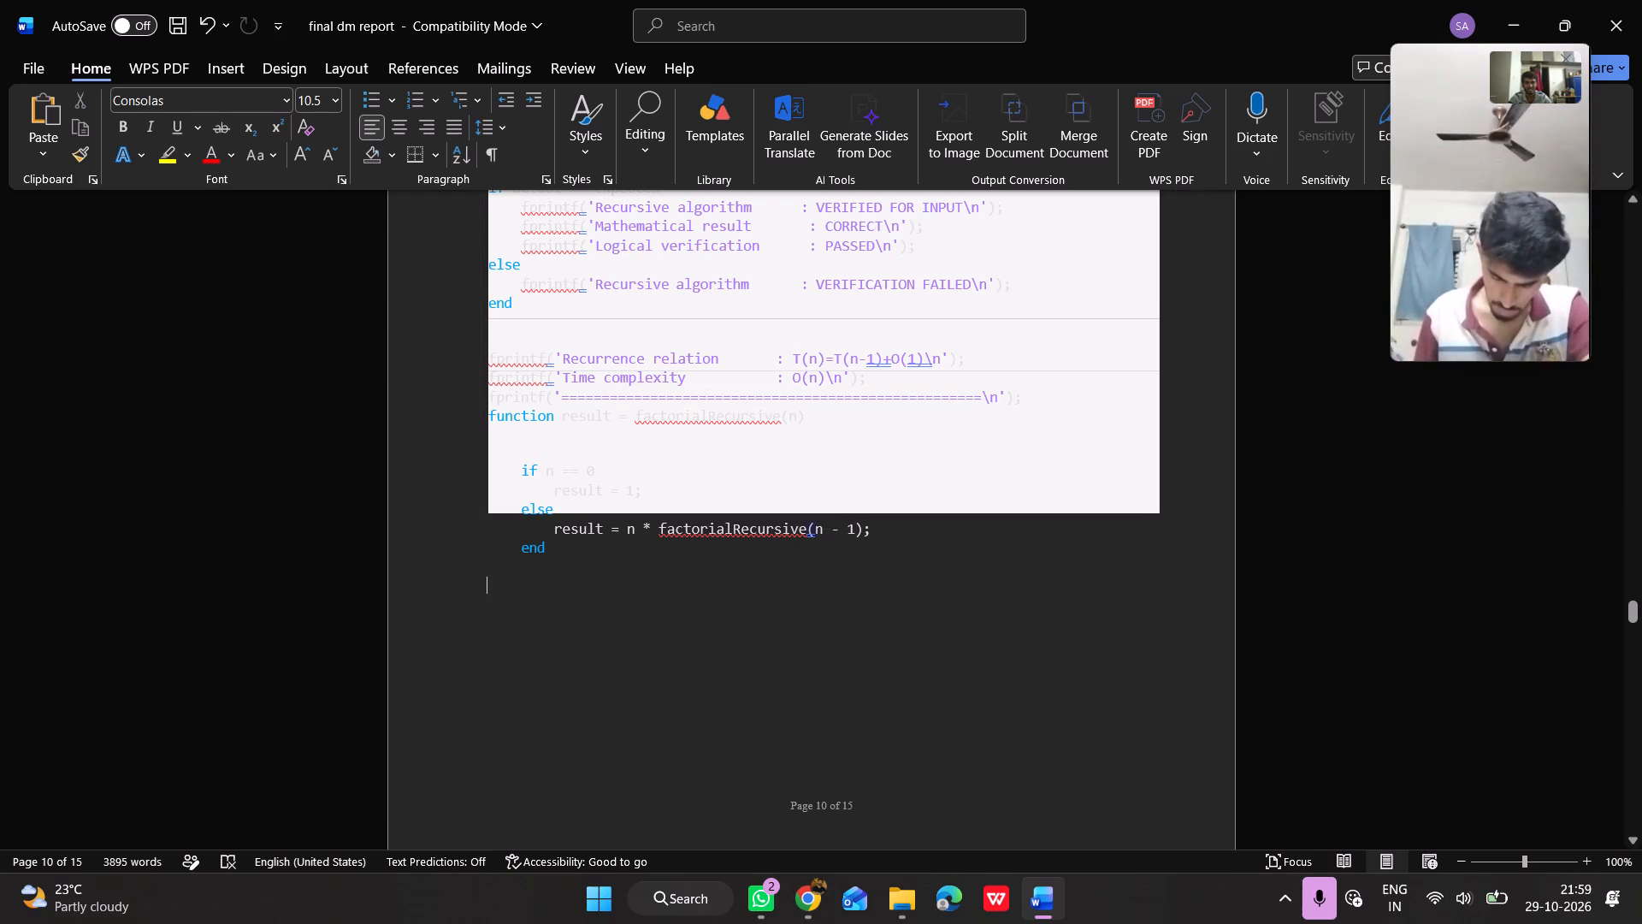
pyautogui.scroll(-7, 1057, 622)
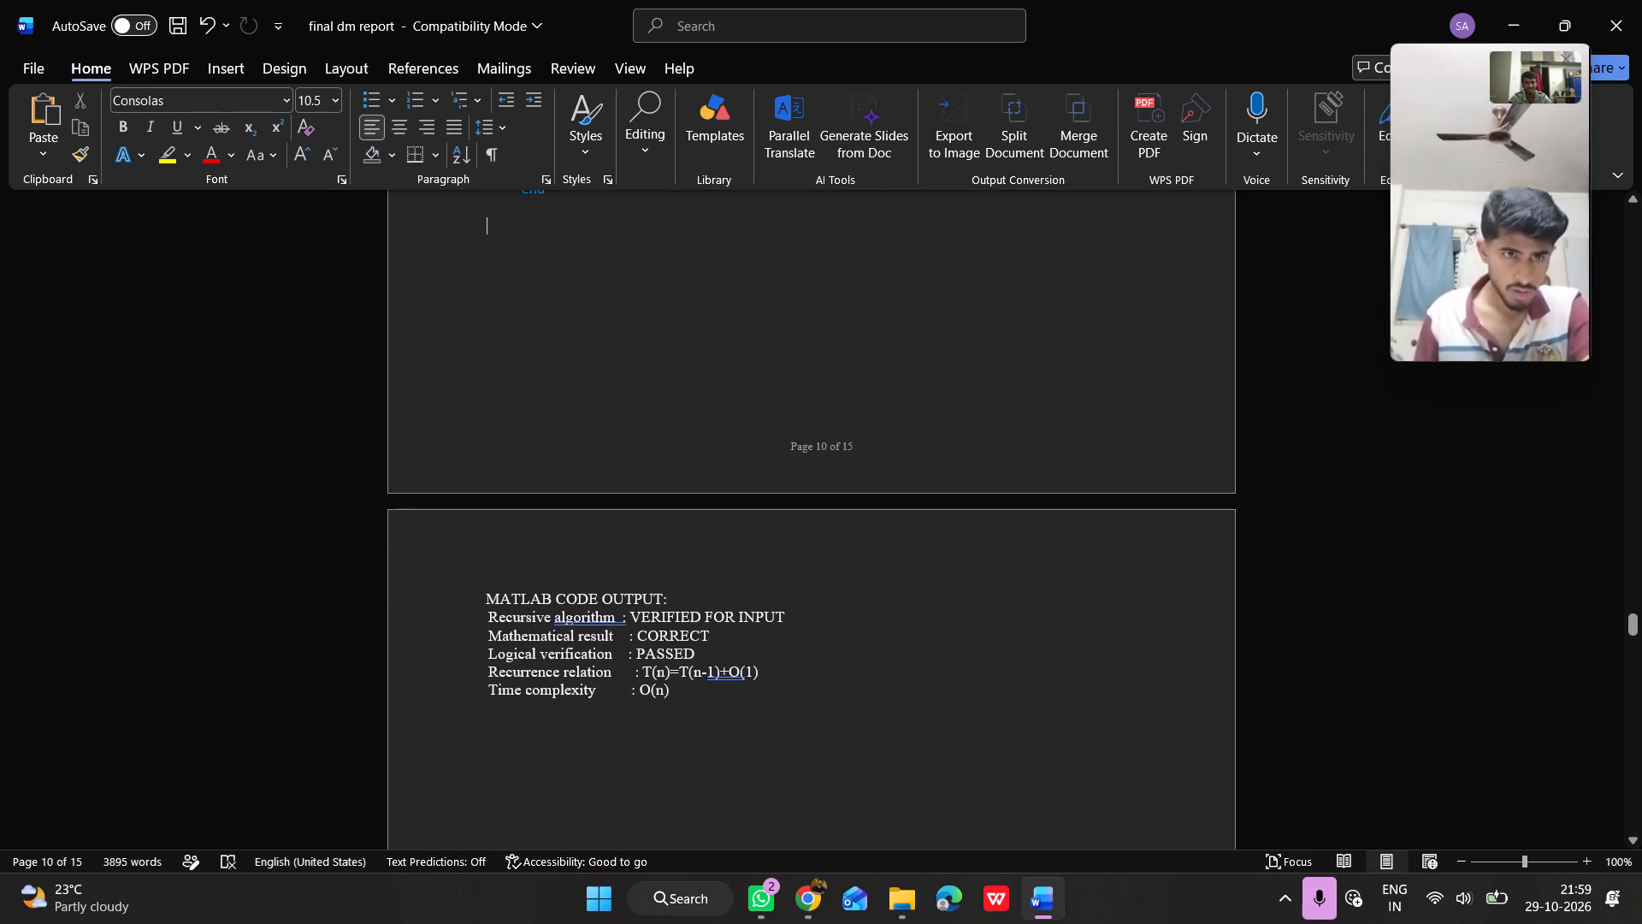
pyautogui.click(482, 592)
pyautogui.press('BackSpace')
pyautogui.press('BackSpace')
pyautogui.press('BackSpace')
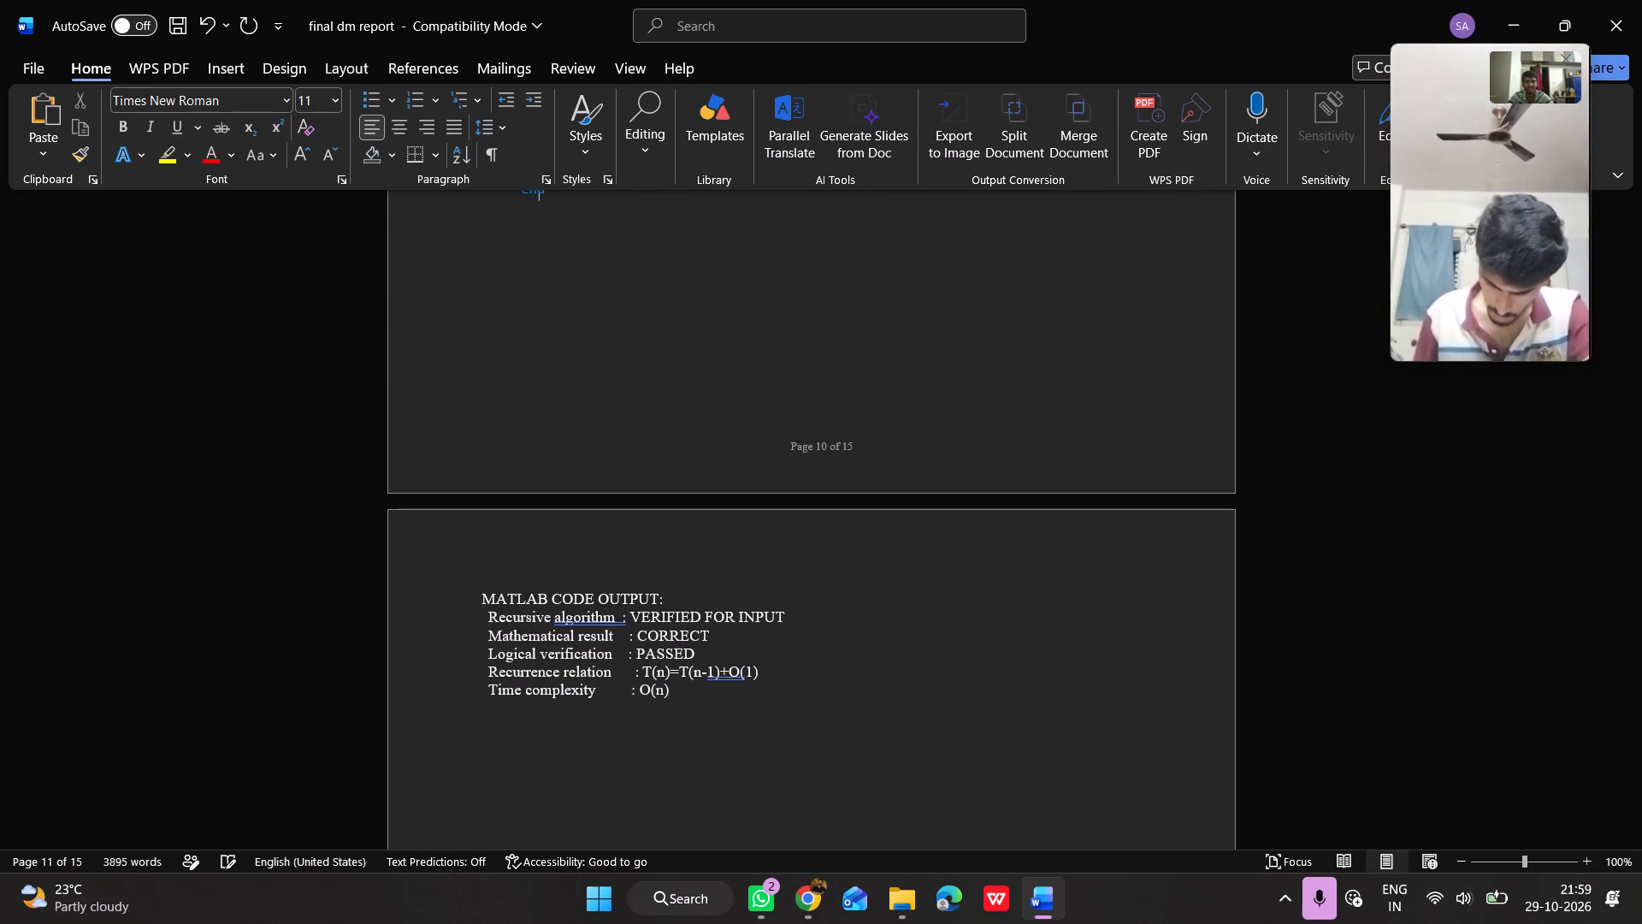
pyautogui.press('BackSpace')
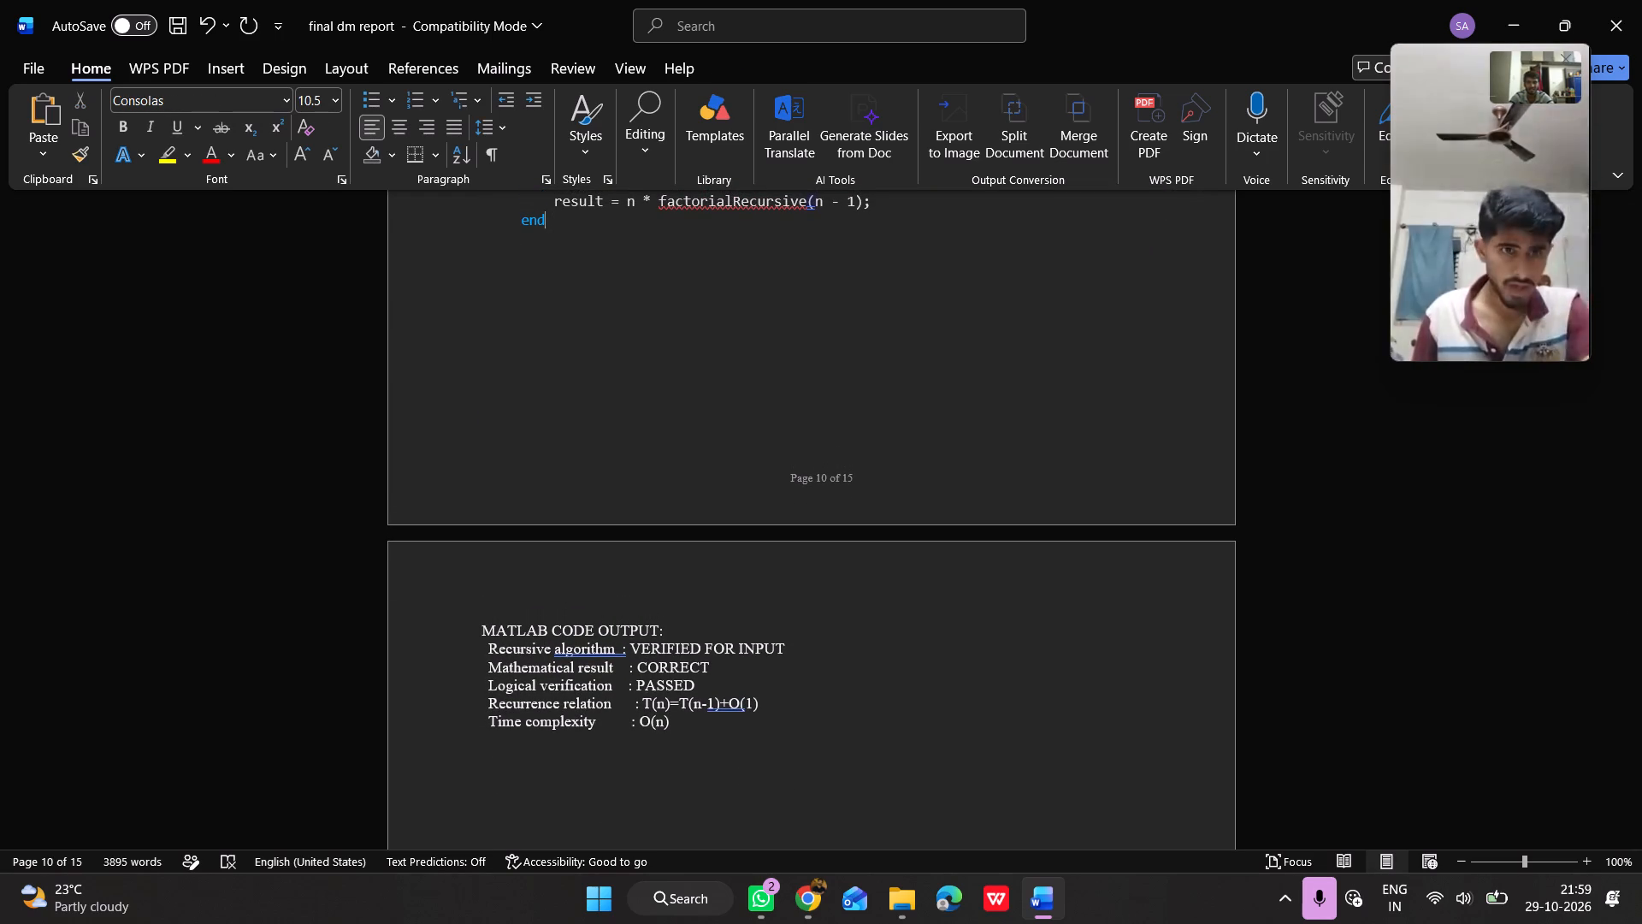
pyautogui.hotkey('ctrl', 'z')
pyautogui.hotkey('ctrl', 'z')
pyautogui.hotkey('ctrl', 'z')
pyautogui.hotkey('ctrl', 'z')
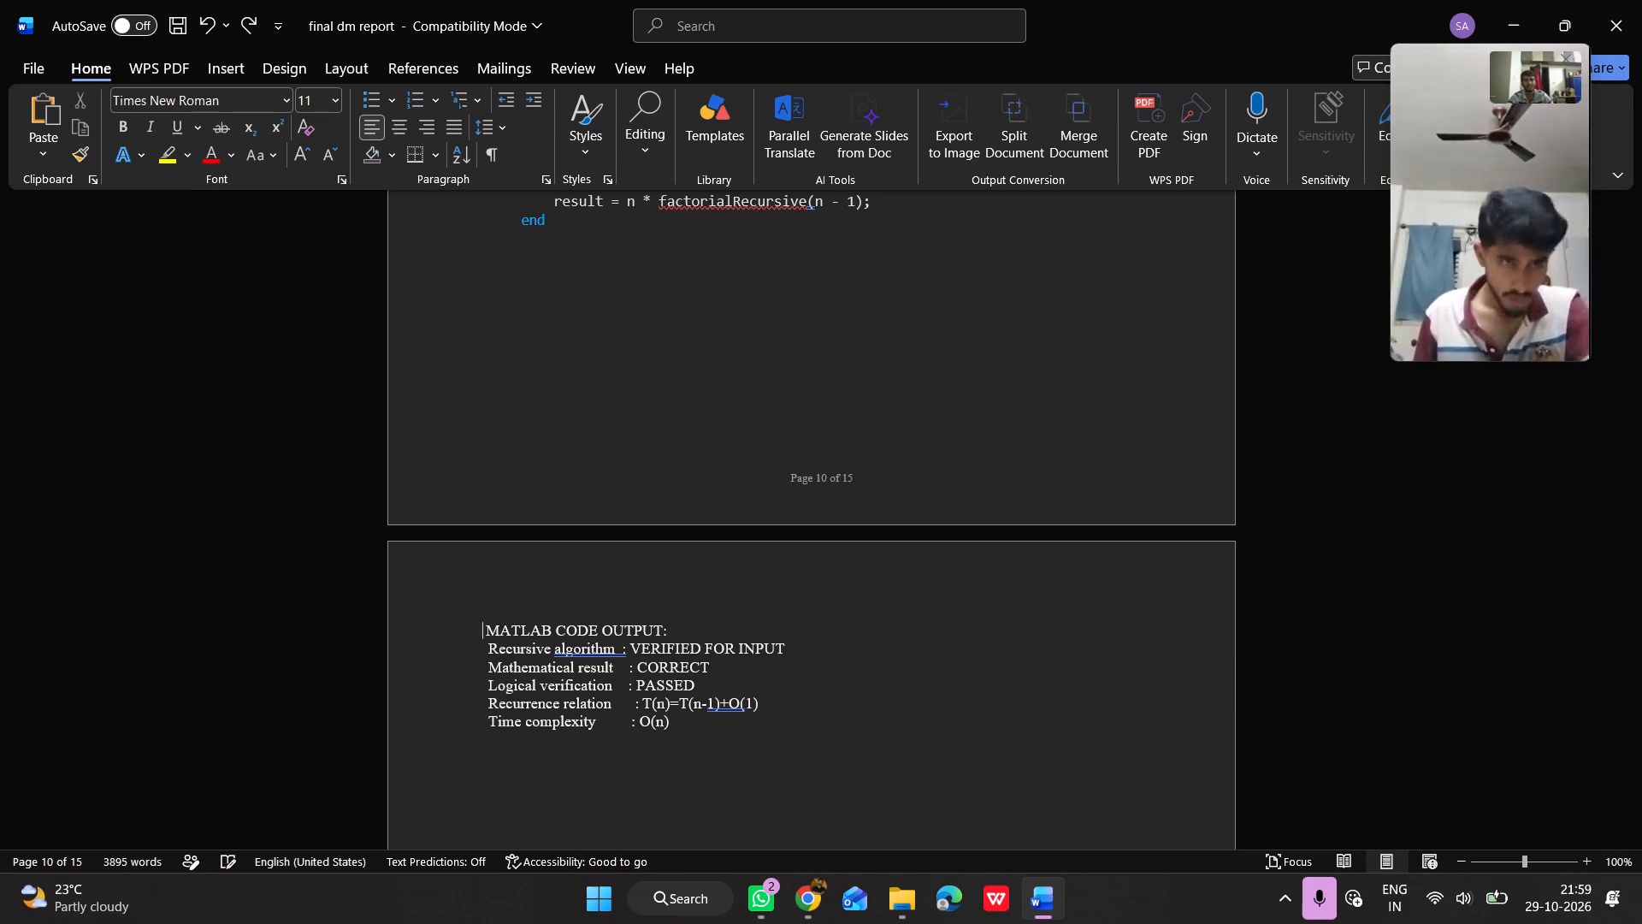
# Undo the last move of the background shape behind the page 10 code.
pyautogui.hotkey('ctrl', 'z')
pyautogui.click(631, 297)
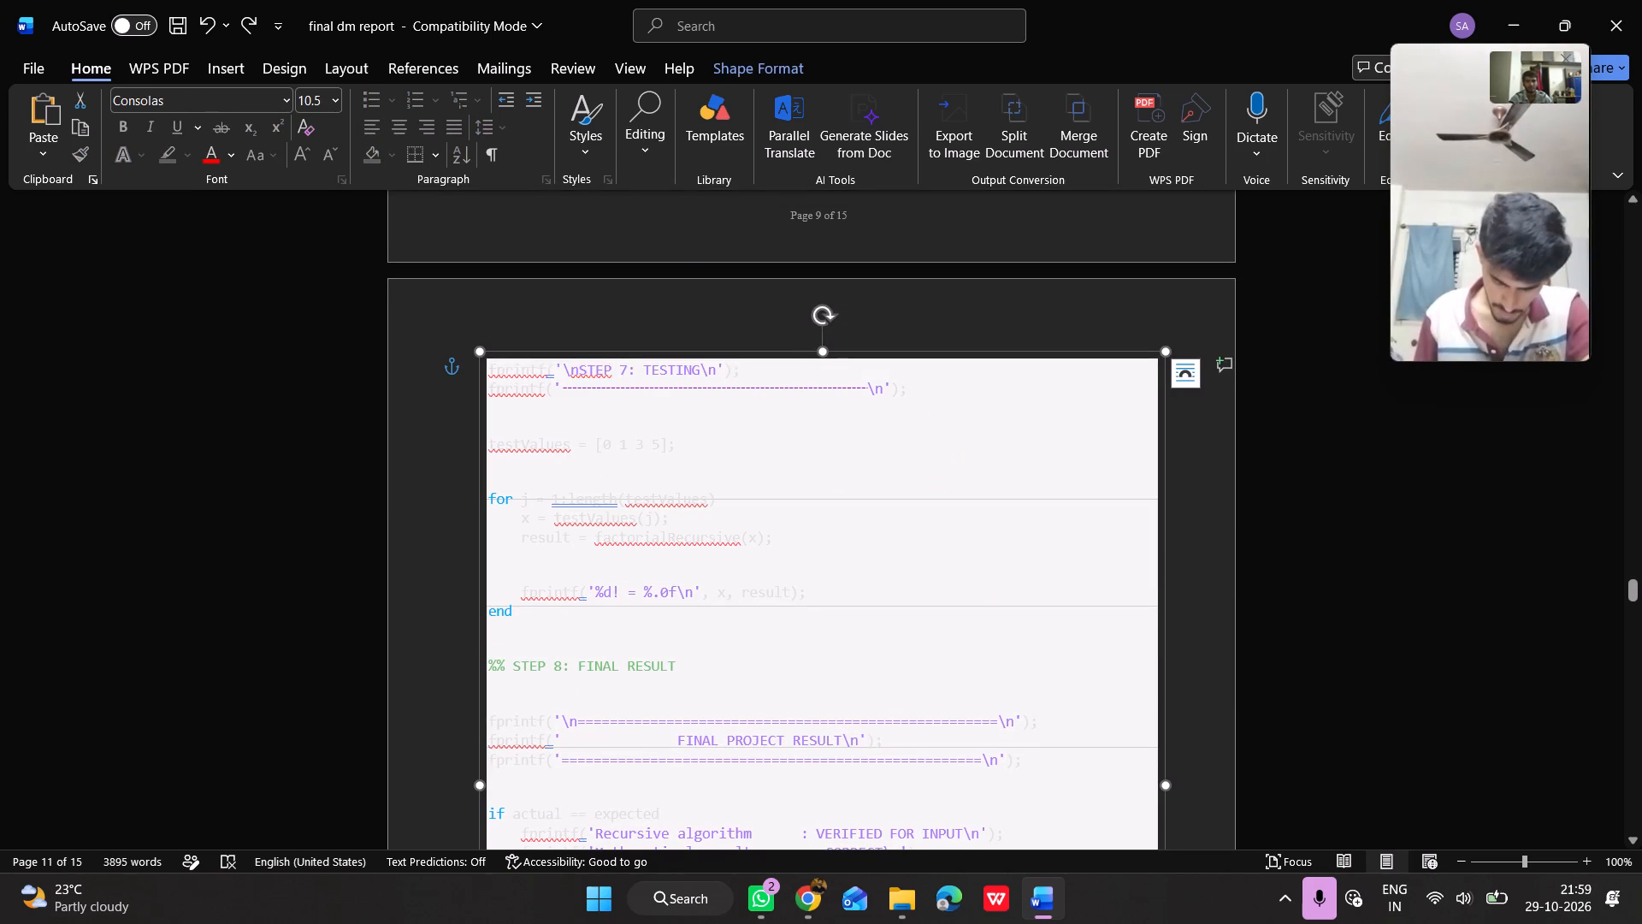
# Review the report backwards from the page 10 code to the Recurrence Relations section on page 3.
pyautogui.scroll(16, 860, 390)
pyautogui.scroll(11, 863, 387)
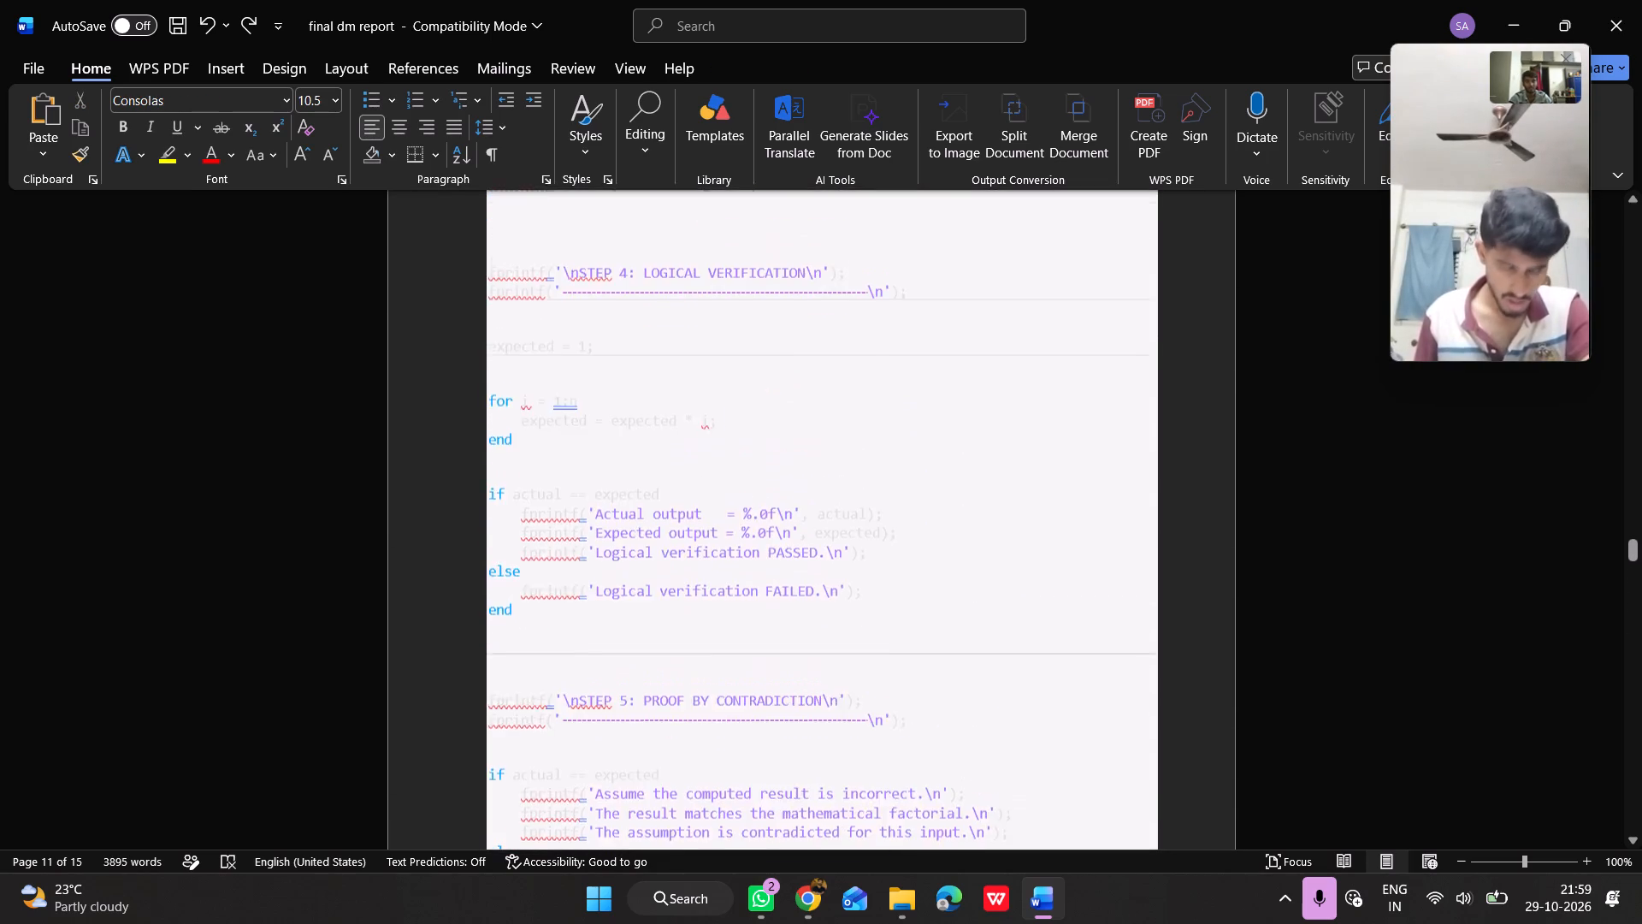
pyautogui.scroll(19, 862, 386)
pyautogui.scroll(-1, 862, 386)
pyautogui.scroll(7, 862, 386)
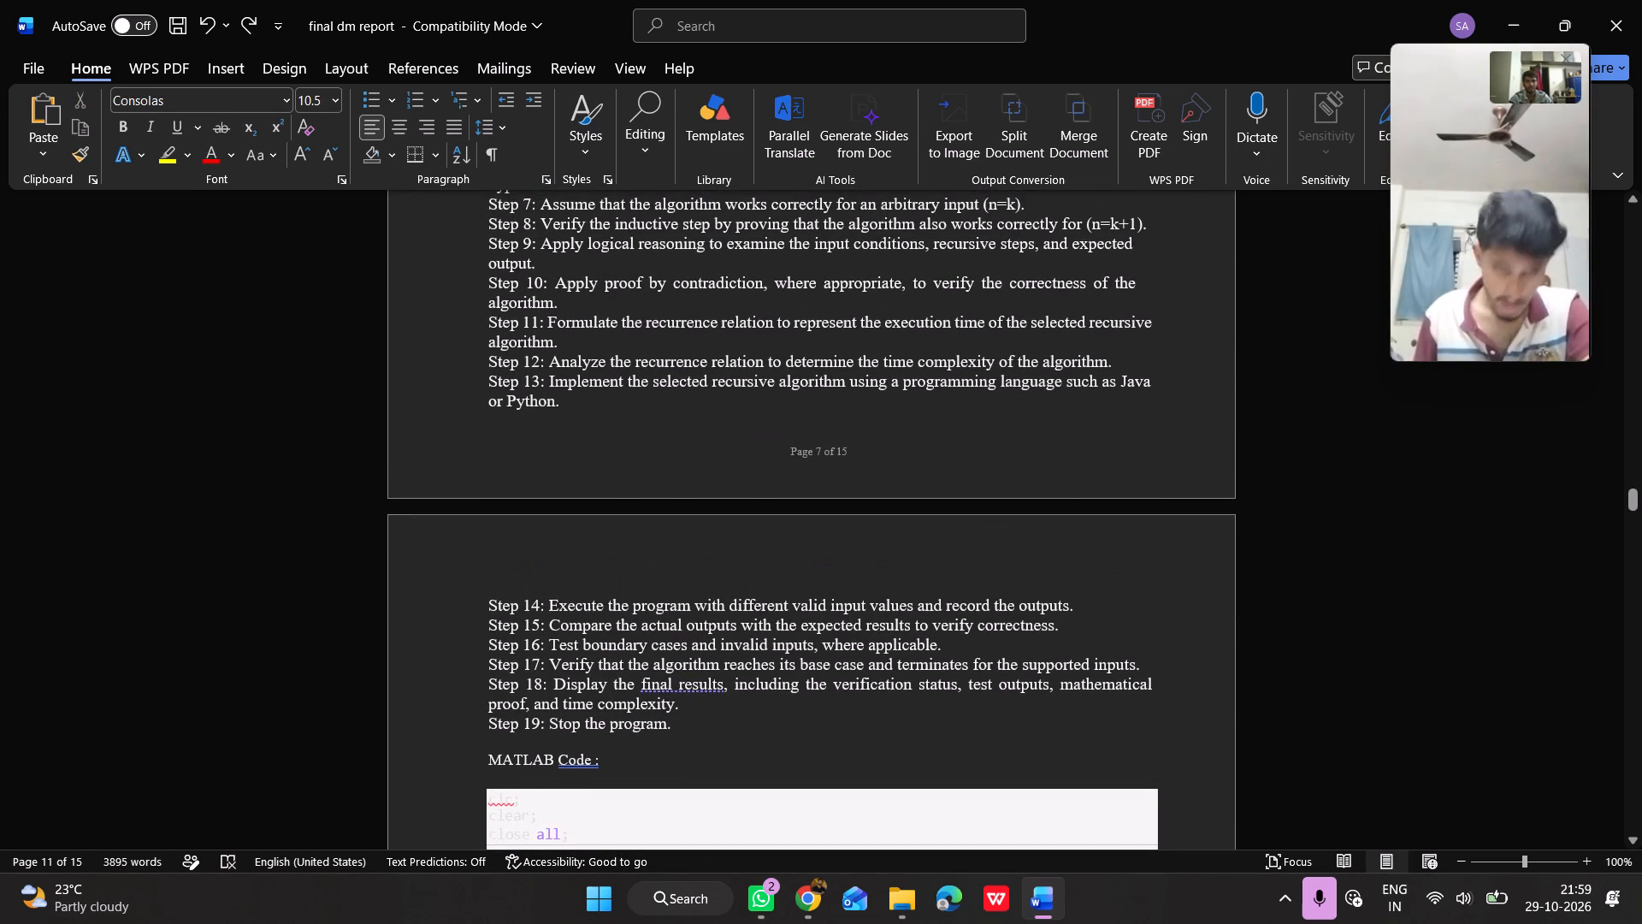
pyautogui.scroll(11, 862, 386)
pyautogui.scroll(20, 862, 386)
pyautogui.scroll(12, 862, 386)
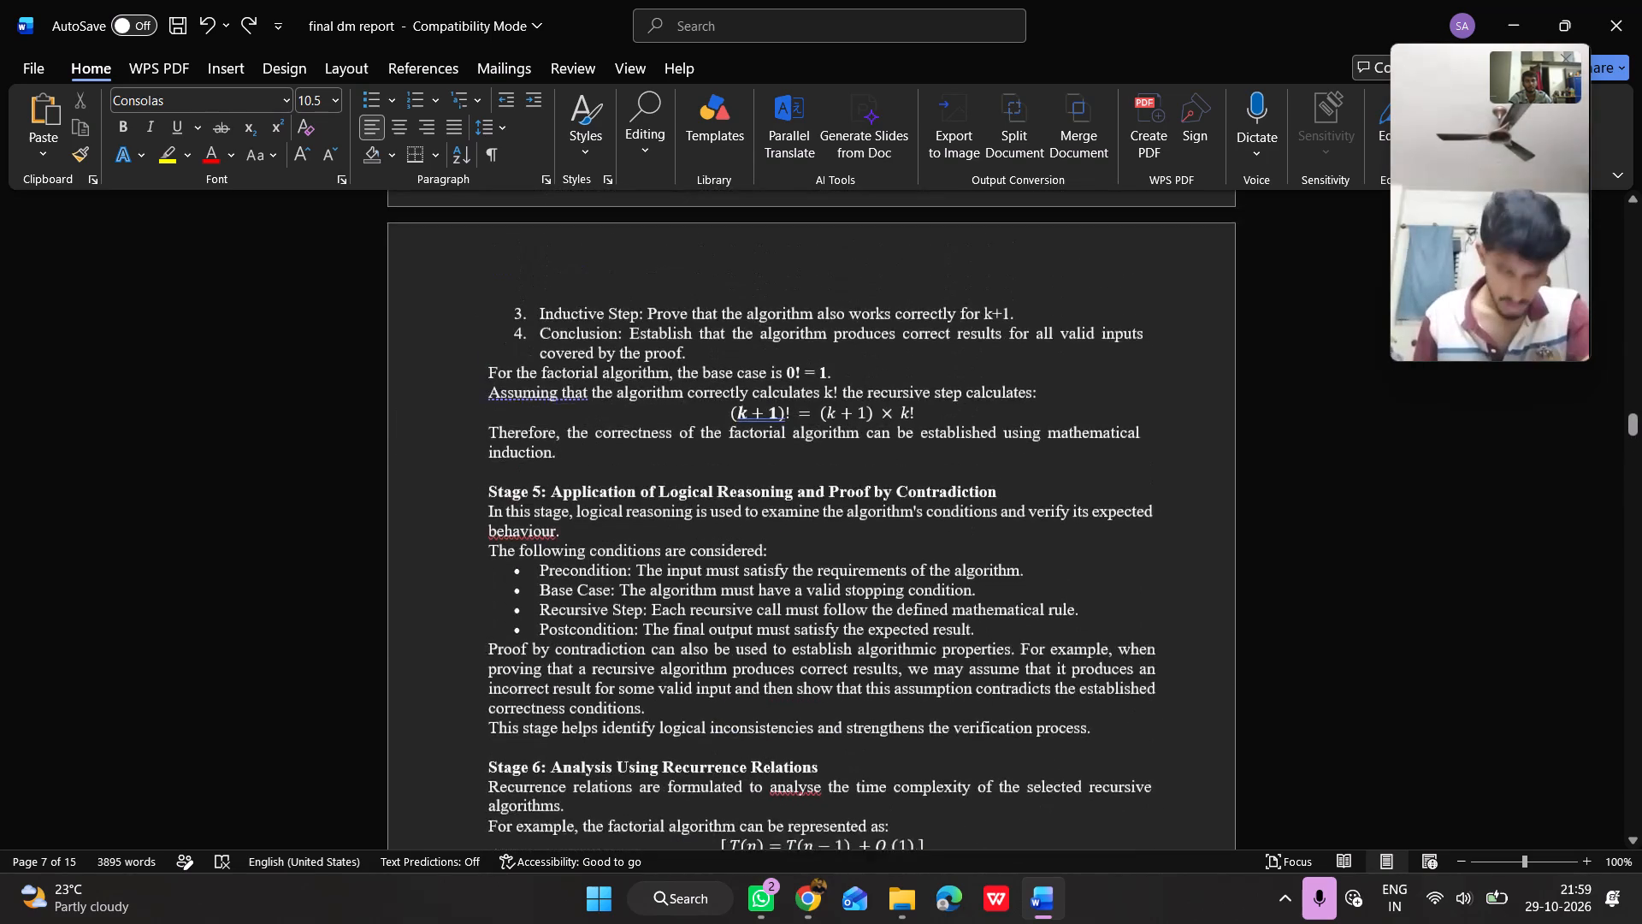
pyautogui.scroll(-5, 862, 388)
pyautogui.scroll(20, 862, 388)
pyautogui.scroll(8, 862, 388)
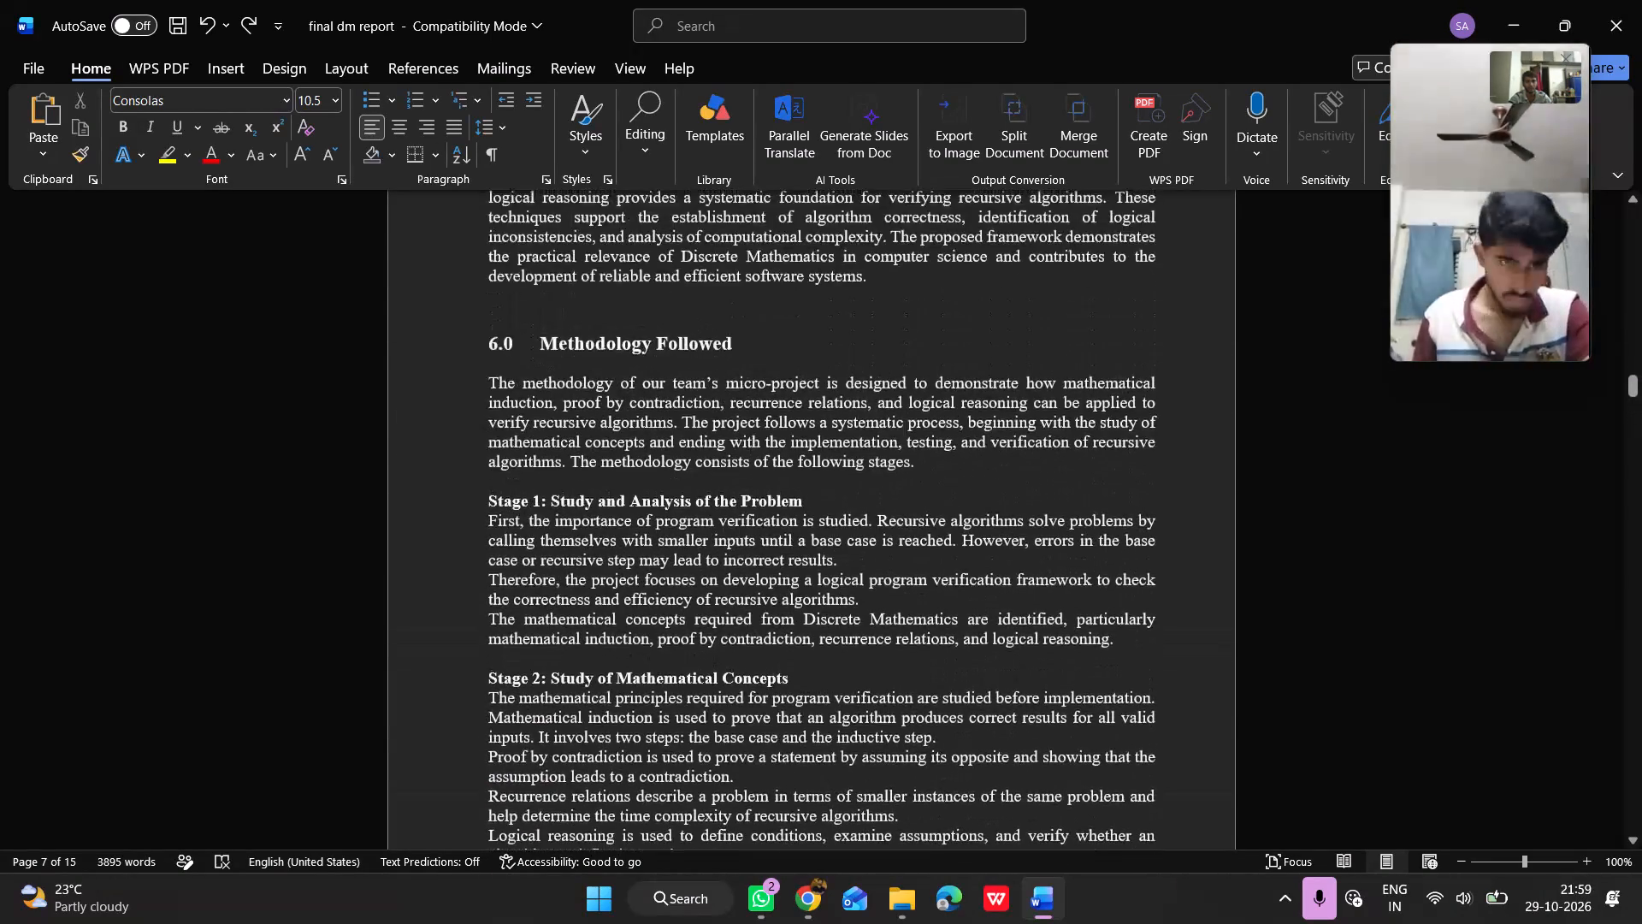
pyautogui.scroll(6, 859, 386)
pyautogui.scroll(-1, 859, 382)
pyautogui.scroll(2, 859, 382)
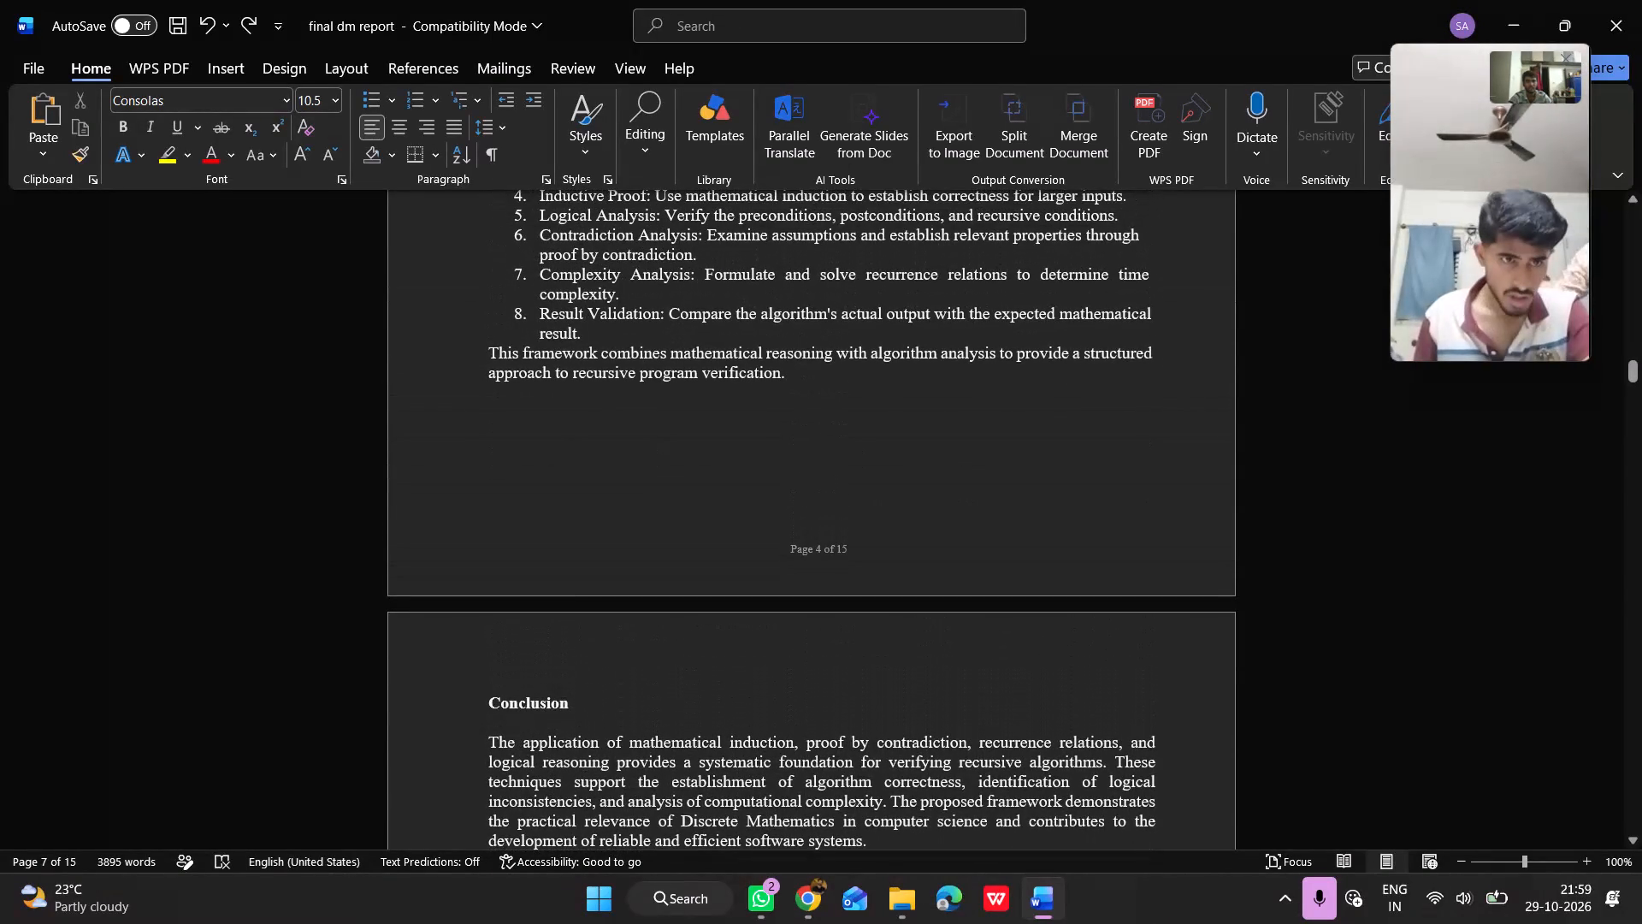
pyautogui.scroll(10, 859, 381)
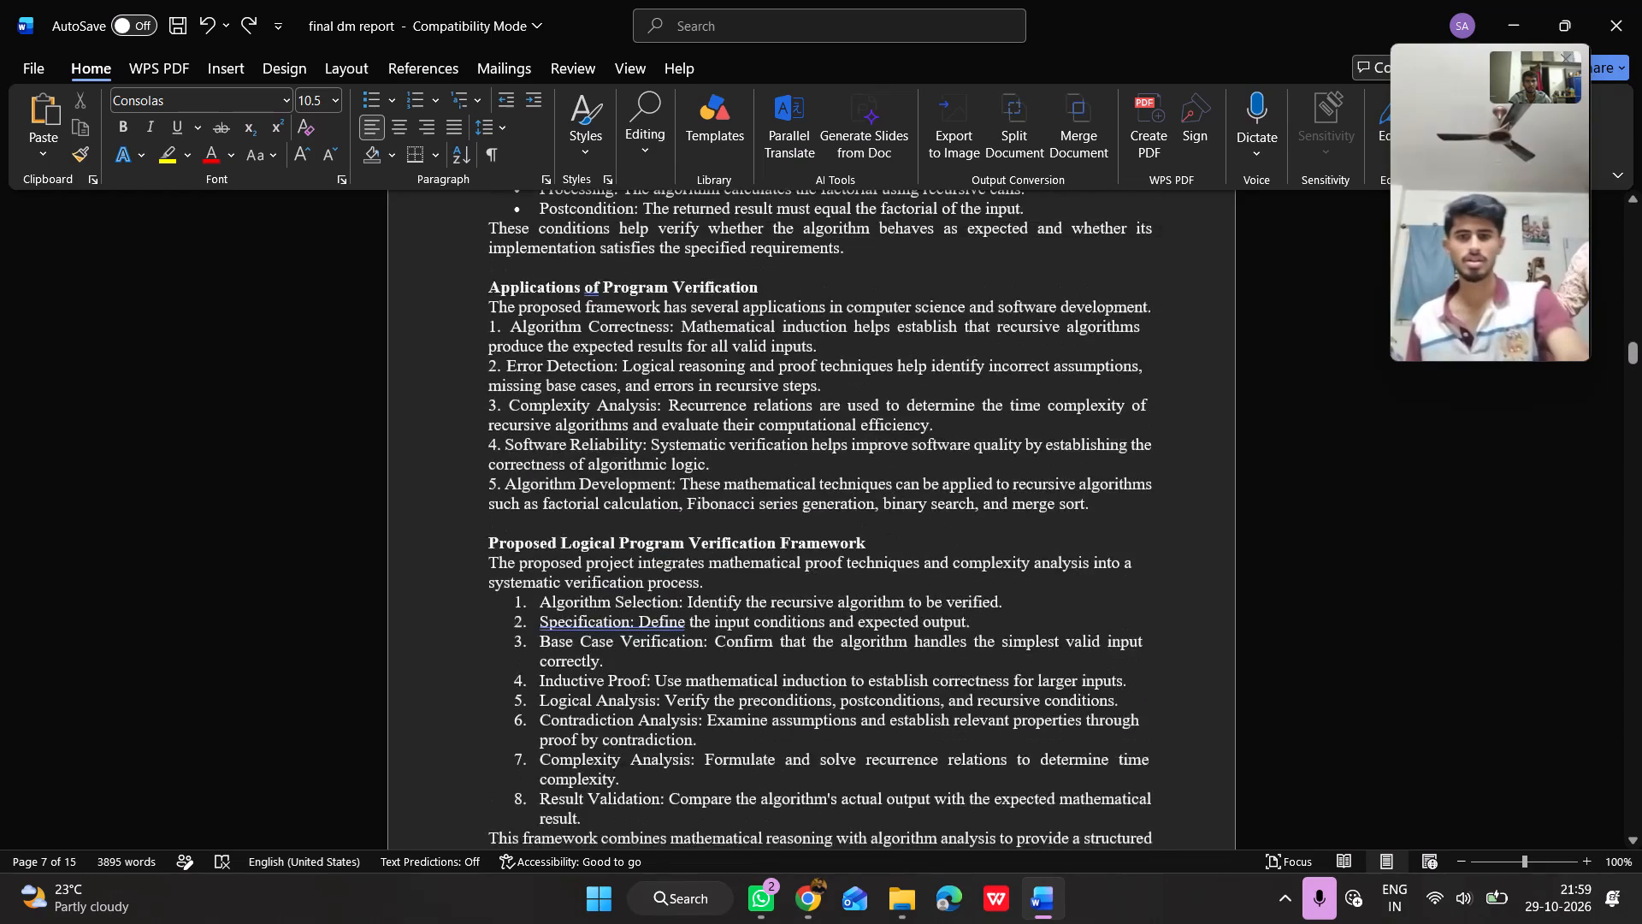
pyautogui.scroll(12, 859, 381)
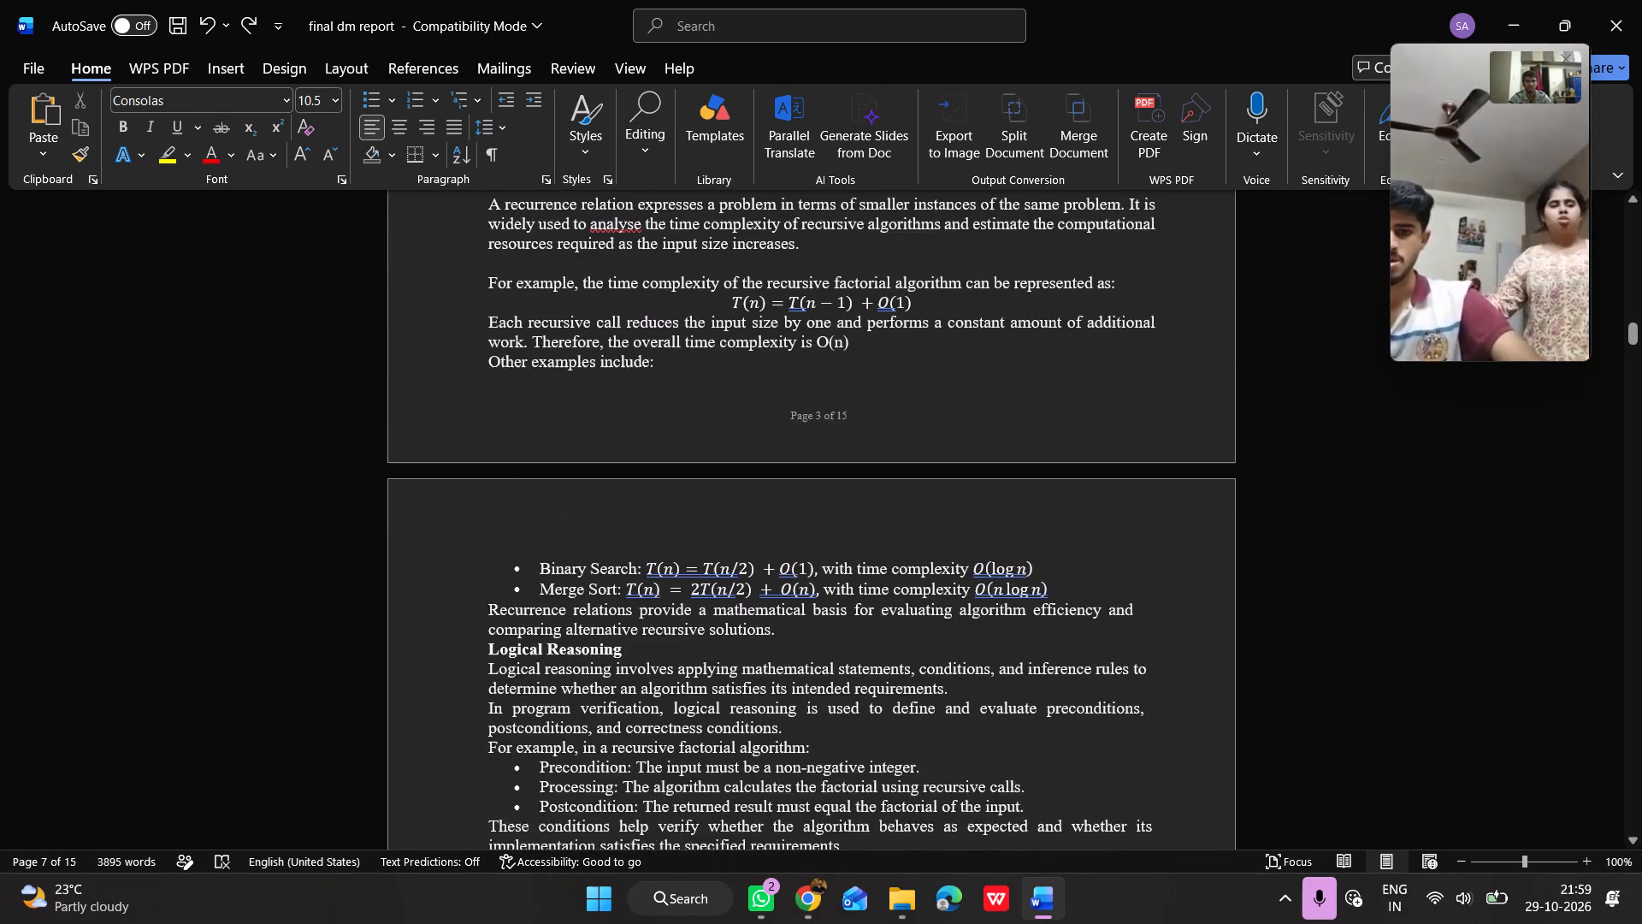
pyautogui.scroll(3, 859, 379)
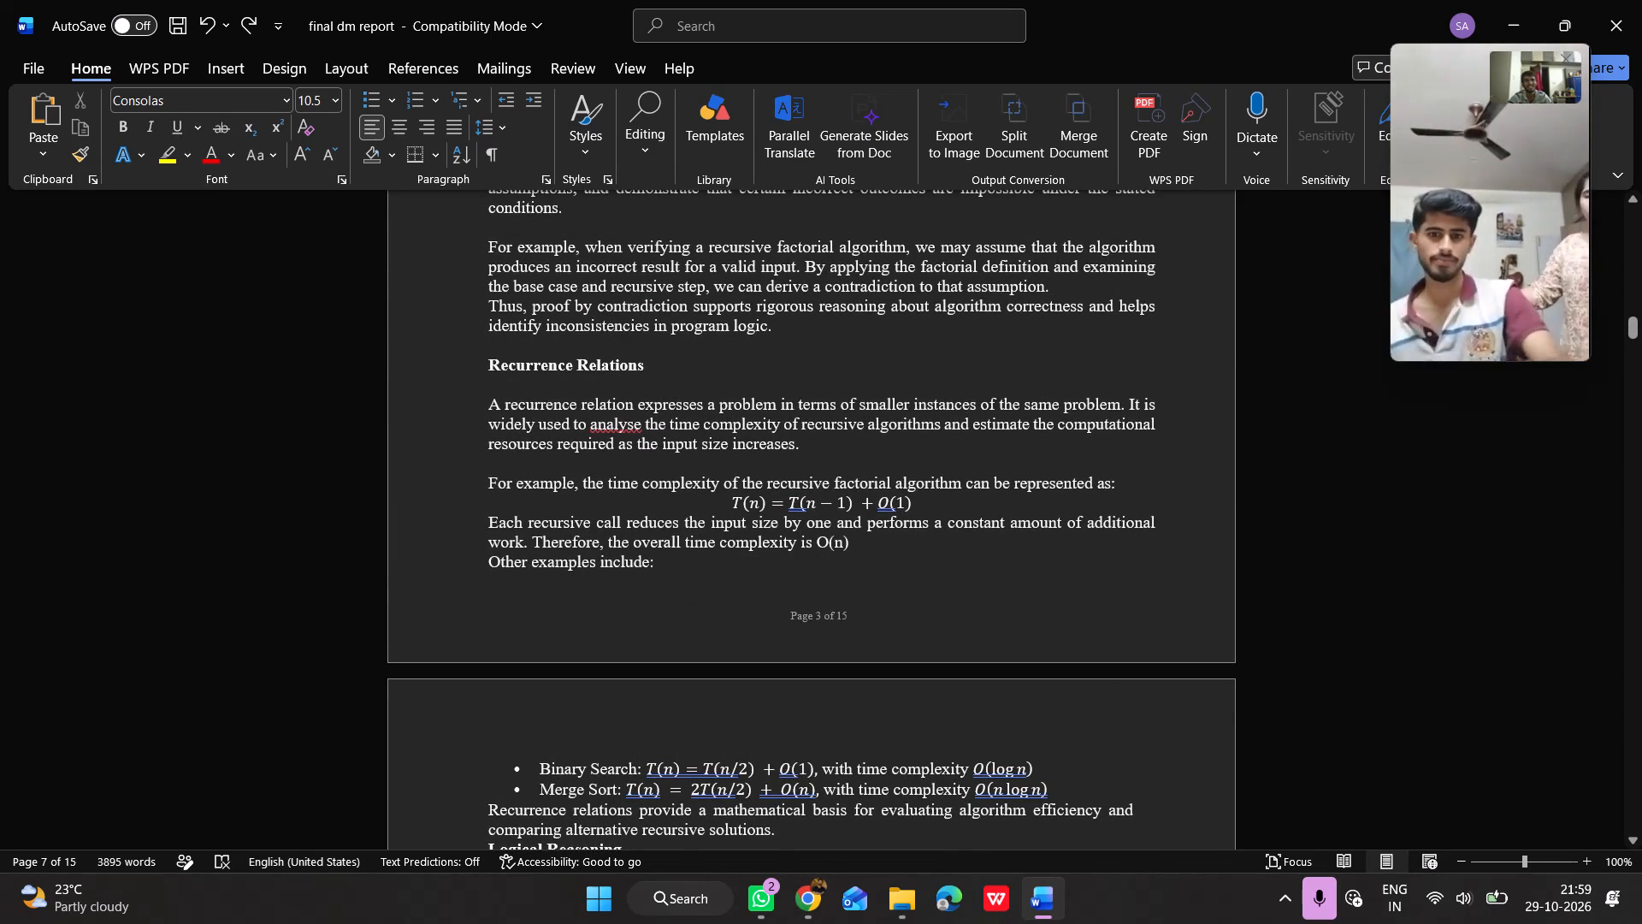
pyautogui.scroll(2, 1031, 413)
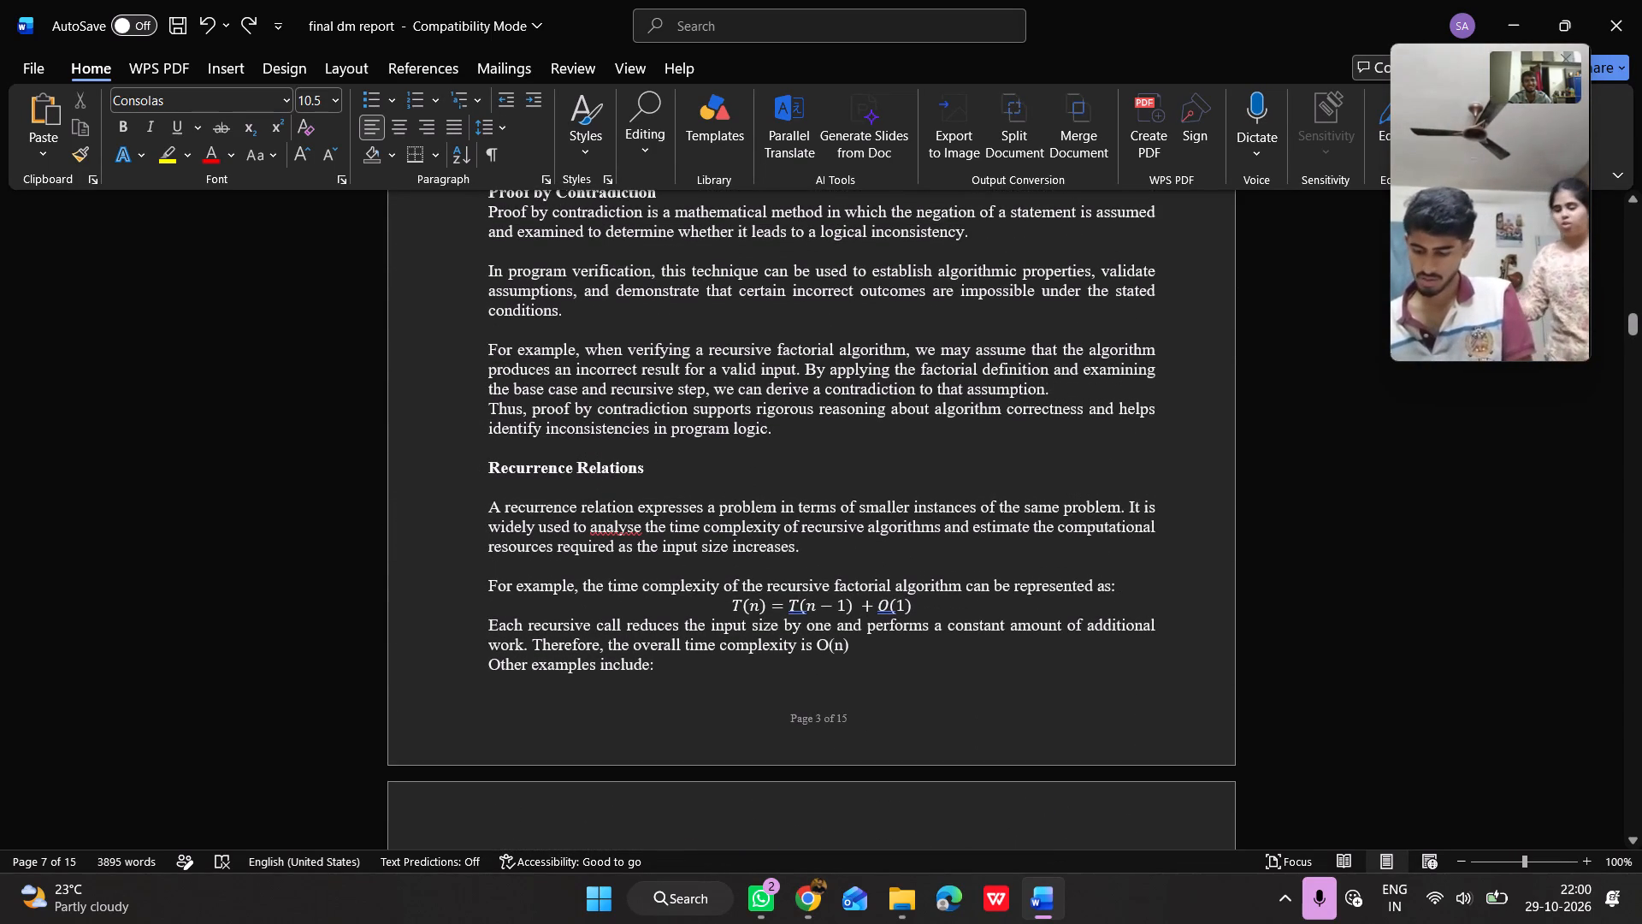
# Check the grammar suggestion for the T(n − 1) term in the Recurrence Relations equation.
pyautogui.click(792, 604)
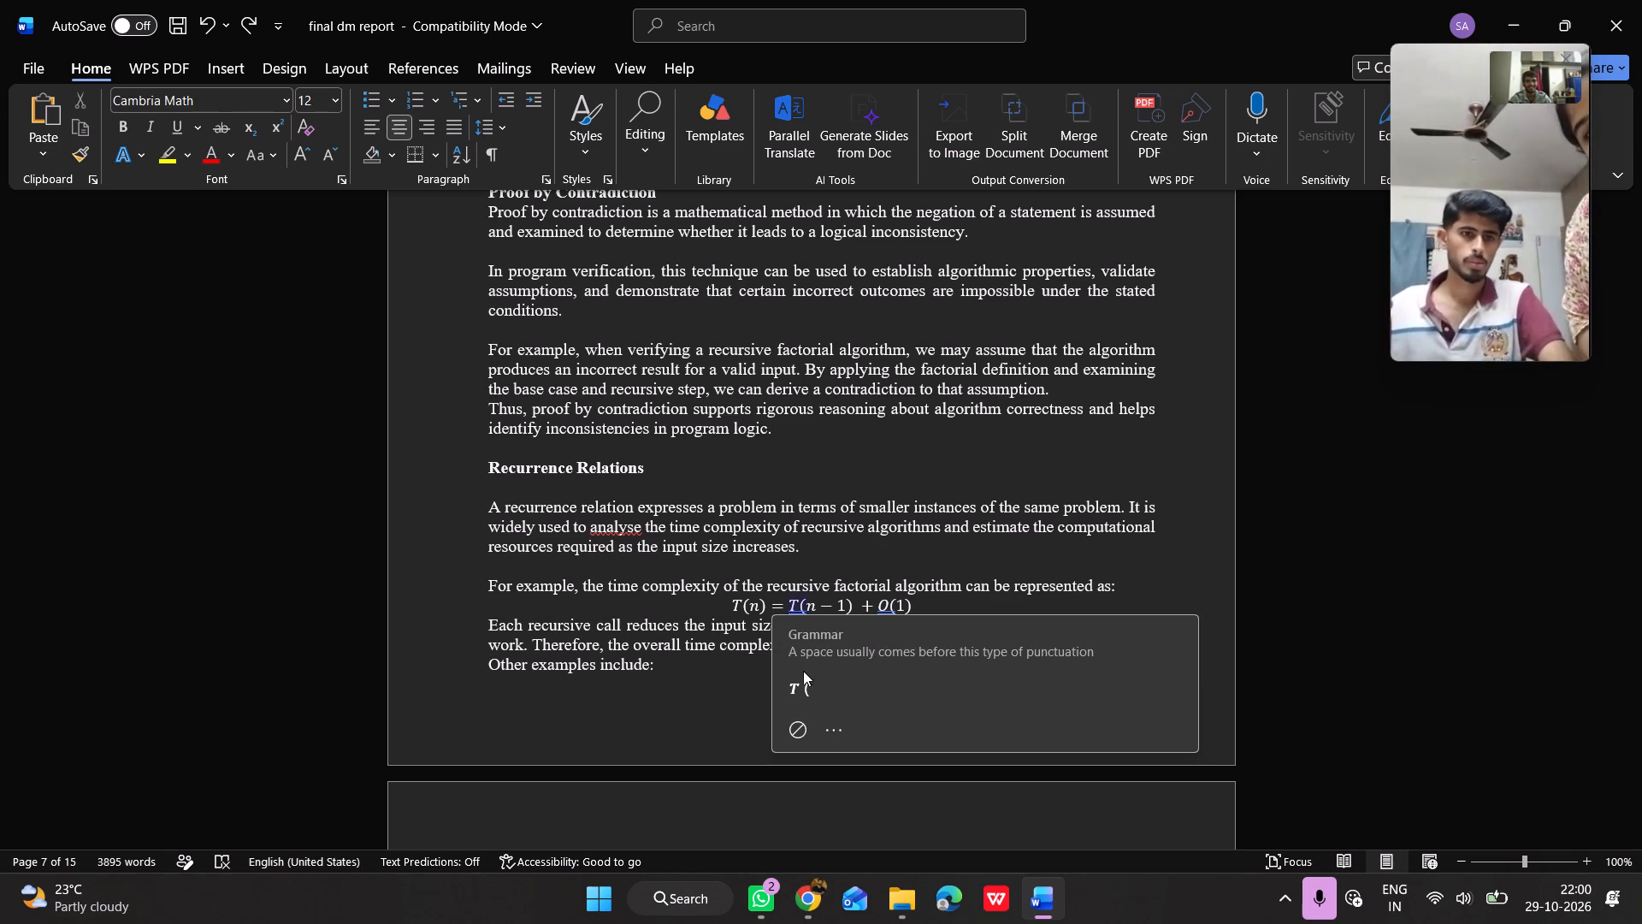
pyautogui.click(737, 688)
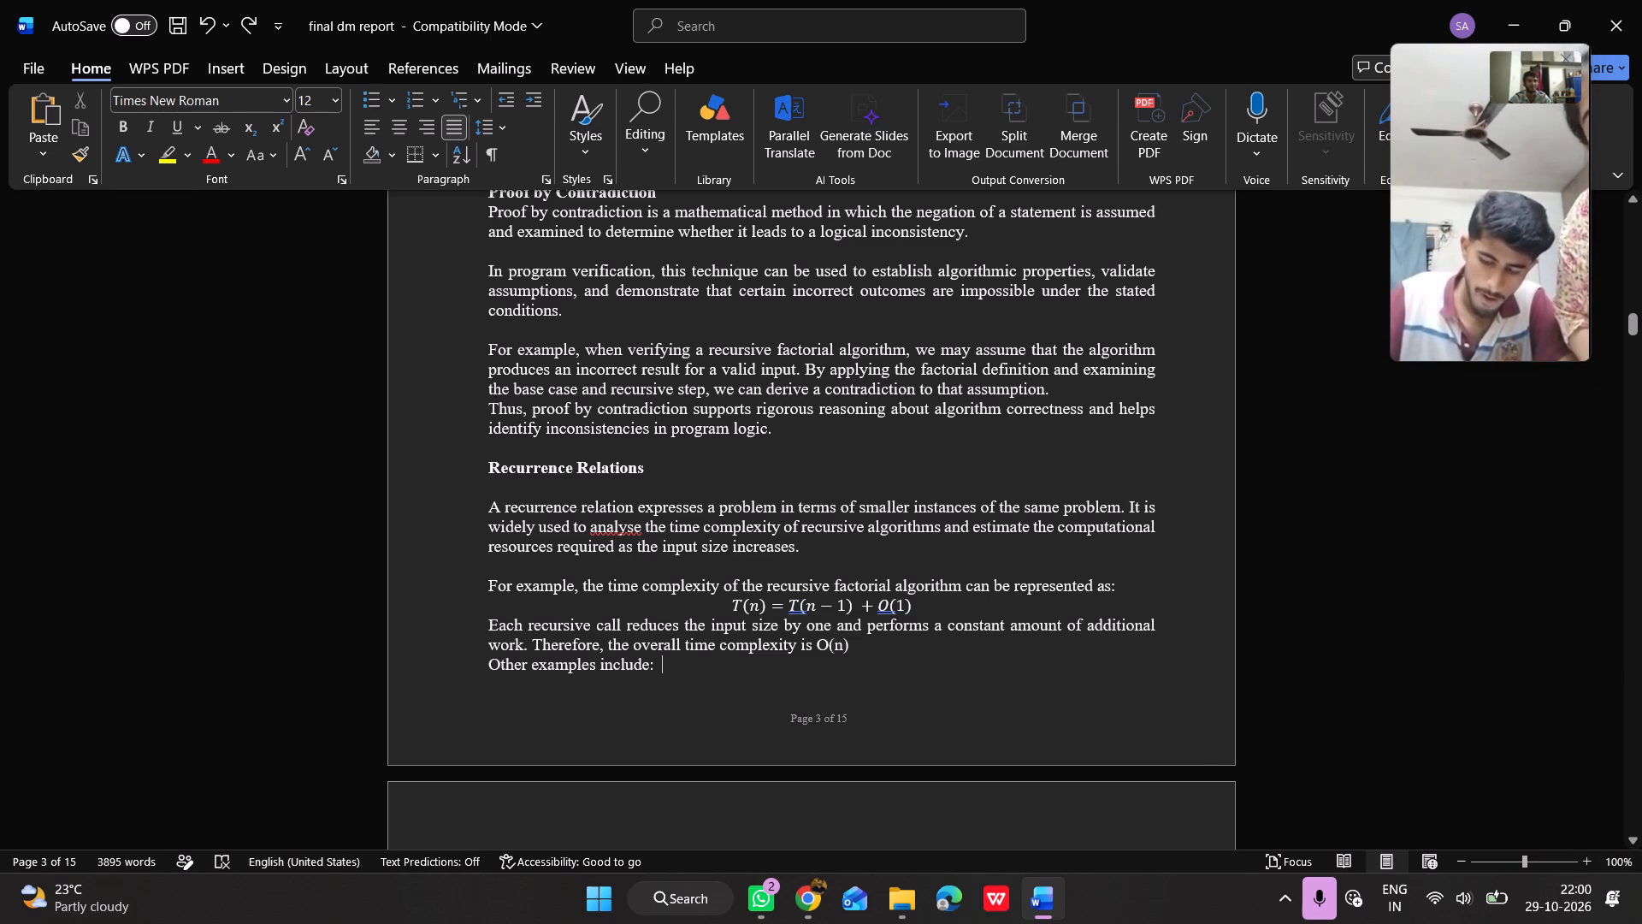
# Correct the spelling of "analyse" to "analyze" in the CO-5 outcome under section 3.0, Course Outcomes Addressed.
pyautogui.scroll(10, 1019, 566)
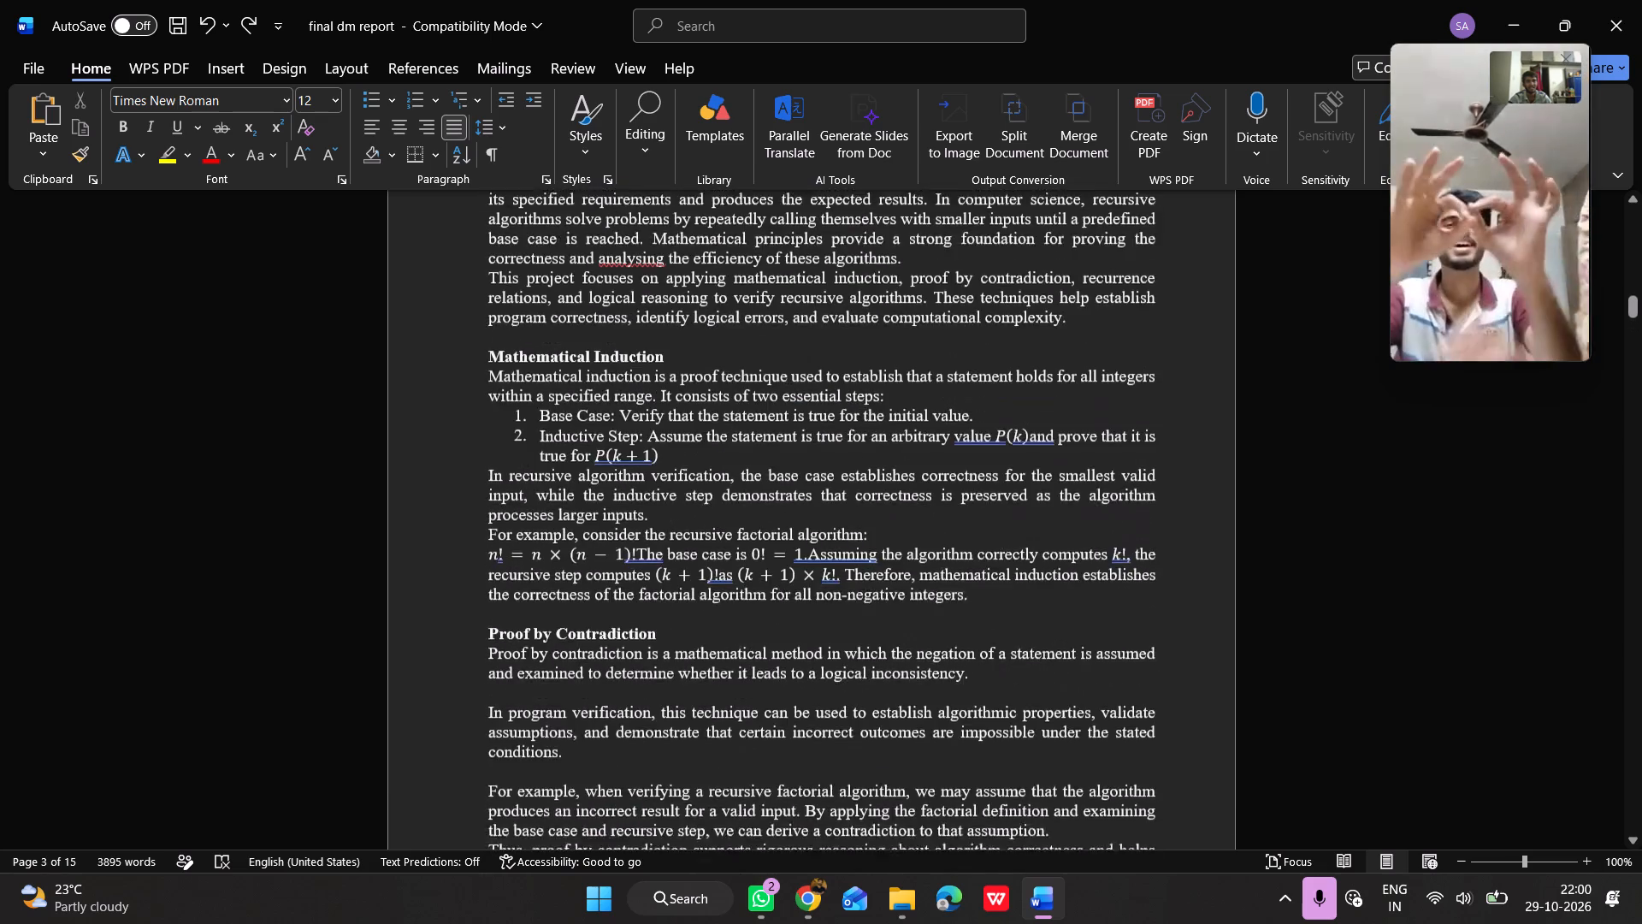
pyautogui.scroll(20, 1019, 566)
pyautogui.scroll(8, 1019, 566)
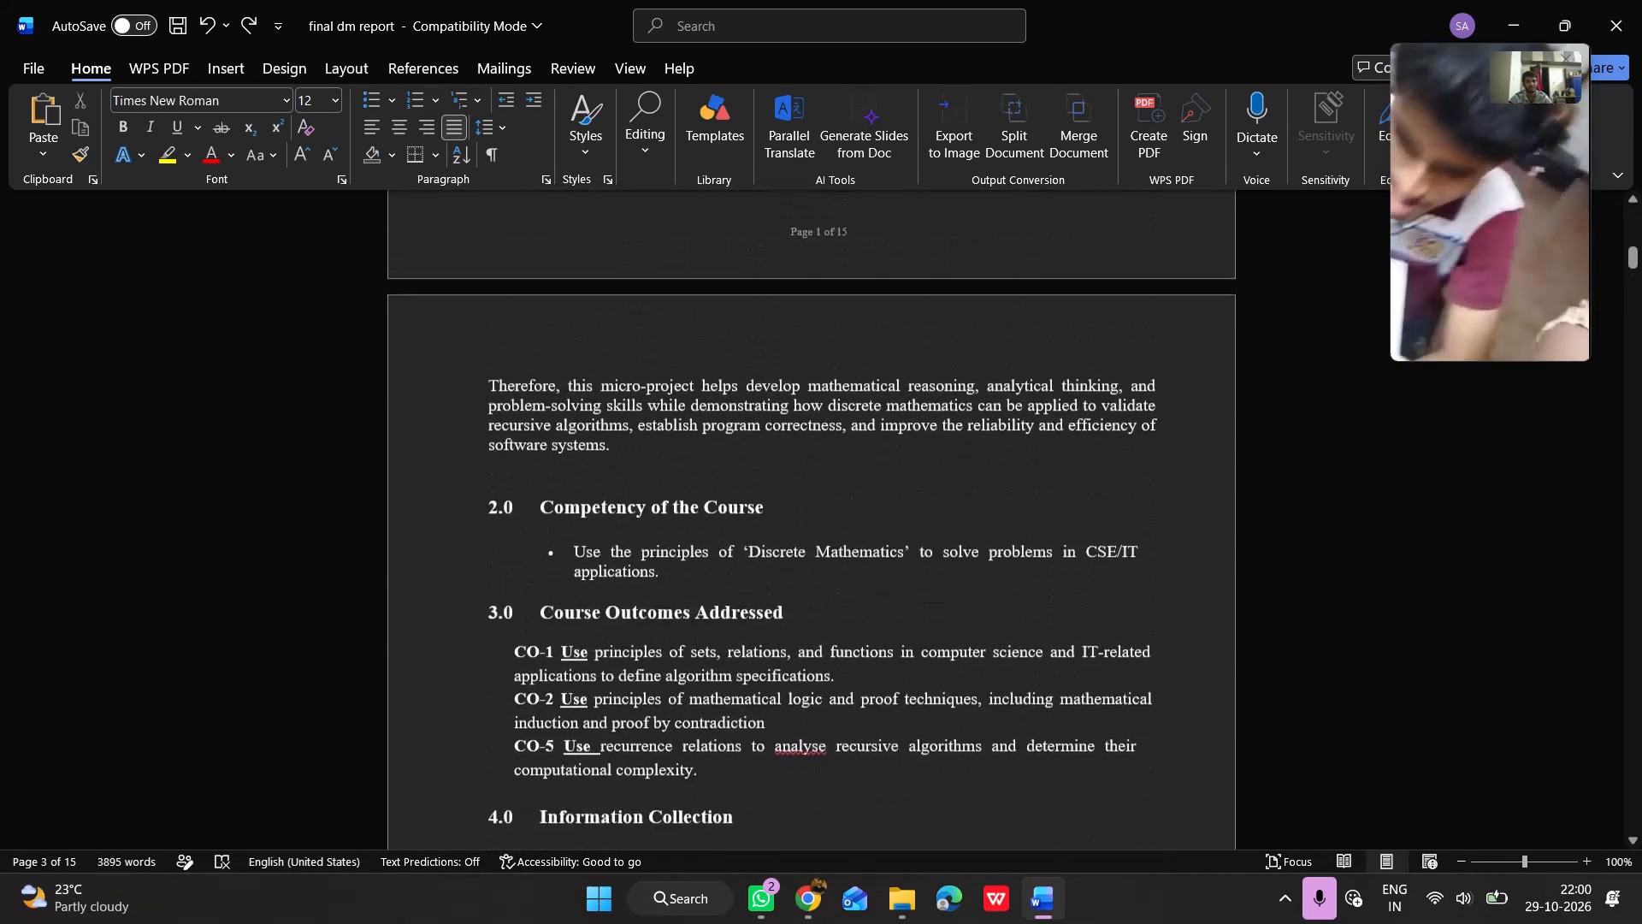
pyautogui.scroll(19, 1019, 566)
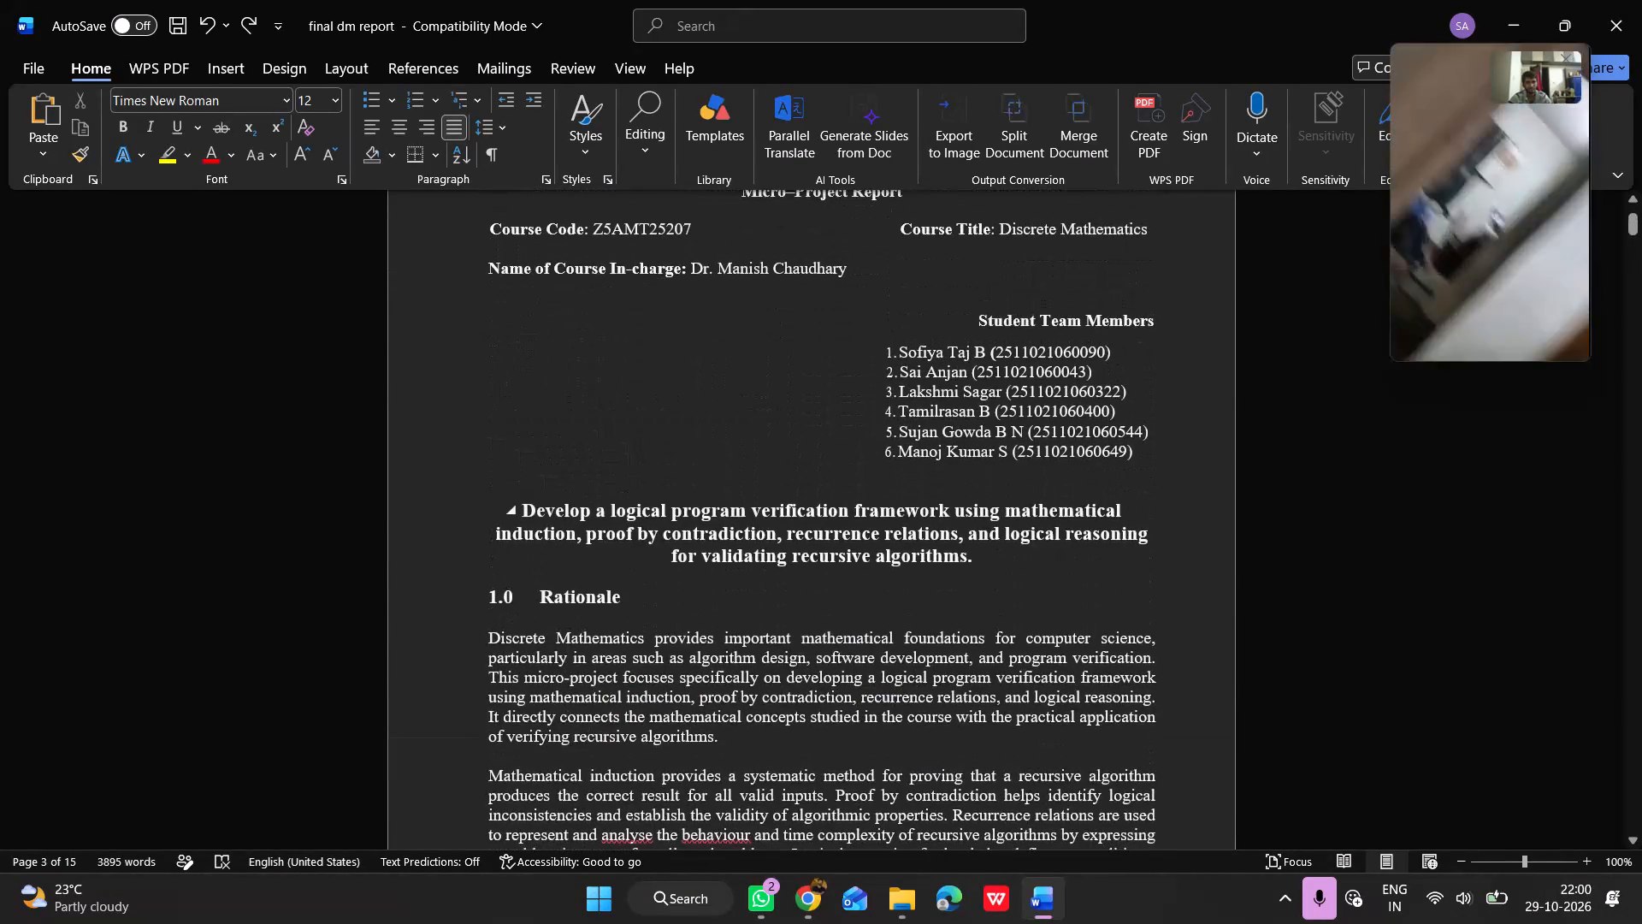
pyautogui.scroll(-15, 1017, 566)
pyautogui.scroll(-7, 995, 561)
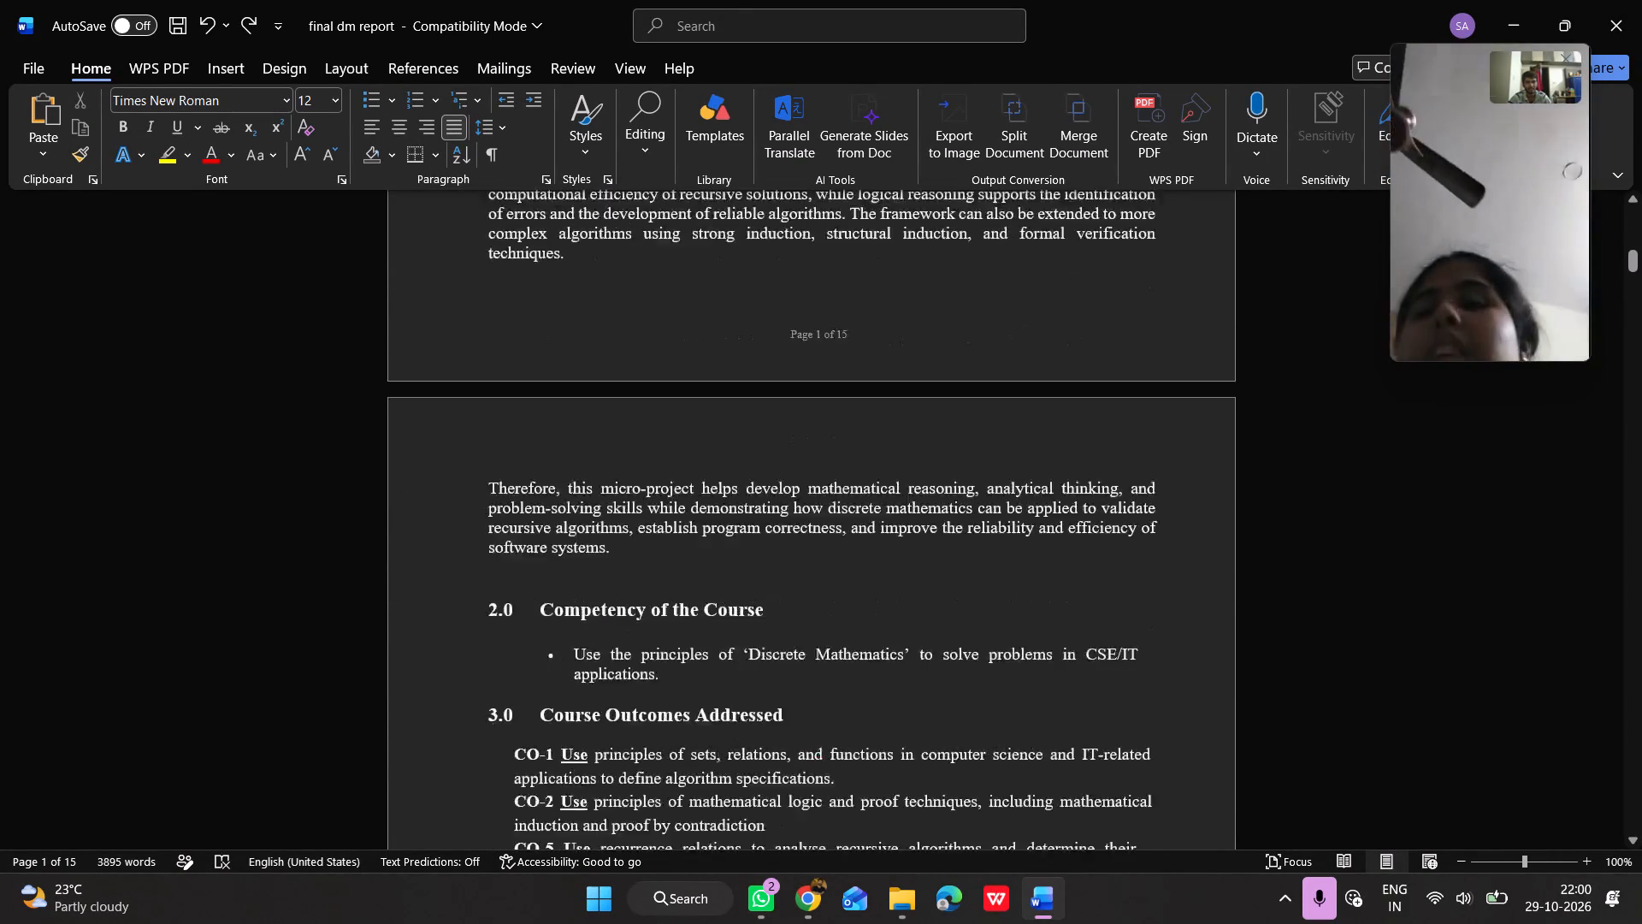
pyautogui.scroll(-9, 989, 559)
pyautogui.scroll(5, 989, 559)
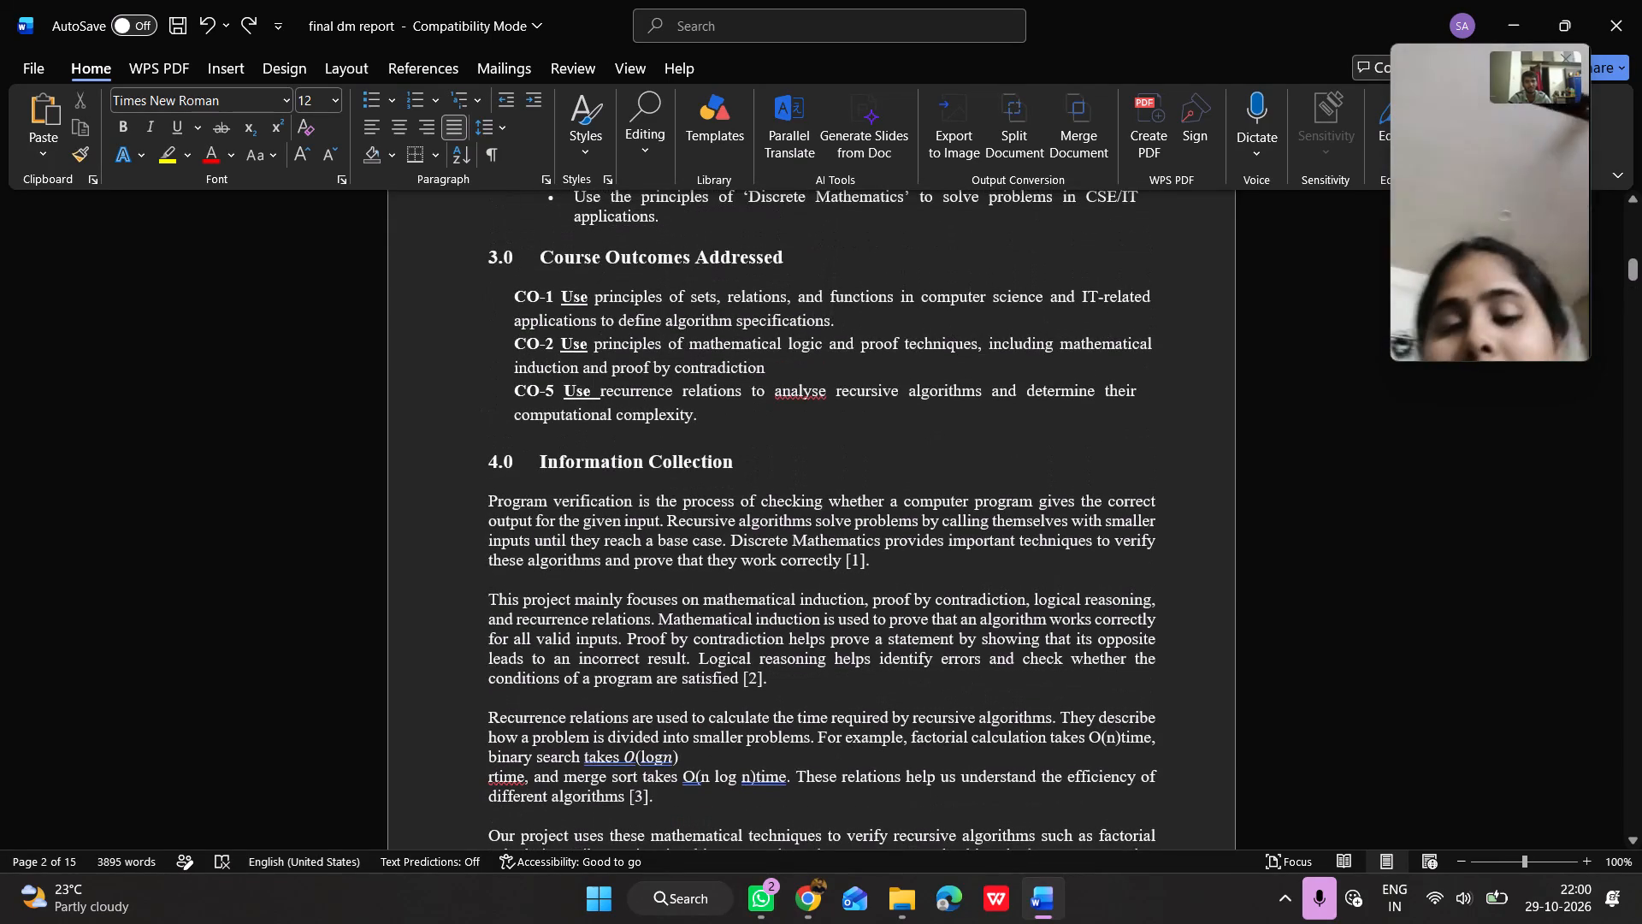
pyautogui.click(791, 380)
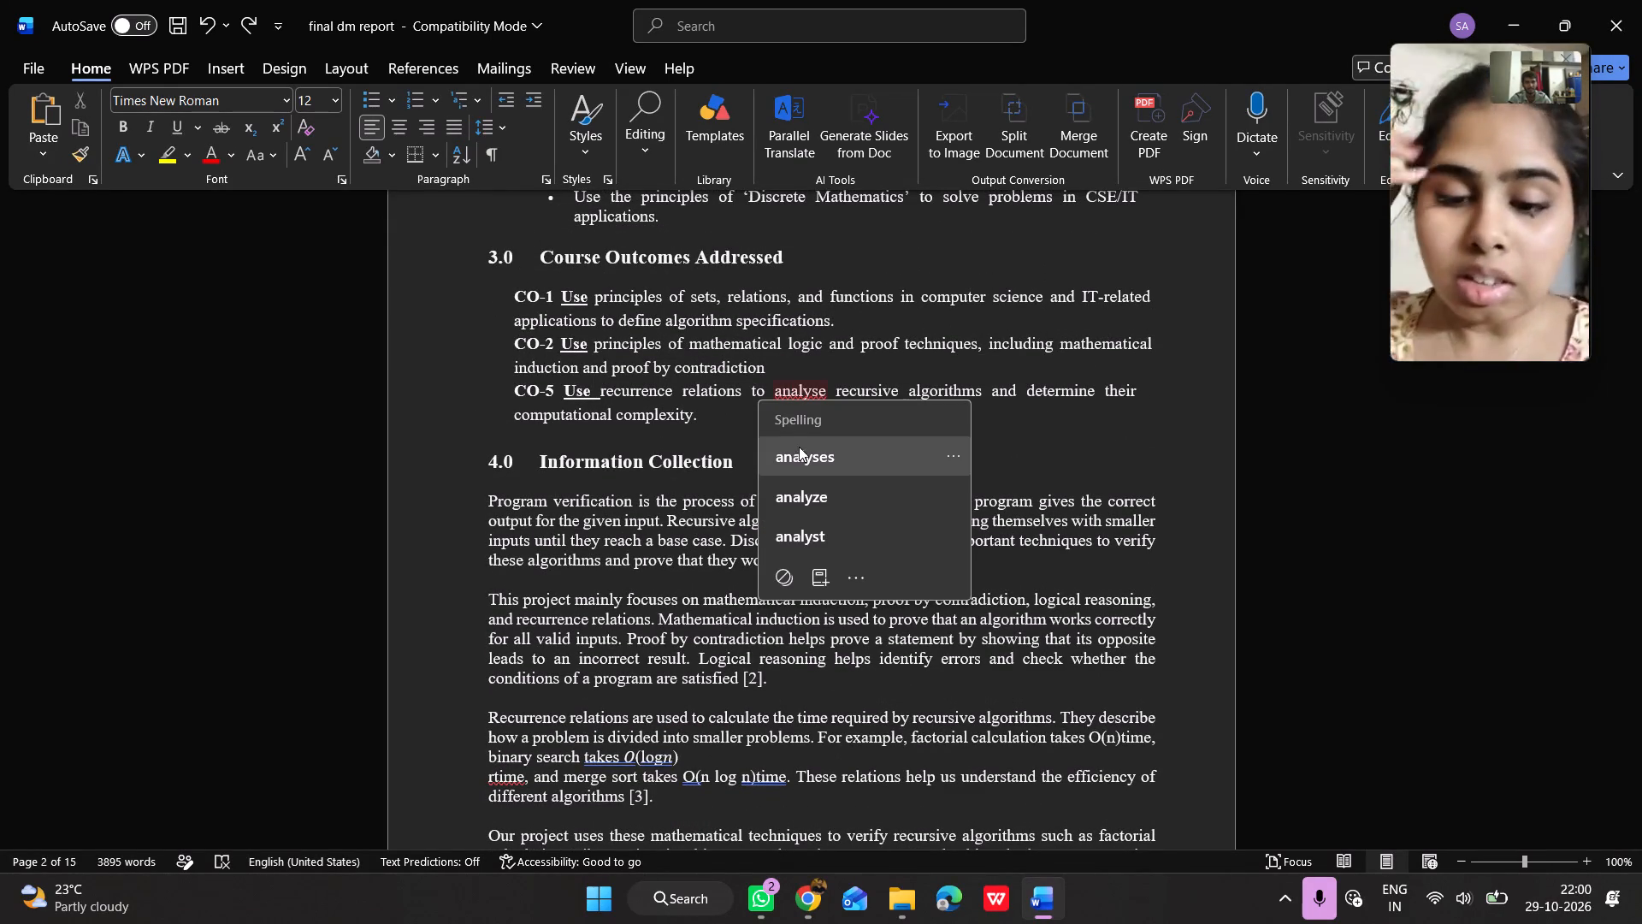
pyautogui.click(795, 490)
# Review the report from the Information Collection section through the methodology stages to the Stage 8 heading on page 6.
pyautogui.scroll(-15, 900, 438)
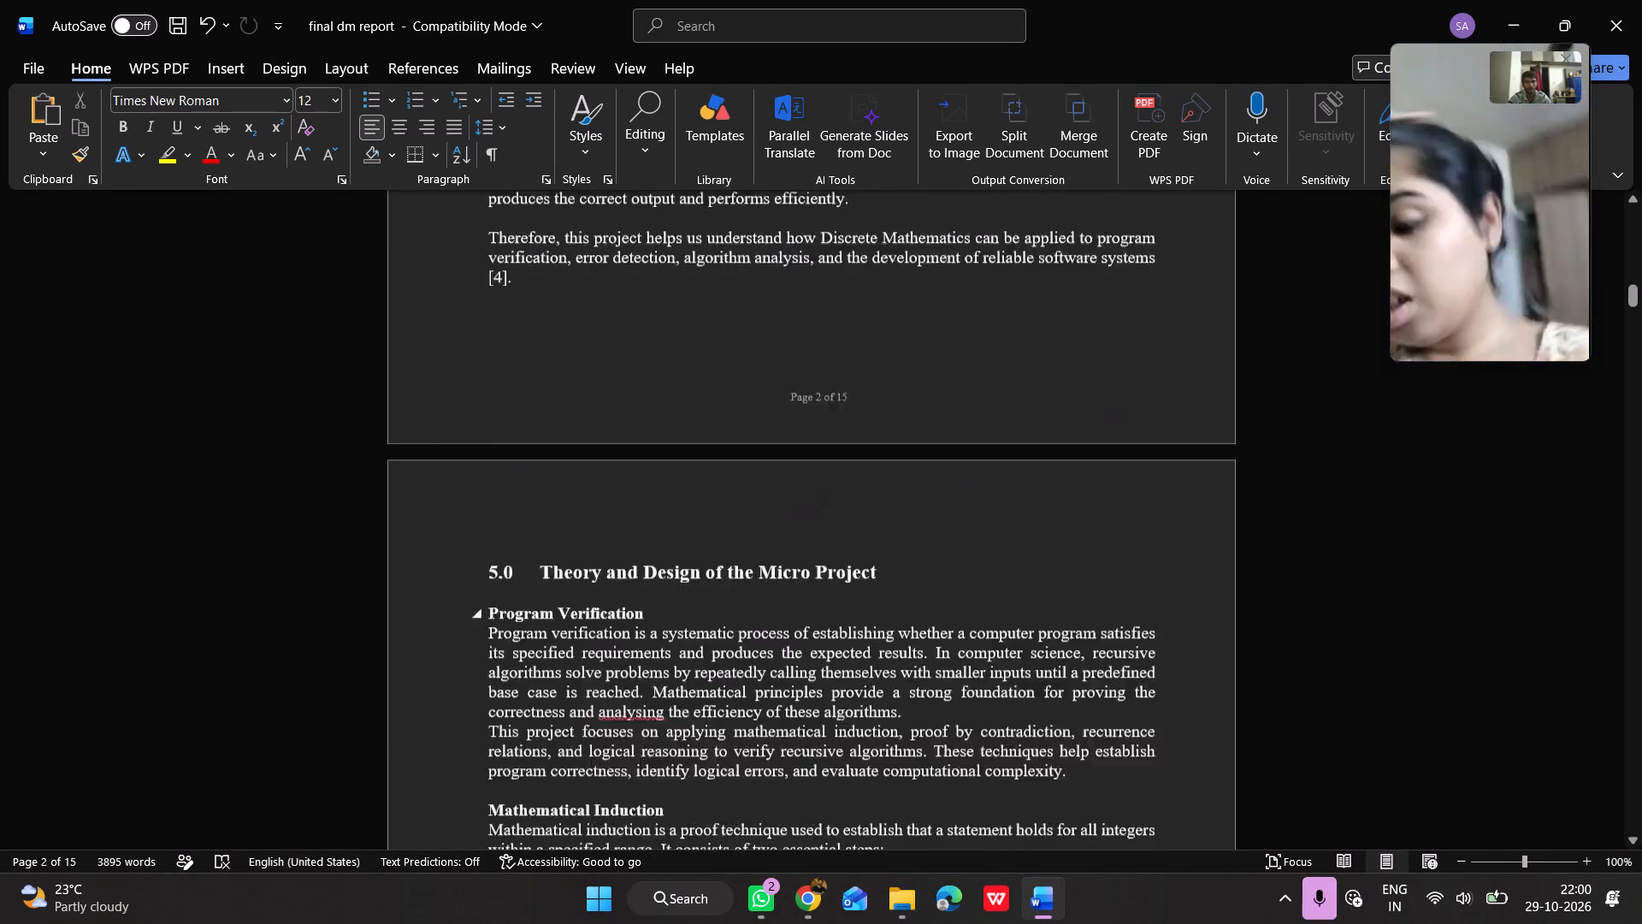
pyautogui.scroll(-2, 852, 659)
pyautogui.scroll(-6, 930, 486)
pyautogui.scroll(-20, 644, 455)
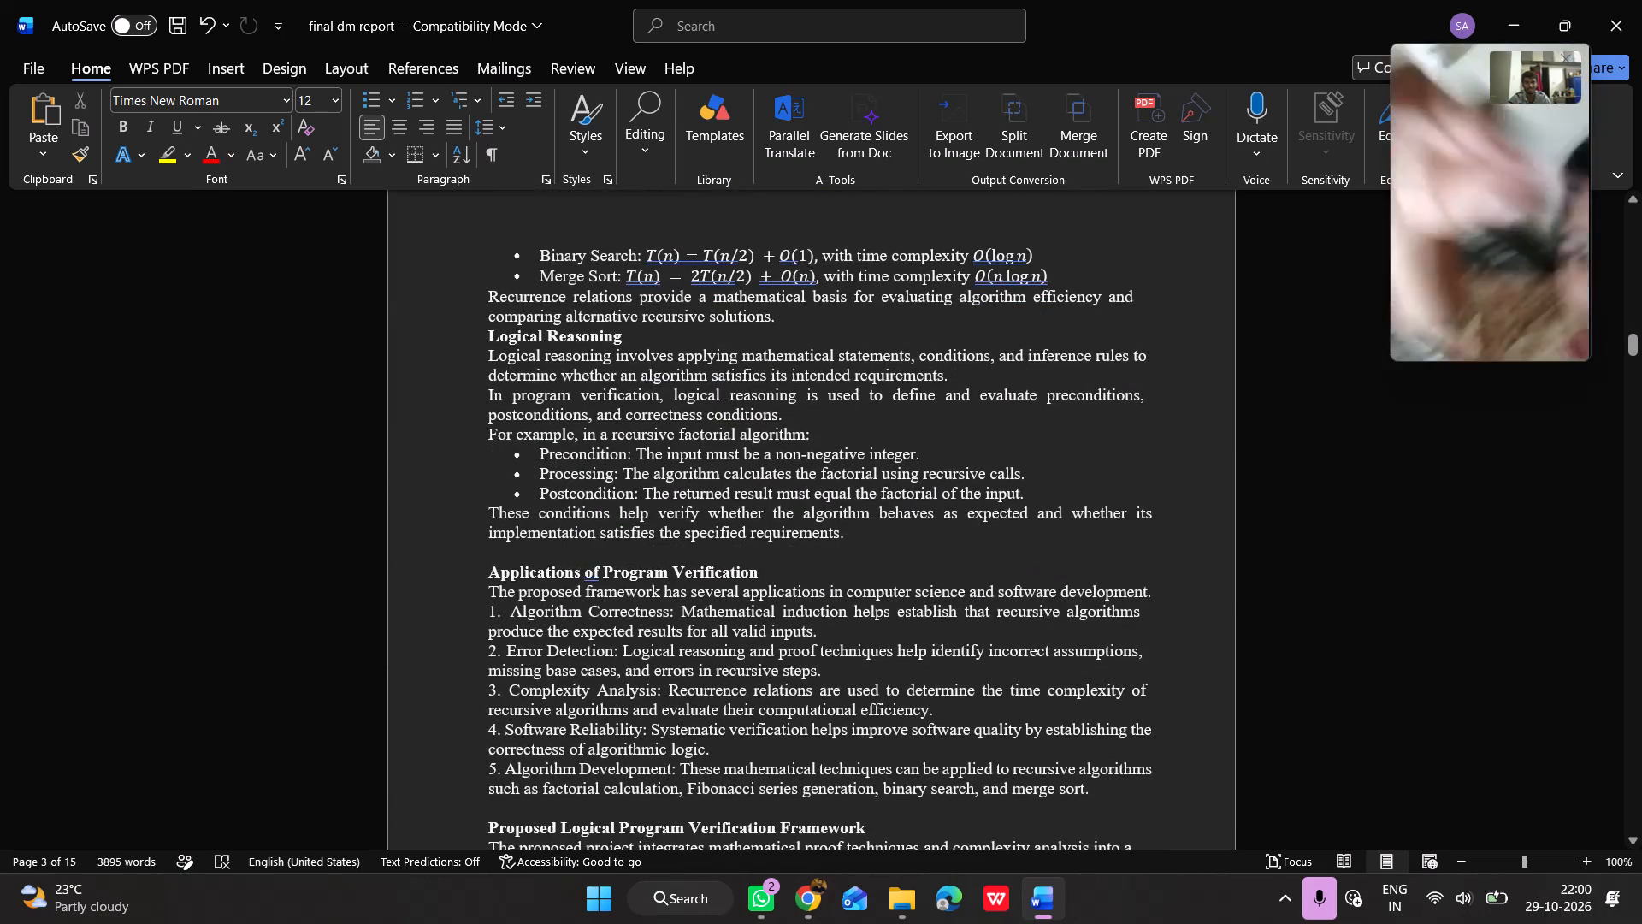
pyautogui.scroll(-10, 598, 486)
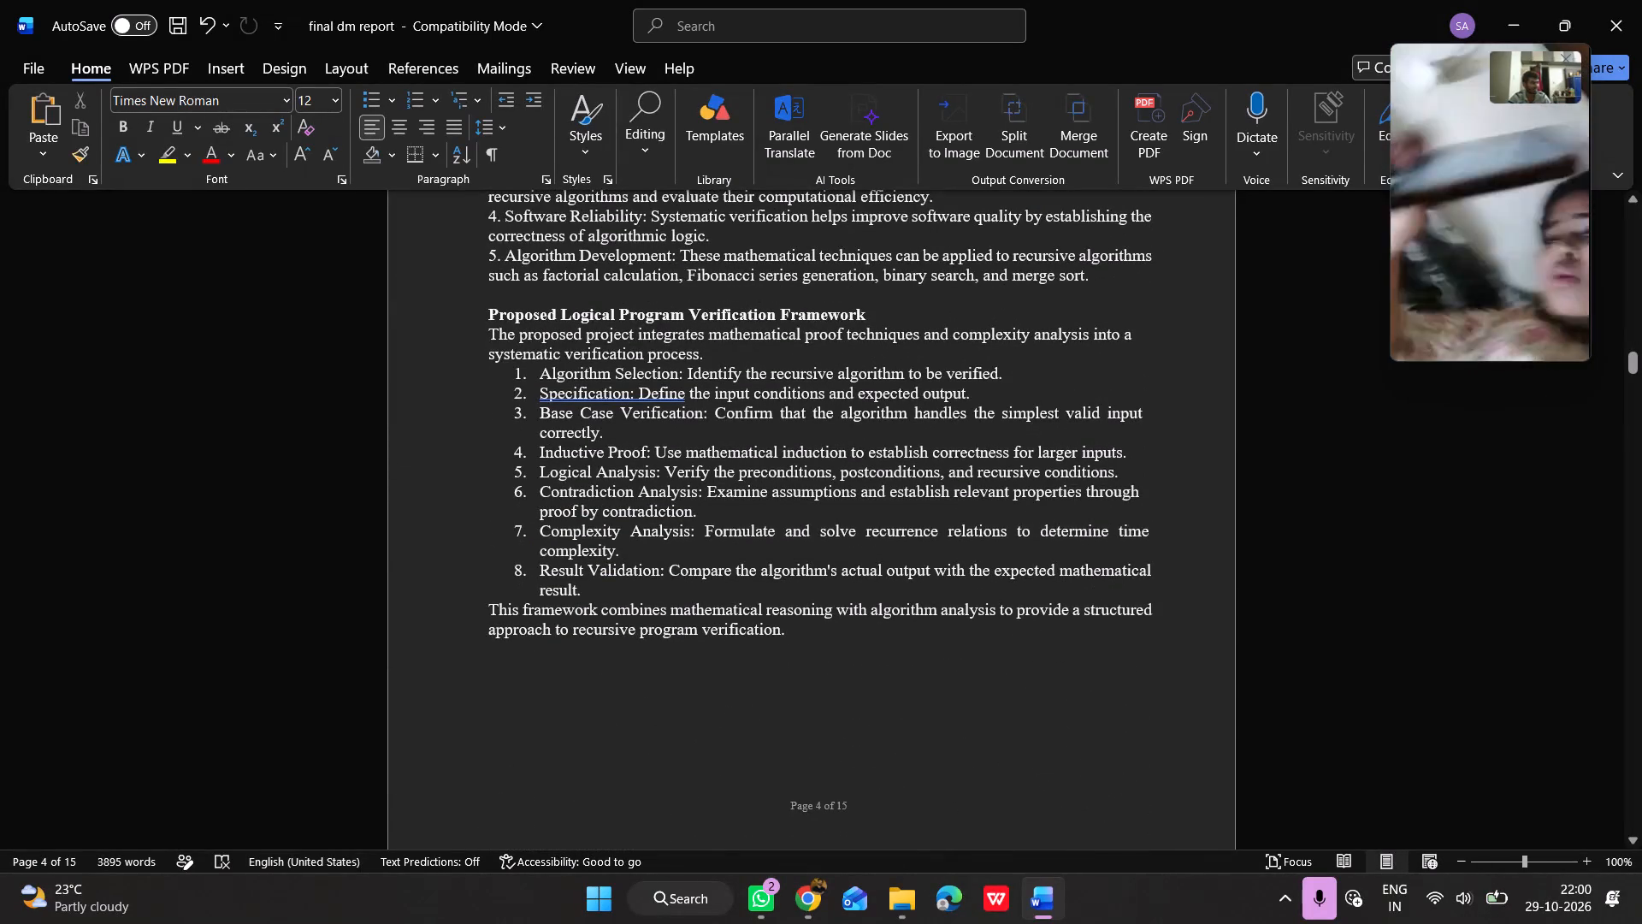
pyautogui.scroll(-8, 597, 457)
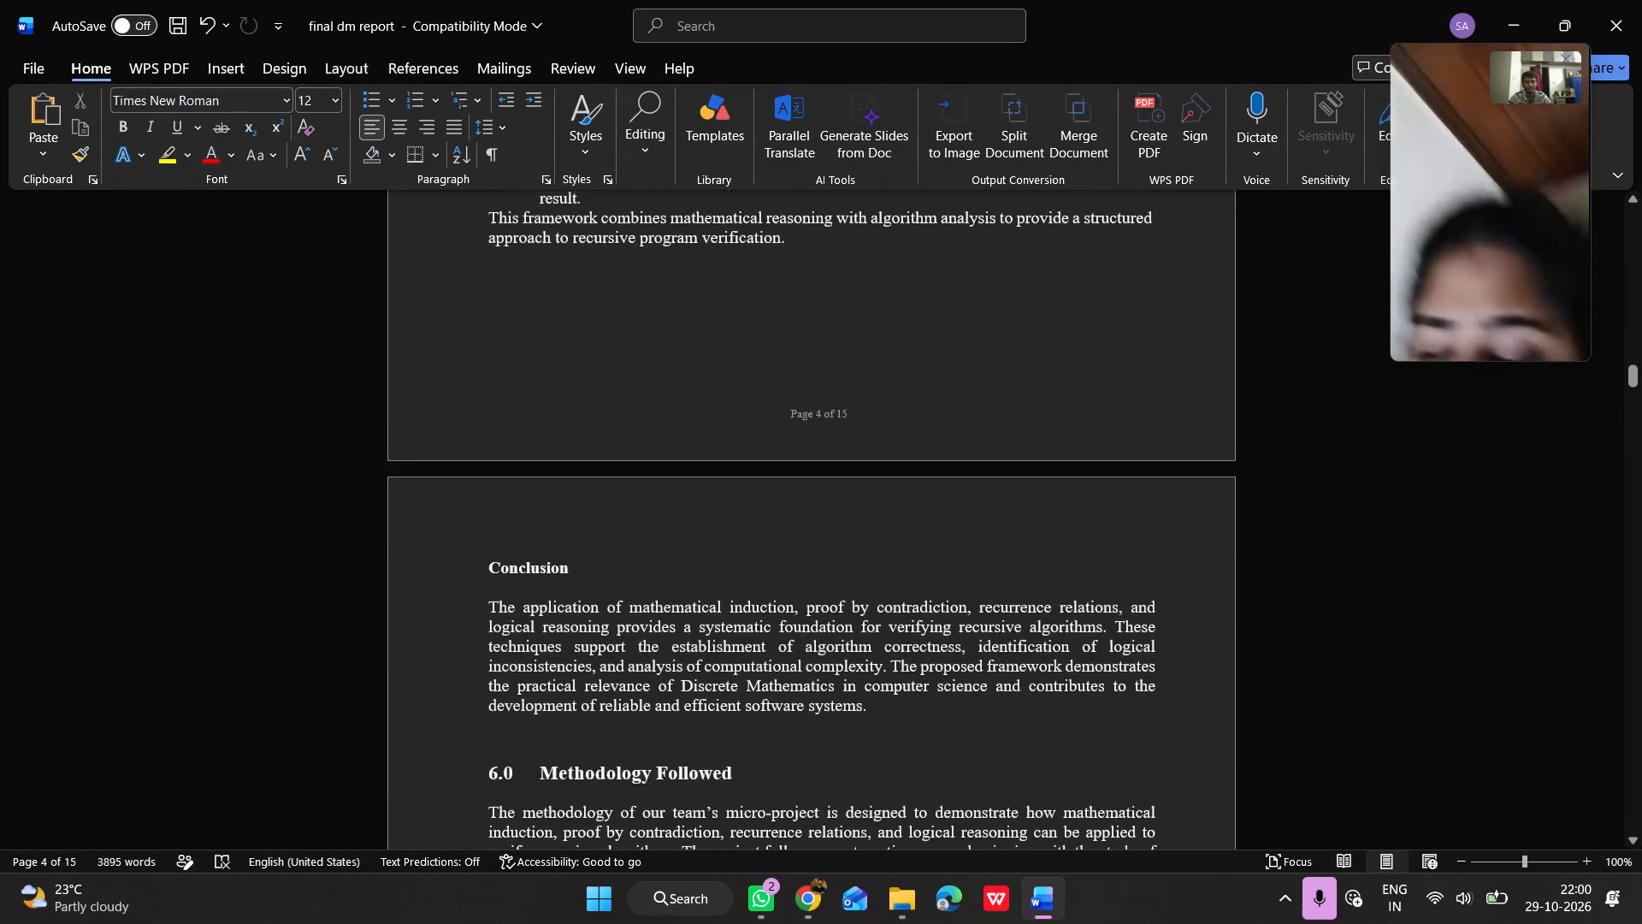
pyautogui.scroll(-8, 594, 457)
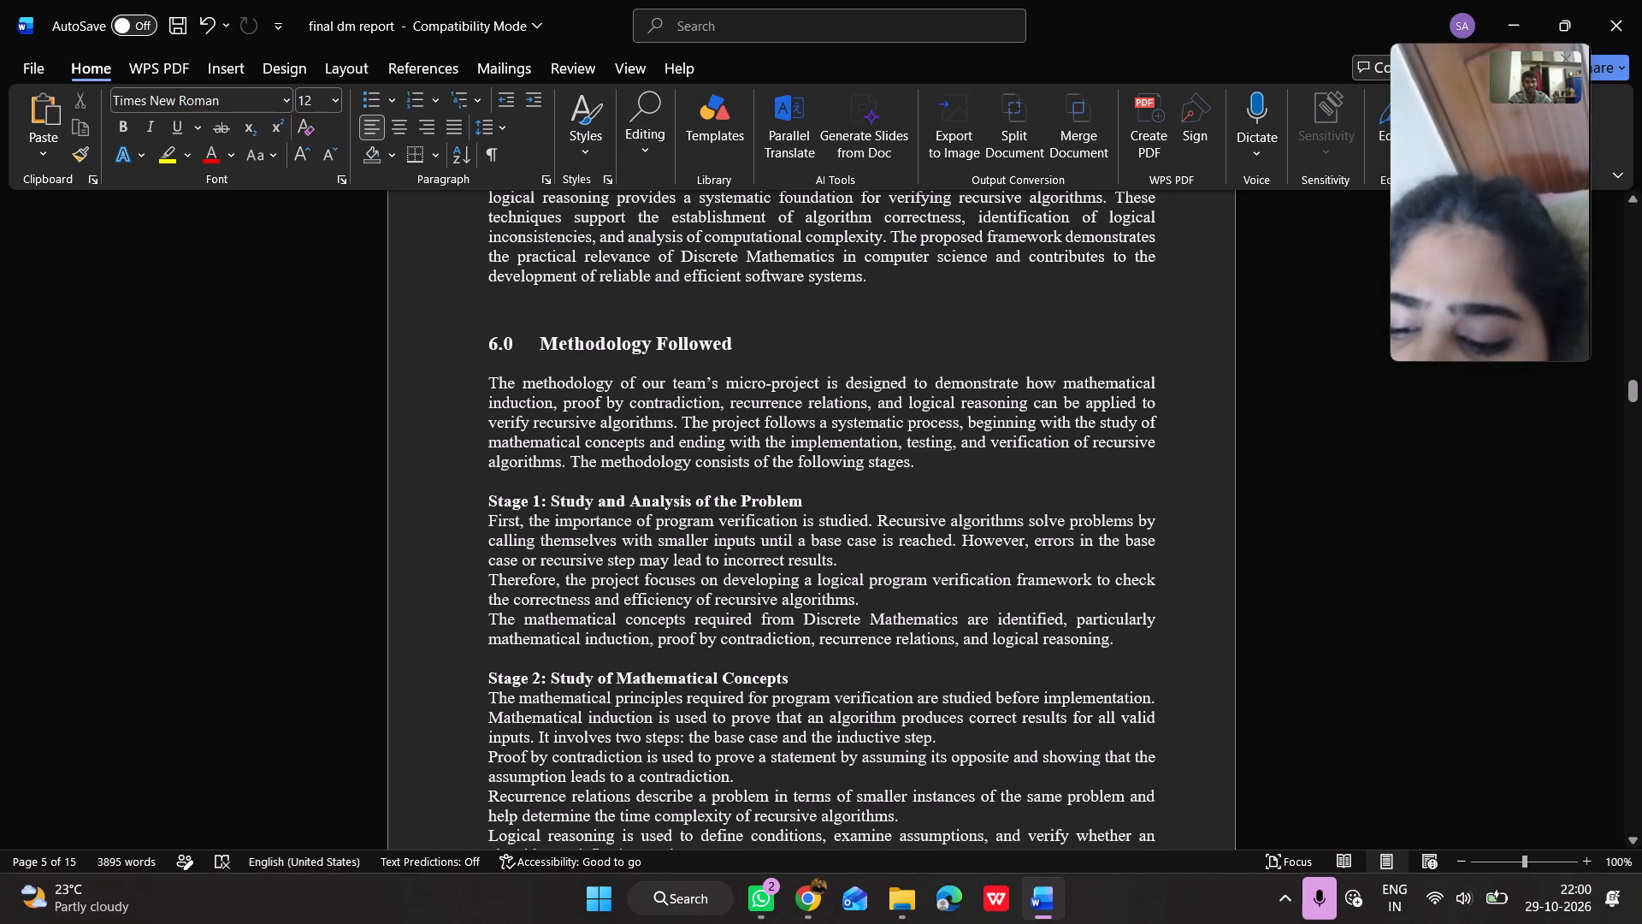
pyautogui.scroll(-11, 621, 451)
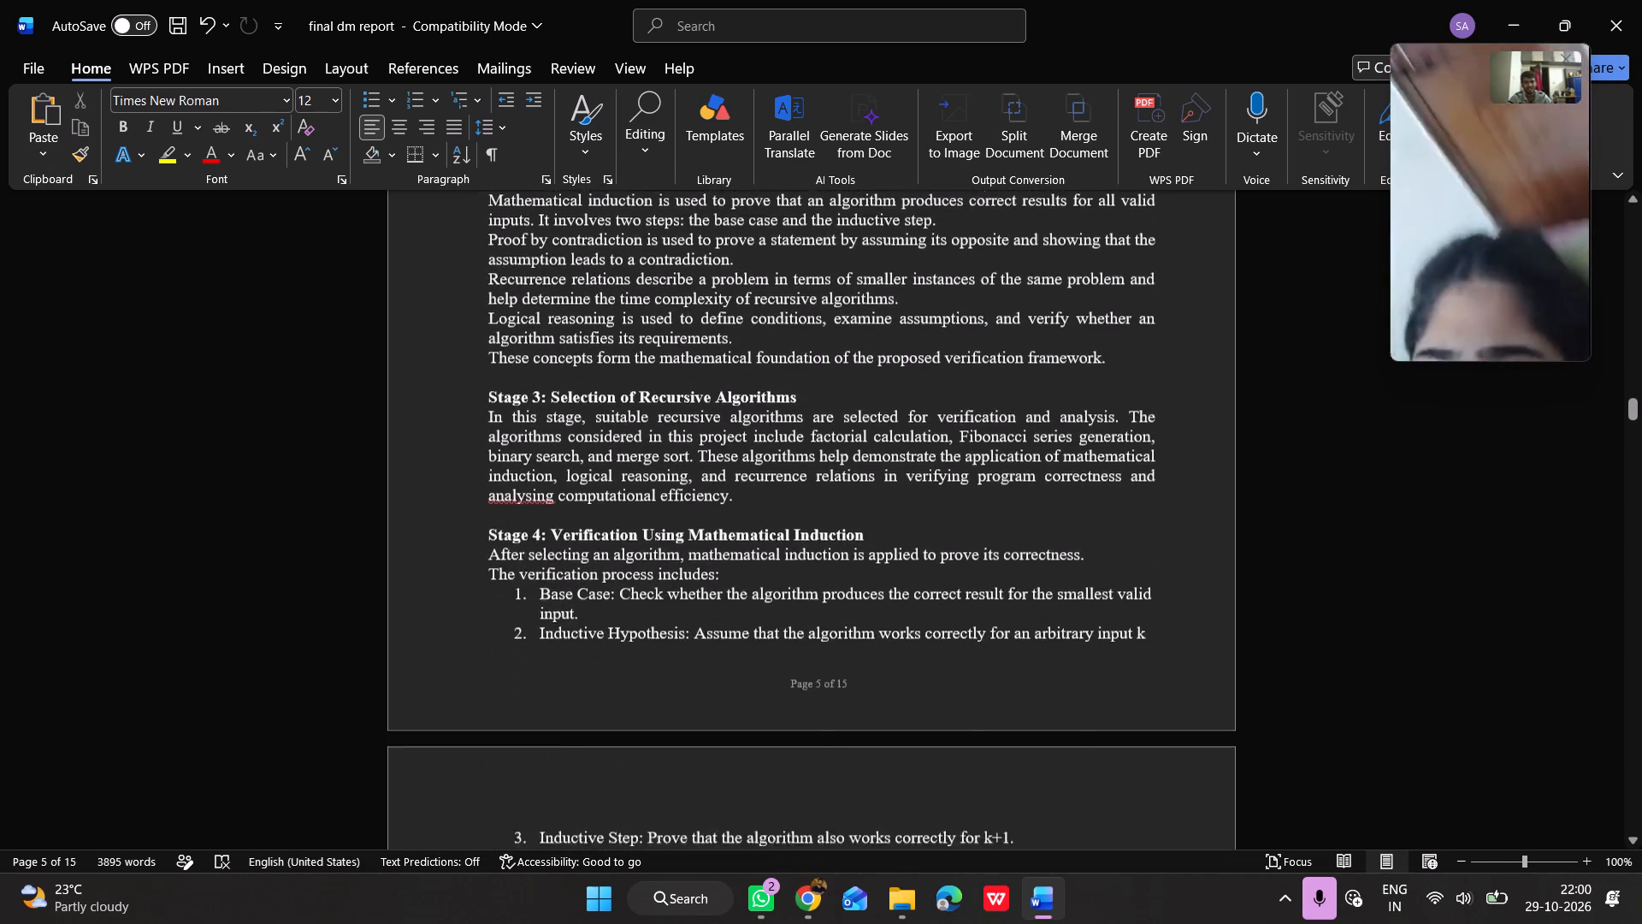
pyautogui.scroll(-14, 622, 453)
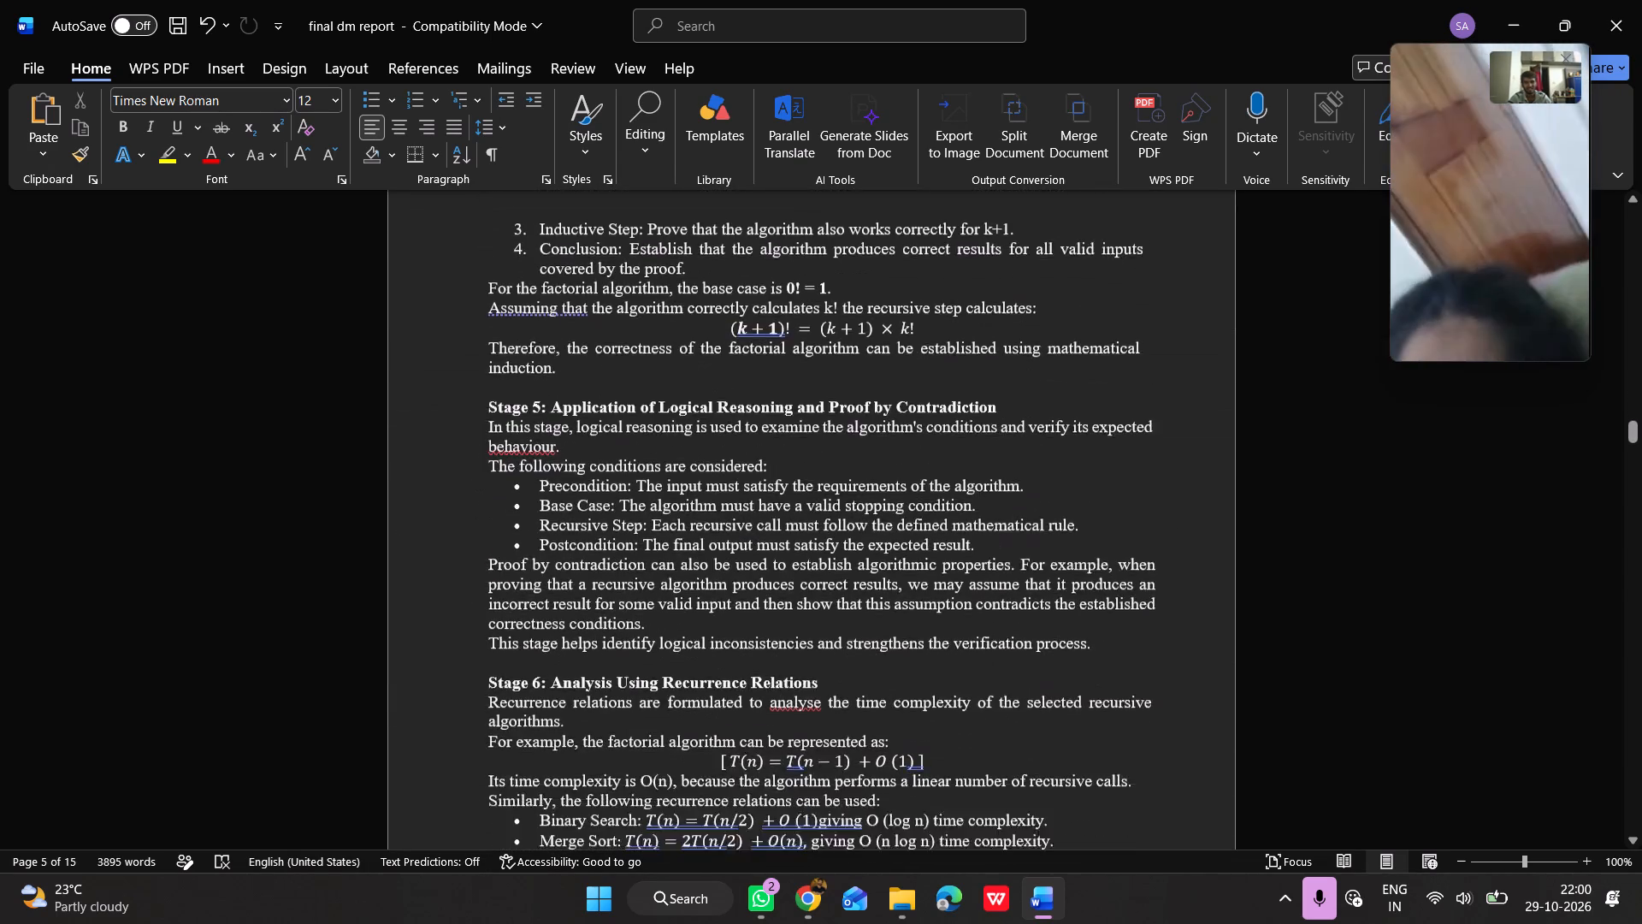
pyautogui.scroll(-9, 620, 453)
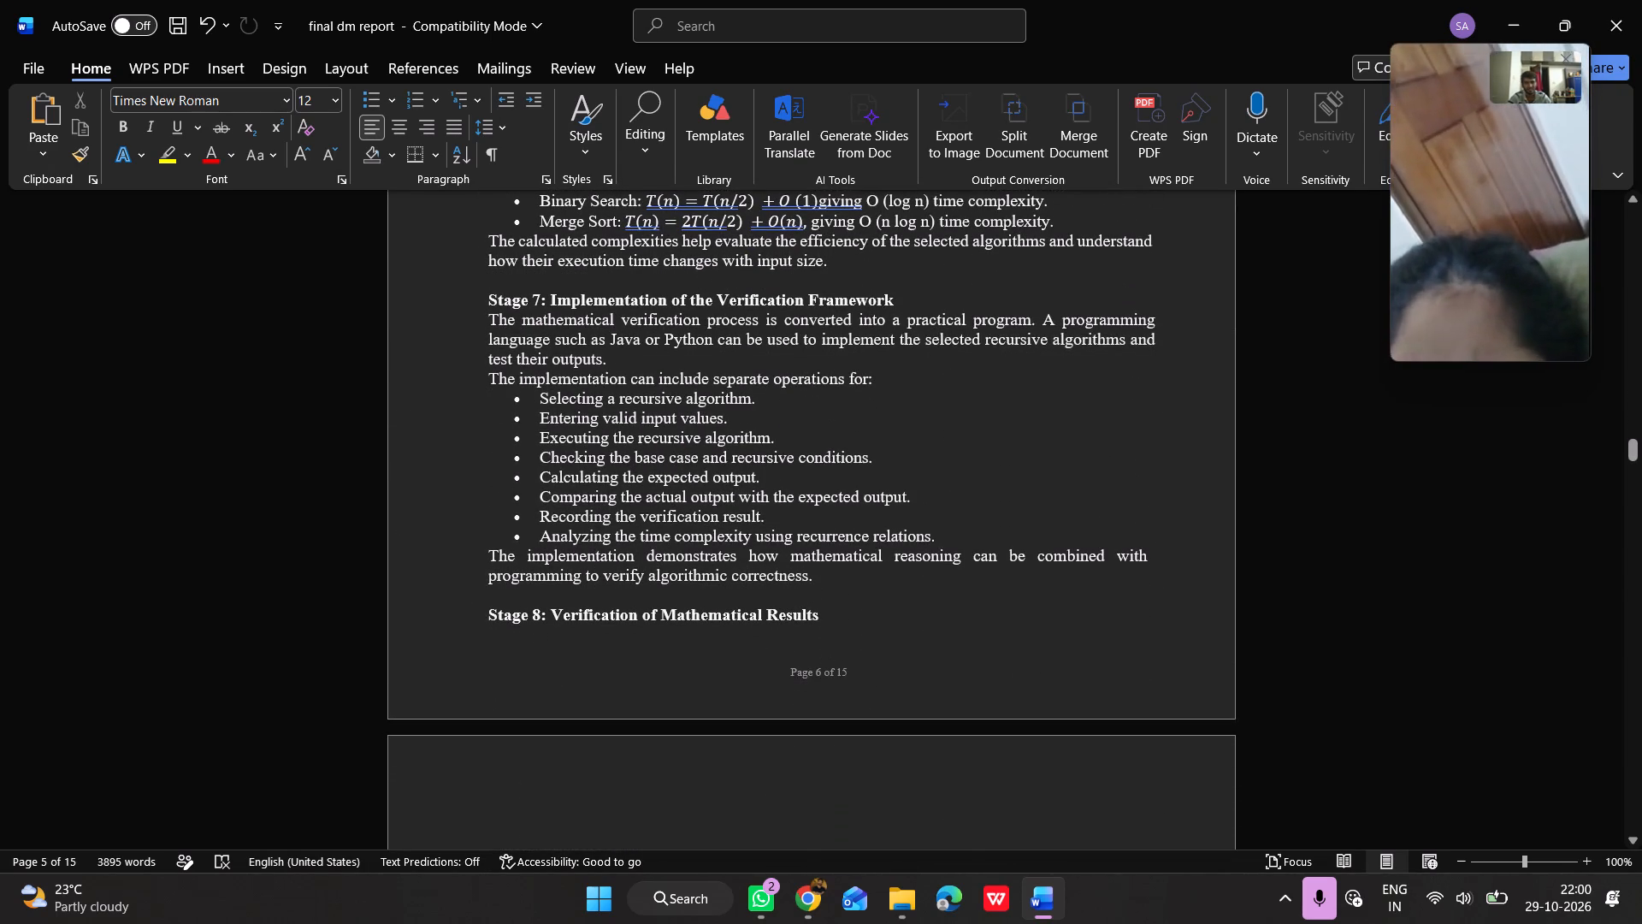
pyautogui.scroll(-6, 620, 453)
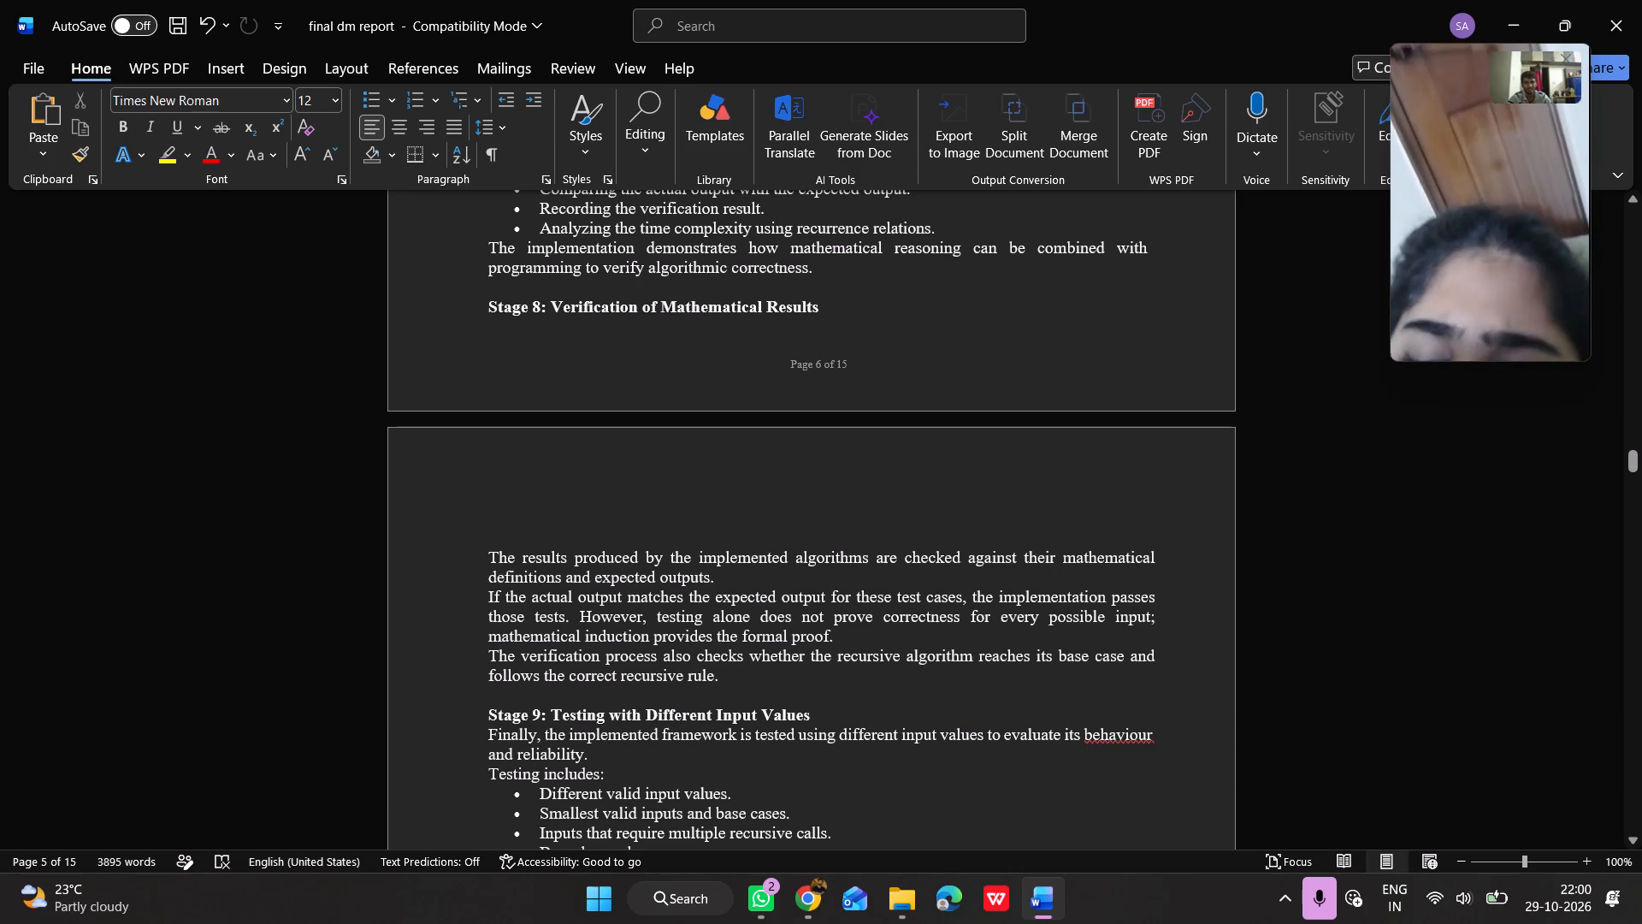
# Insert three blank lines before the "Stage 8: Verification of Mathematical Results" heading to push it onto page 7.
pyautogui.click(492, 311)
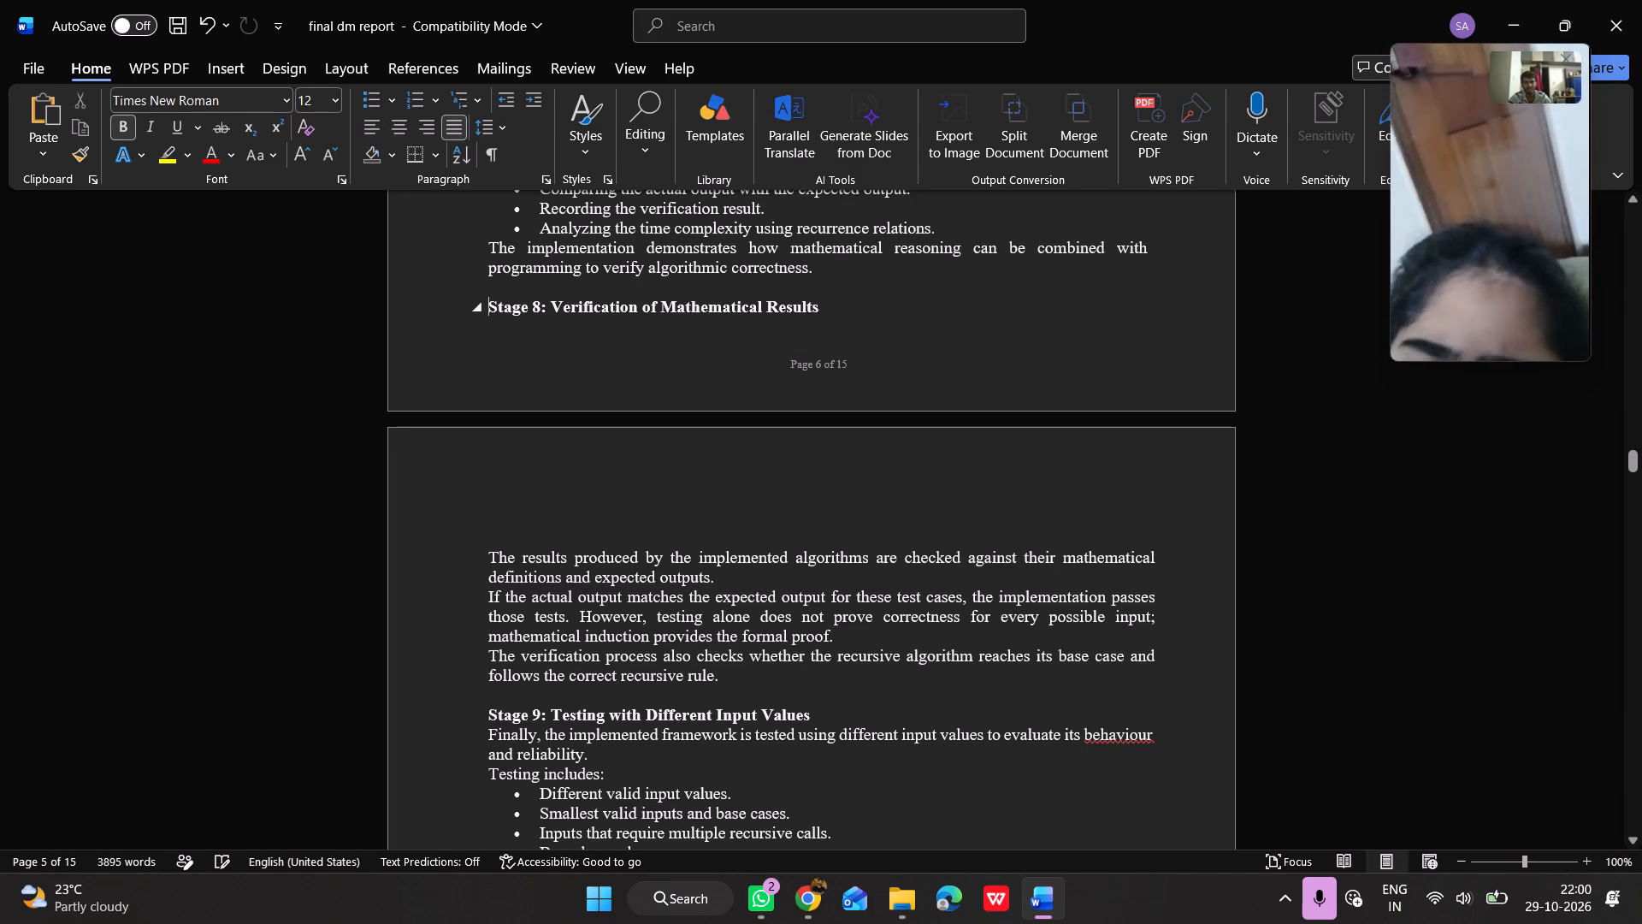
pyautogui.press('Return')
pyautogui.press('Return')
pyautogui.press('Return')
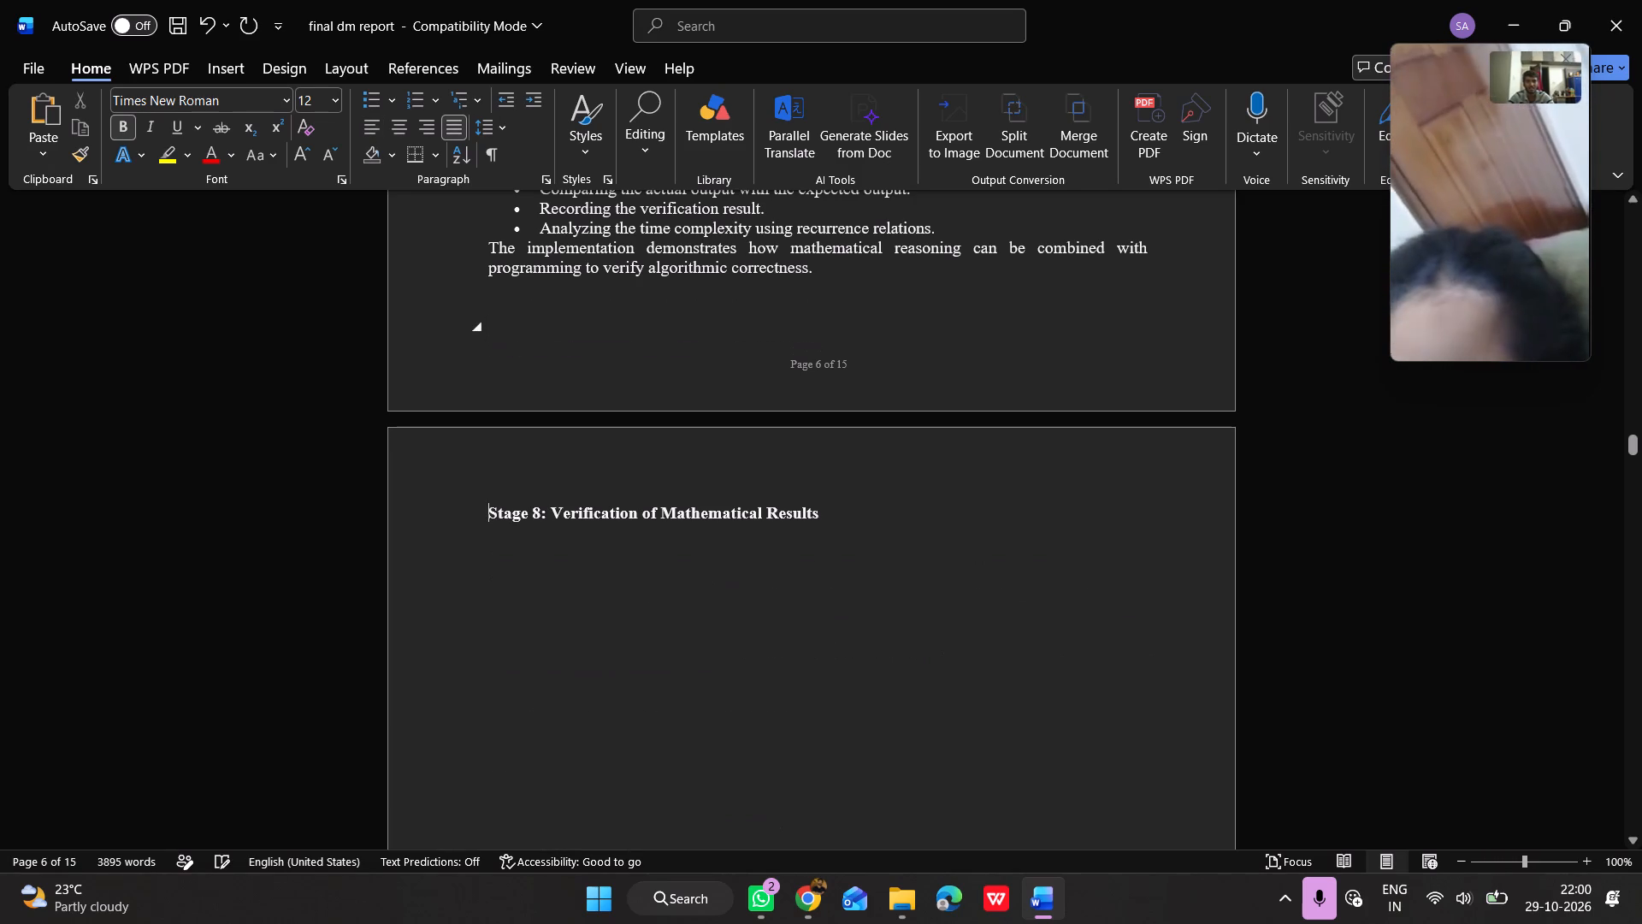
pyautogui.scroll(-5, 648, 368)
pyautogui.scroll(-10, 789, 411)
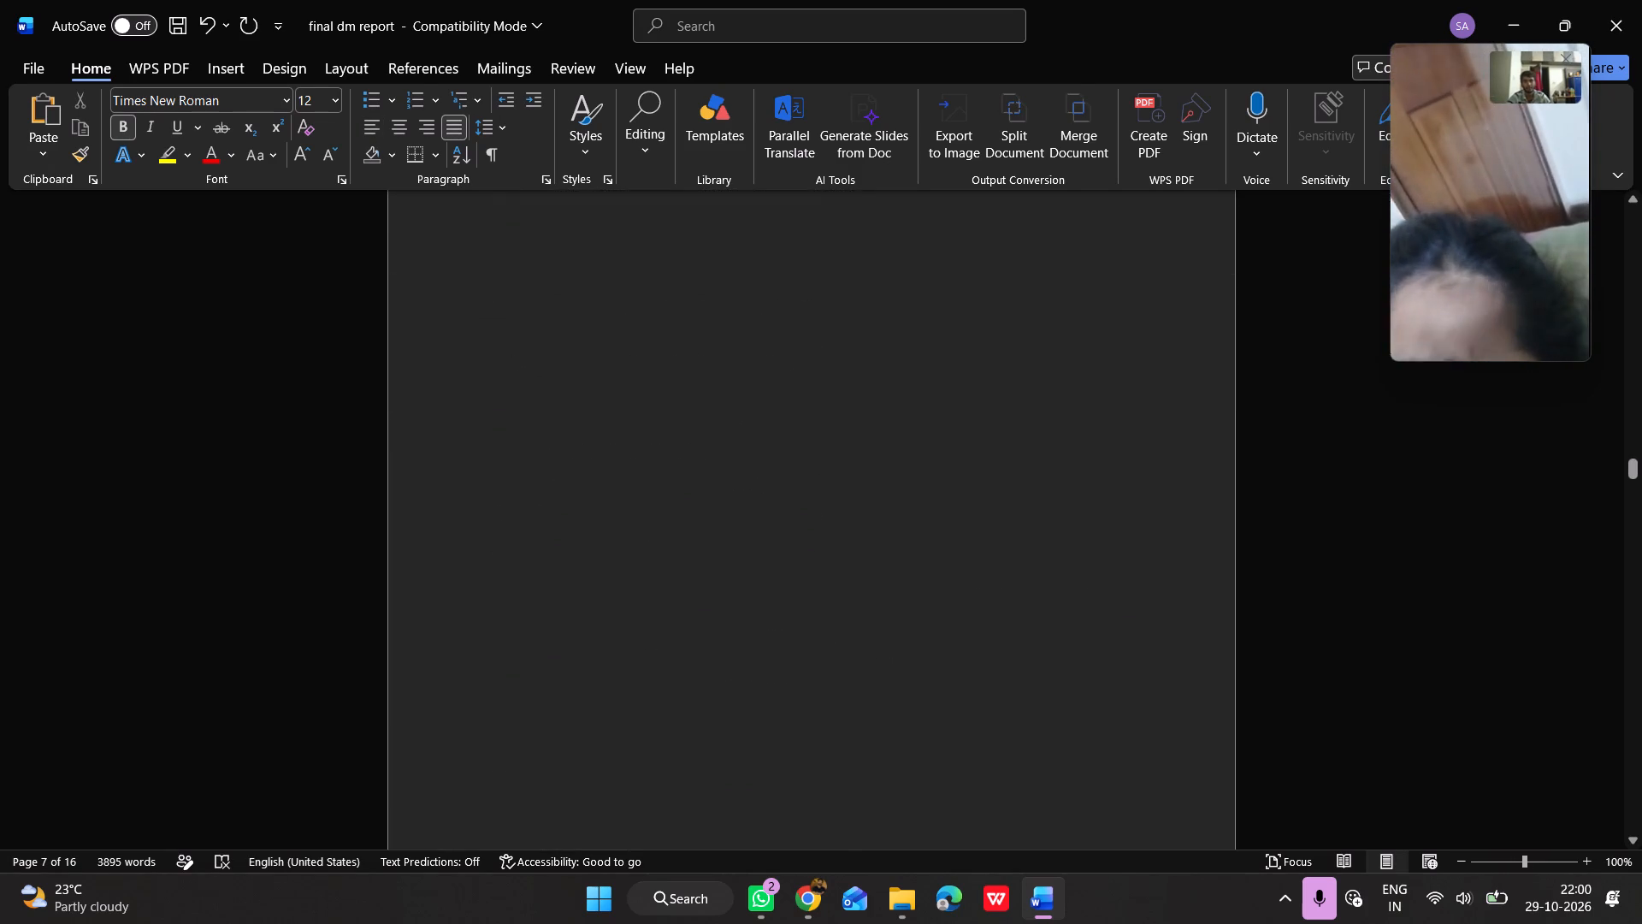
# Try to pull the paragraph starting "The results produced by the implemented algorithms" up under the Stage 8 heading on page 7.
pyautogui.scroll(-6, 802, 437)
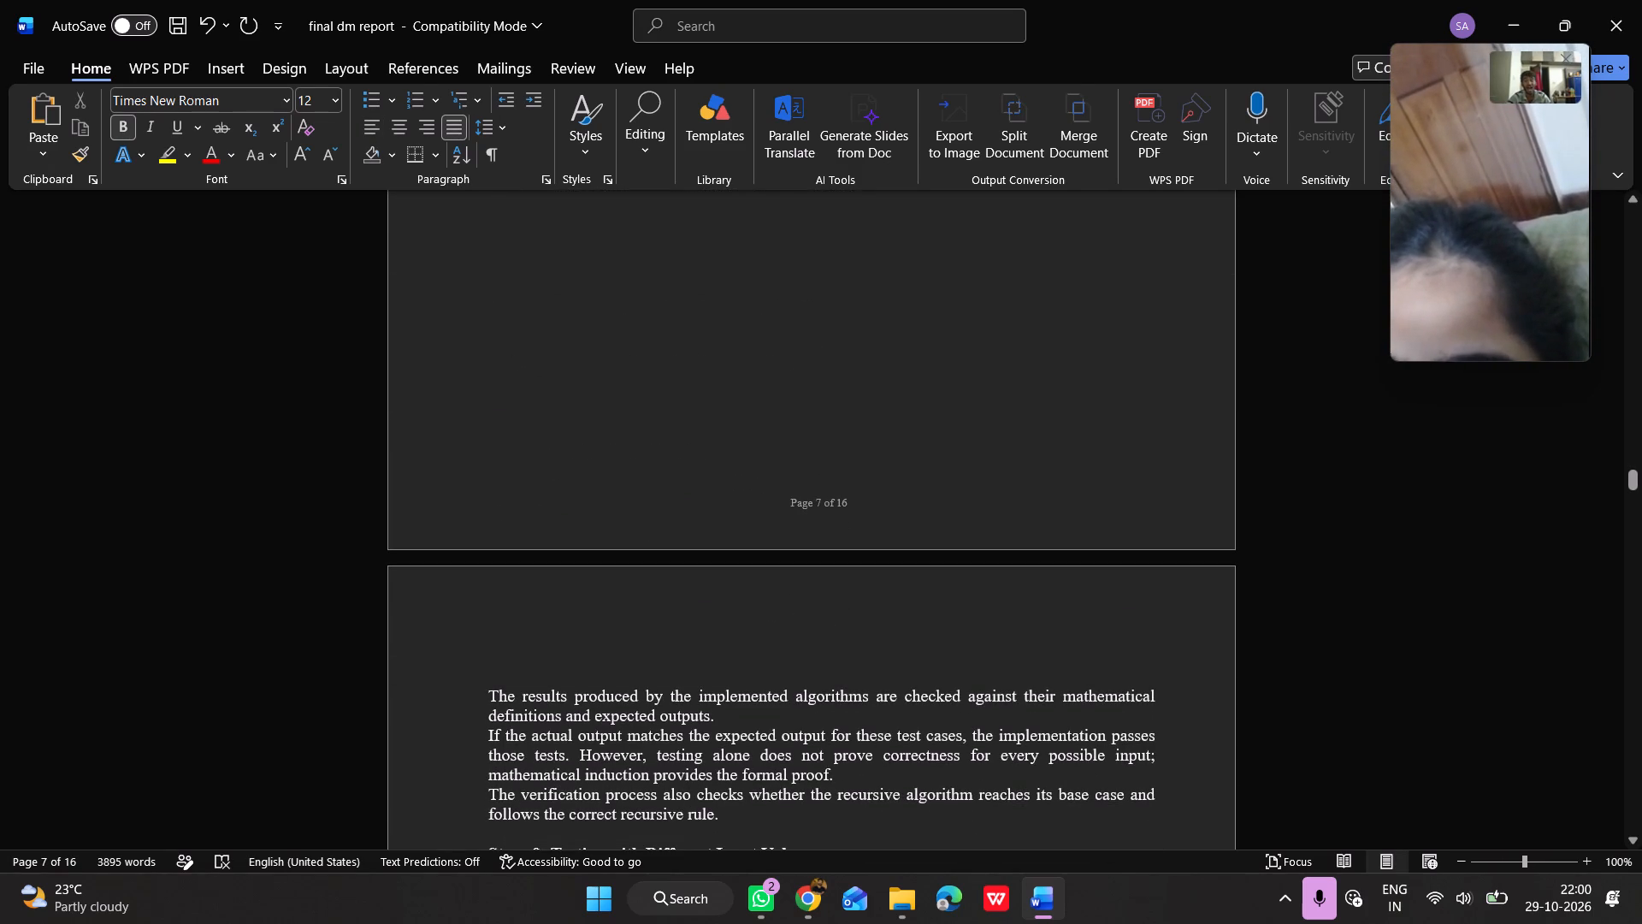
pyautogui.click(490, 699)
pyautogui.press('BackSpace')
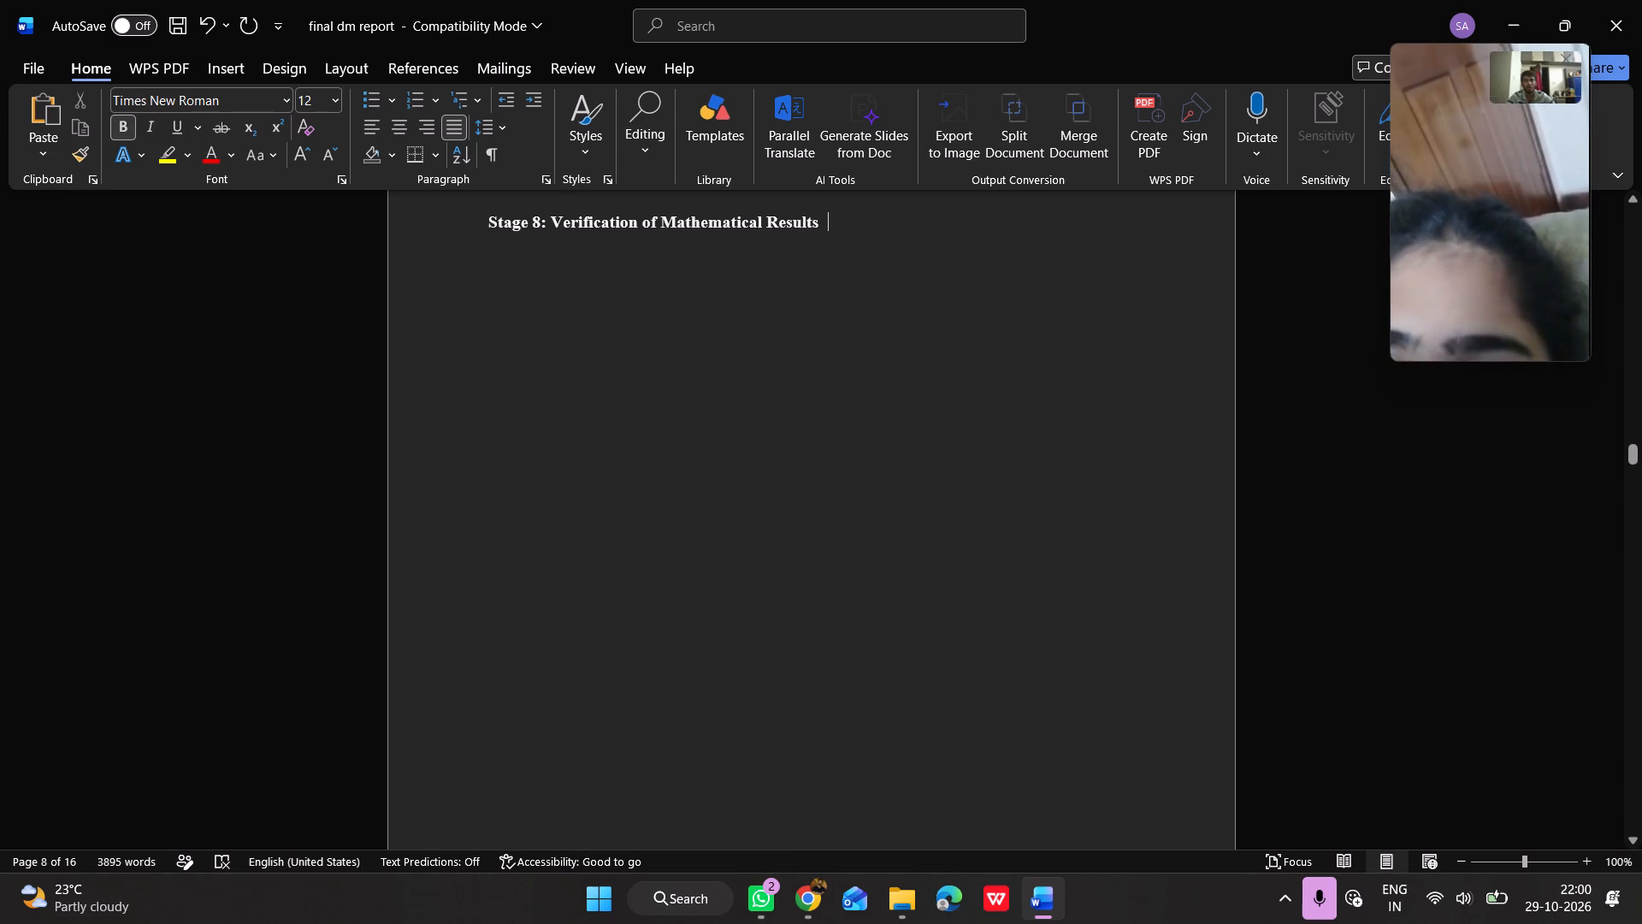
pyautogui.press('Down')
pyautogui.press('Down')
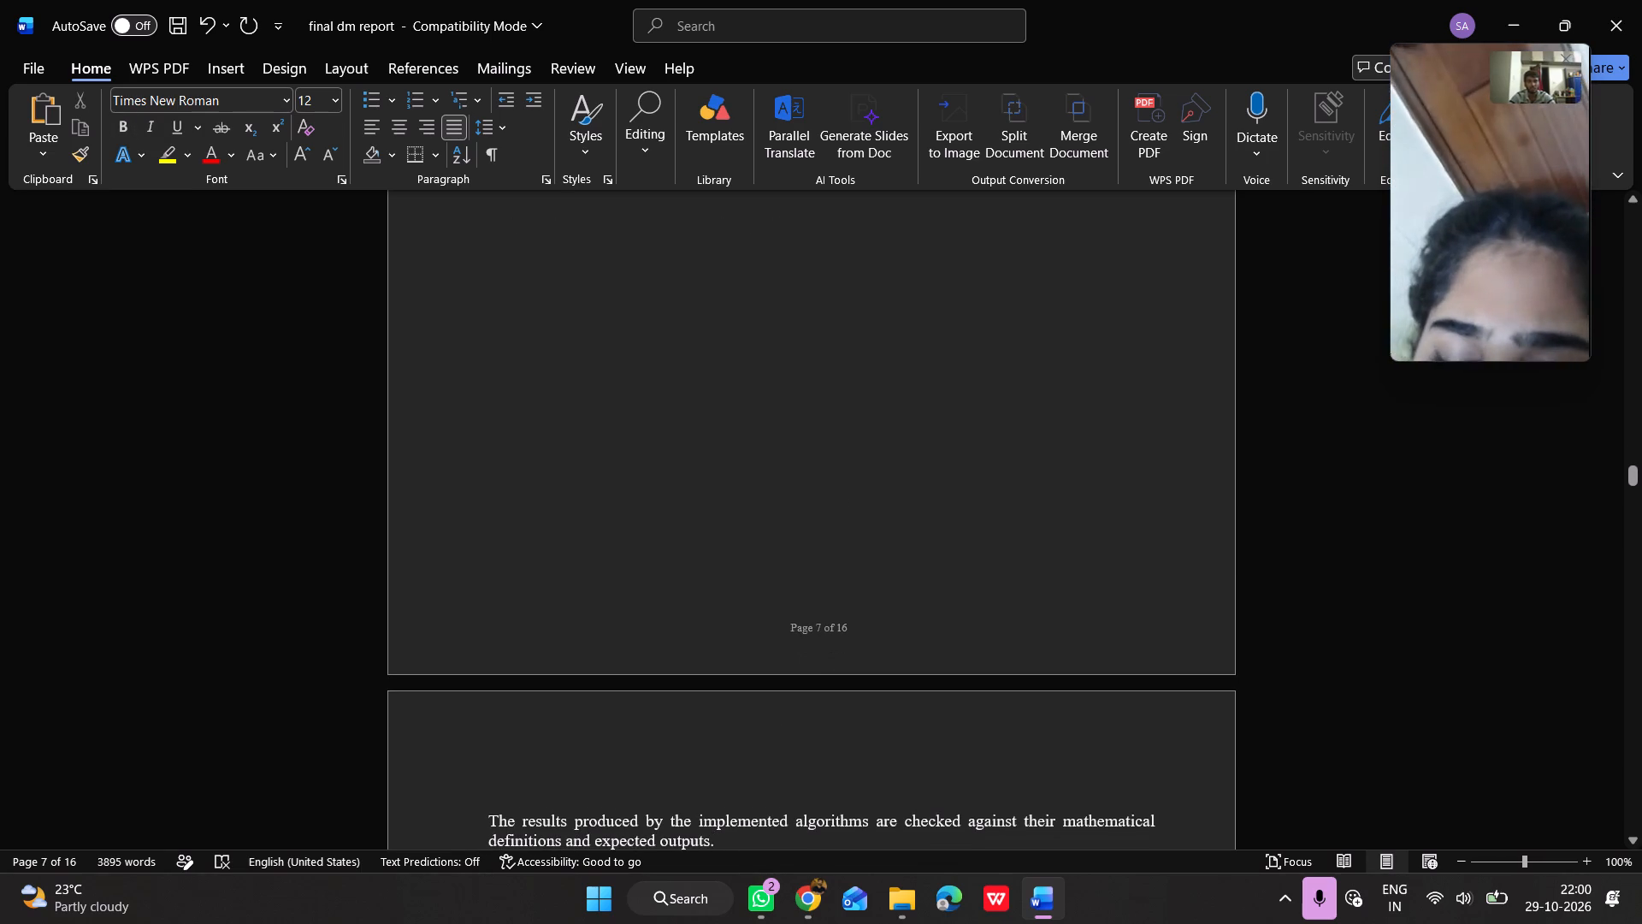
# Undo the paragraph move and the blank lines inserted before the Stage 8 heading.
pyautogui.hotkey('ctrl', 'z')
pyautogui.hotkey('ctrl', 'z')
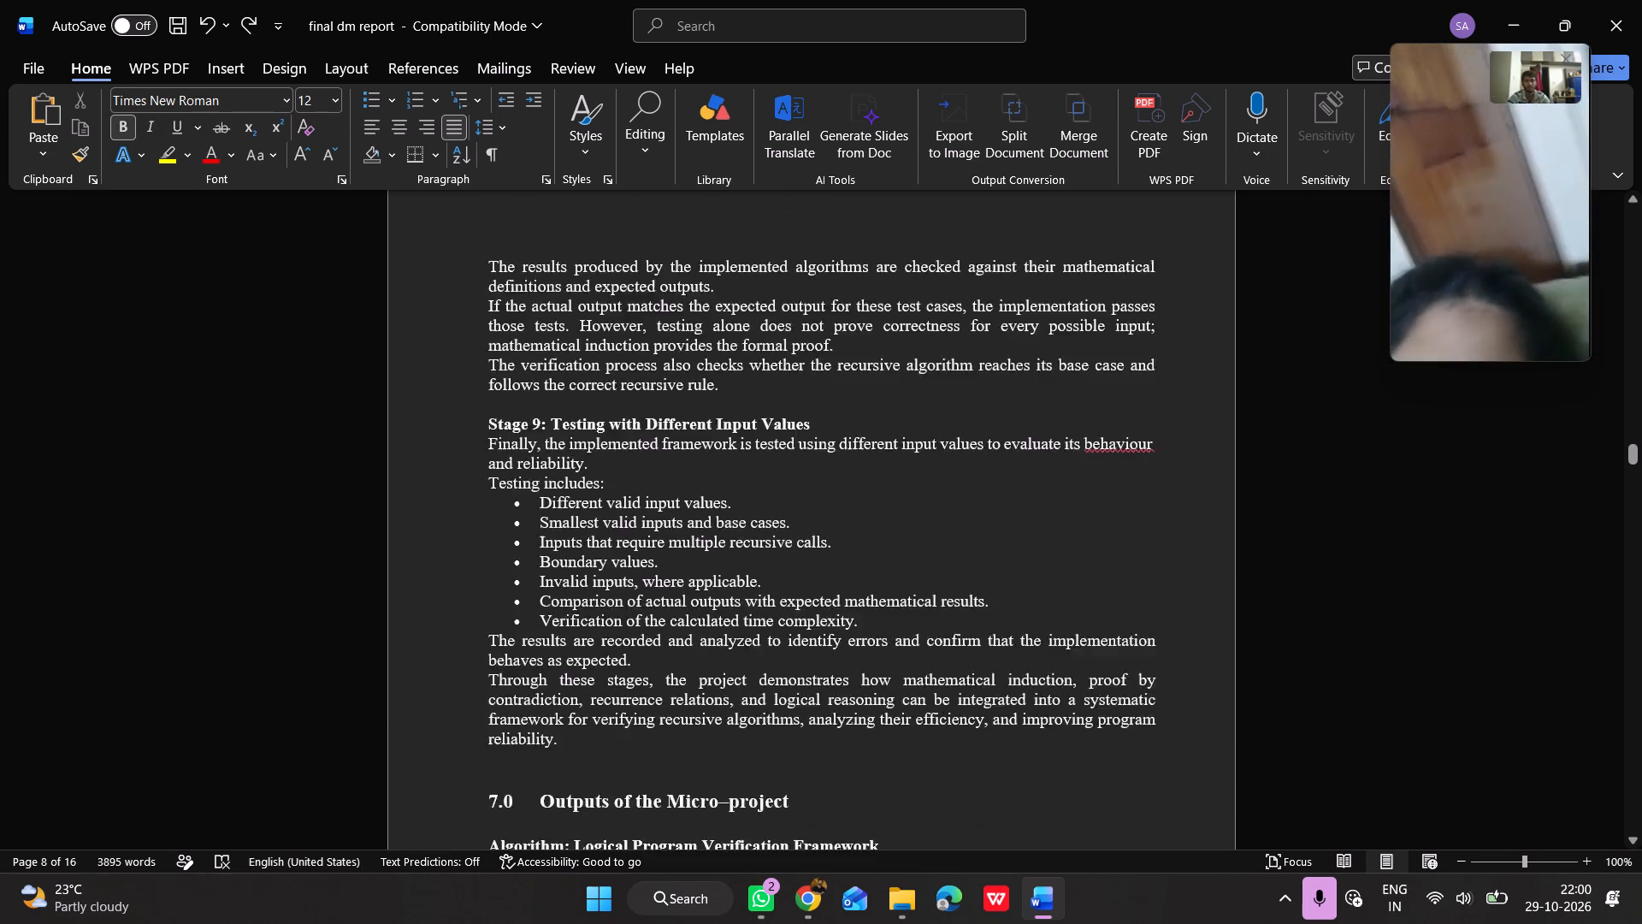
# Insert a blank line before each of the three Stage 8 paragraphs, starting "The results produced", "If the actual output" and "The verification process".
pyautogui.scroll(2, 924, 577)
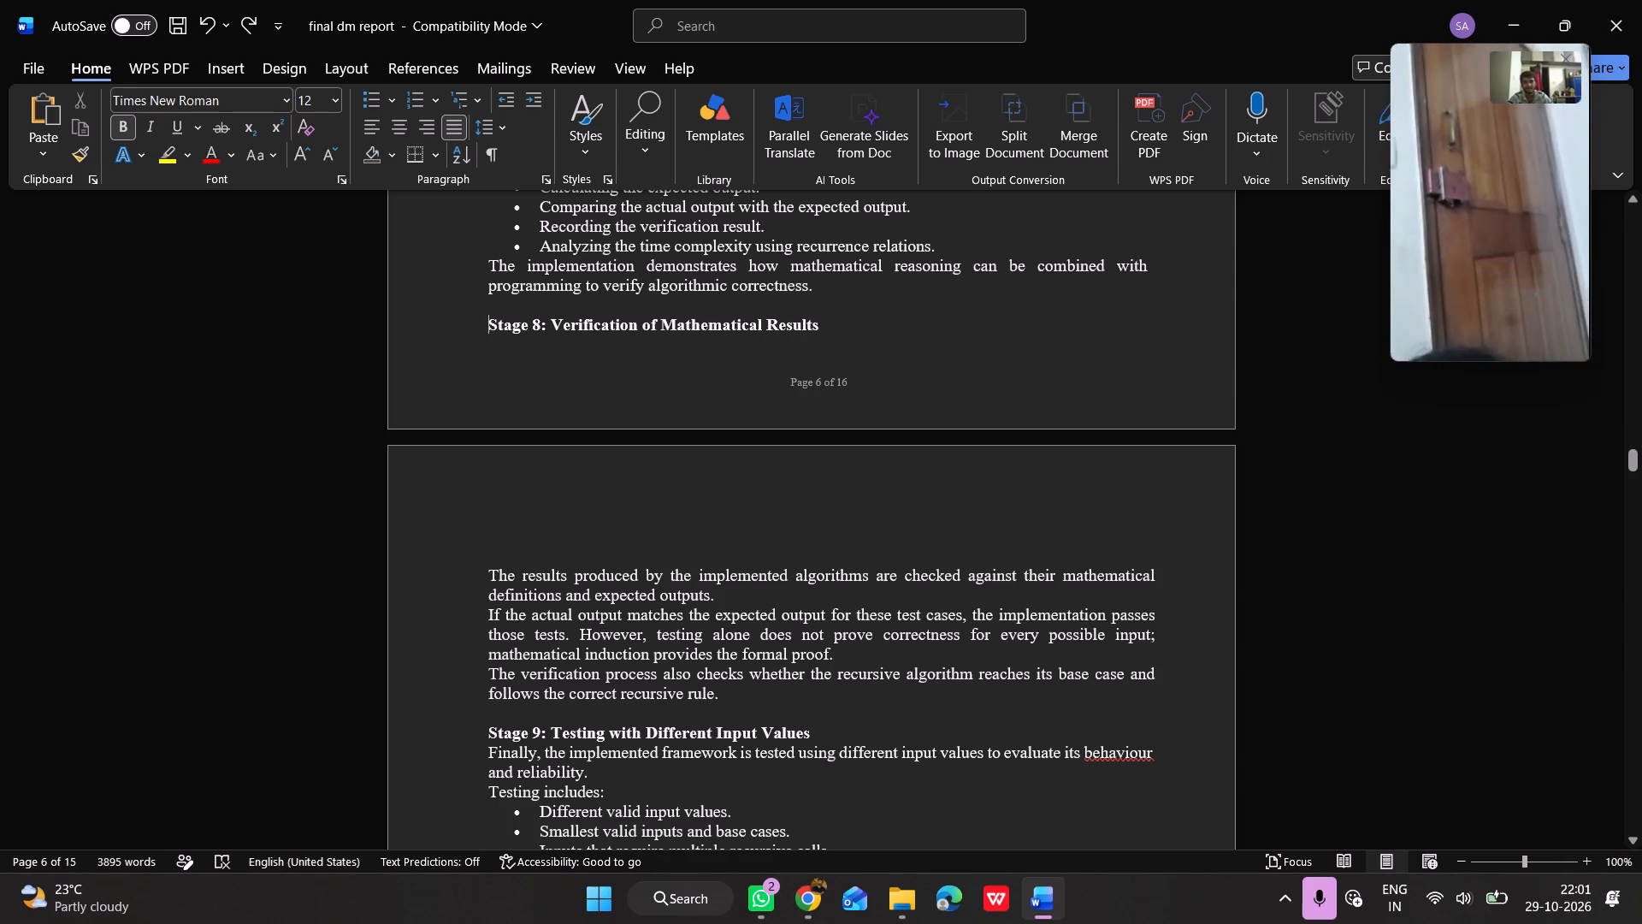
pyautogui.click(486, 571)
pyautogui.press('Return')
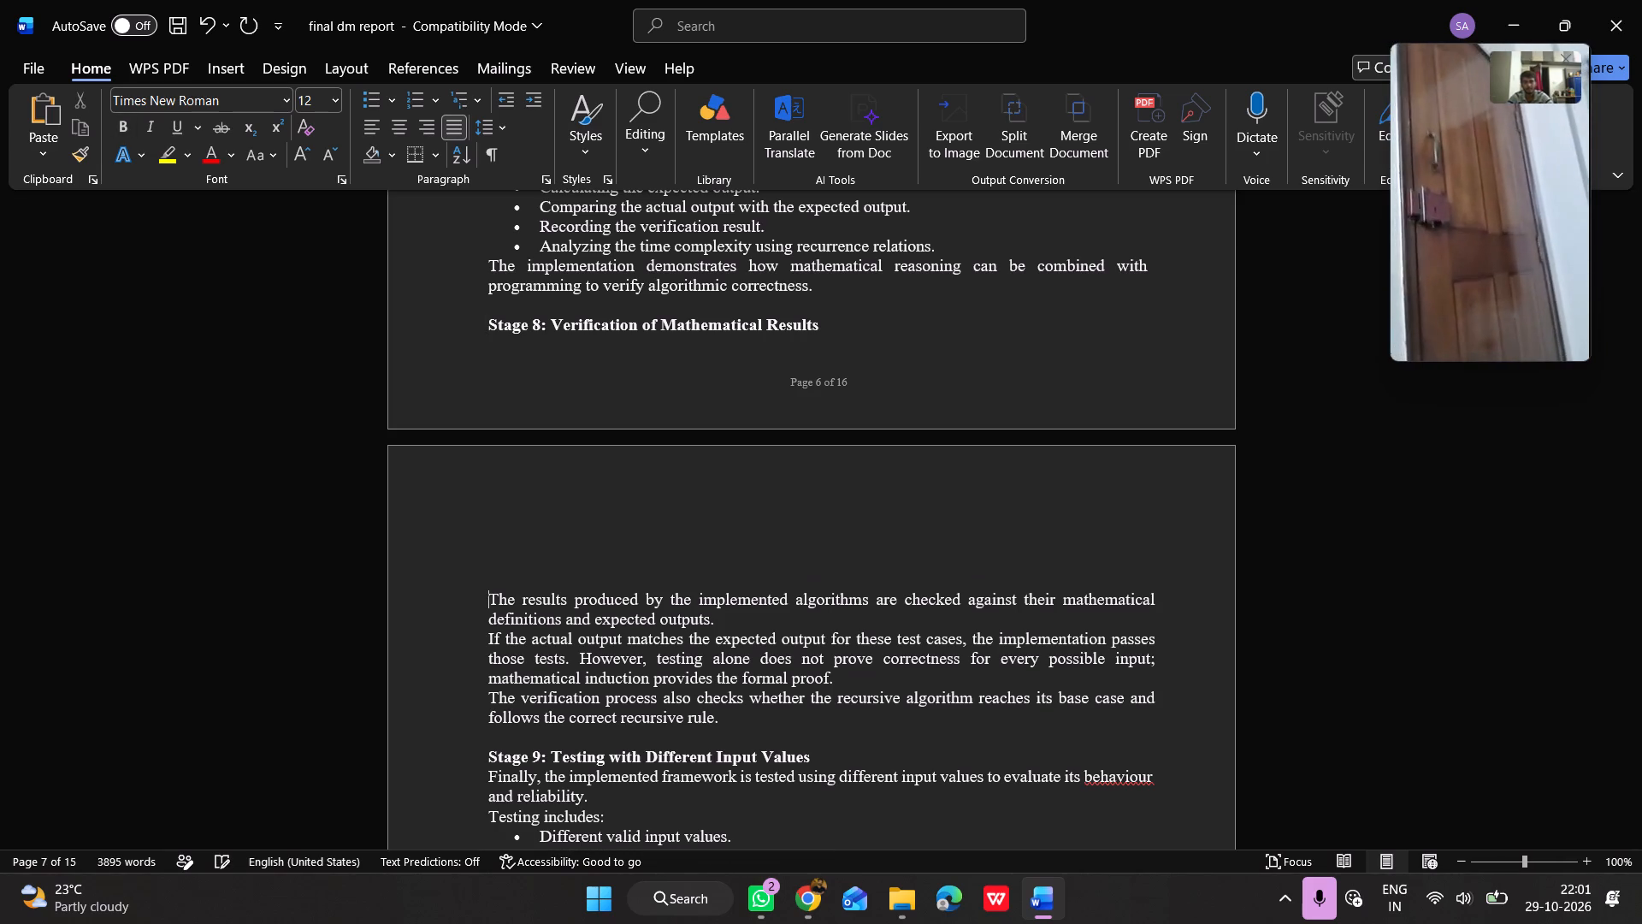
pyautogui.press('Down')
pyautogui.press('Down')
pyautogui.press('Return')
pyautogui.press('Down')
pyautogui.press('Down')
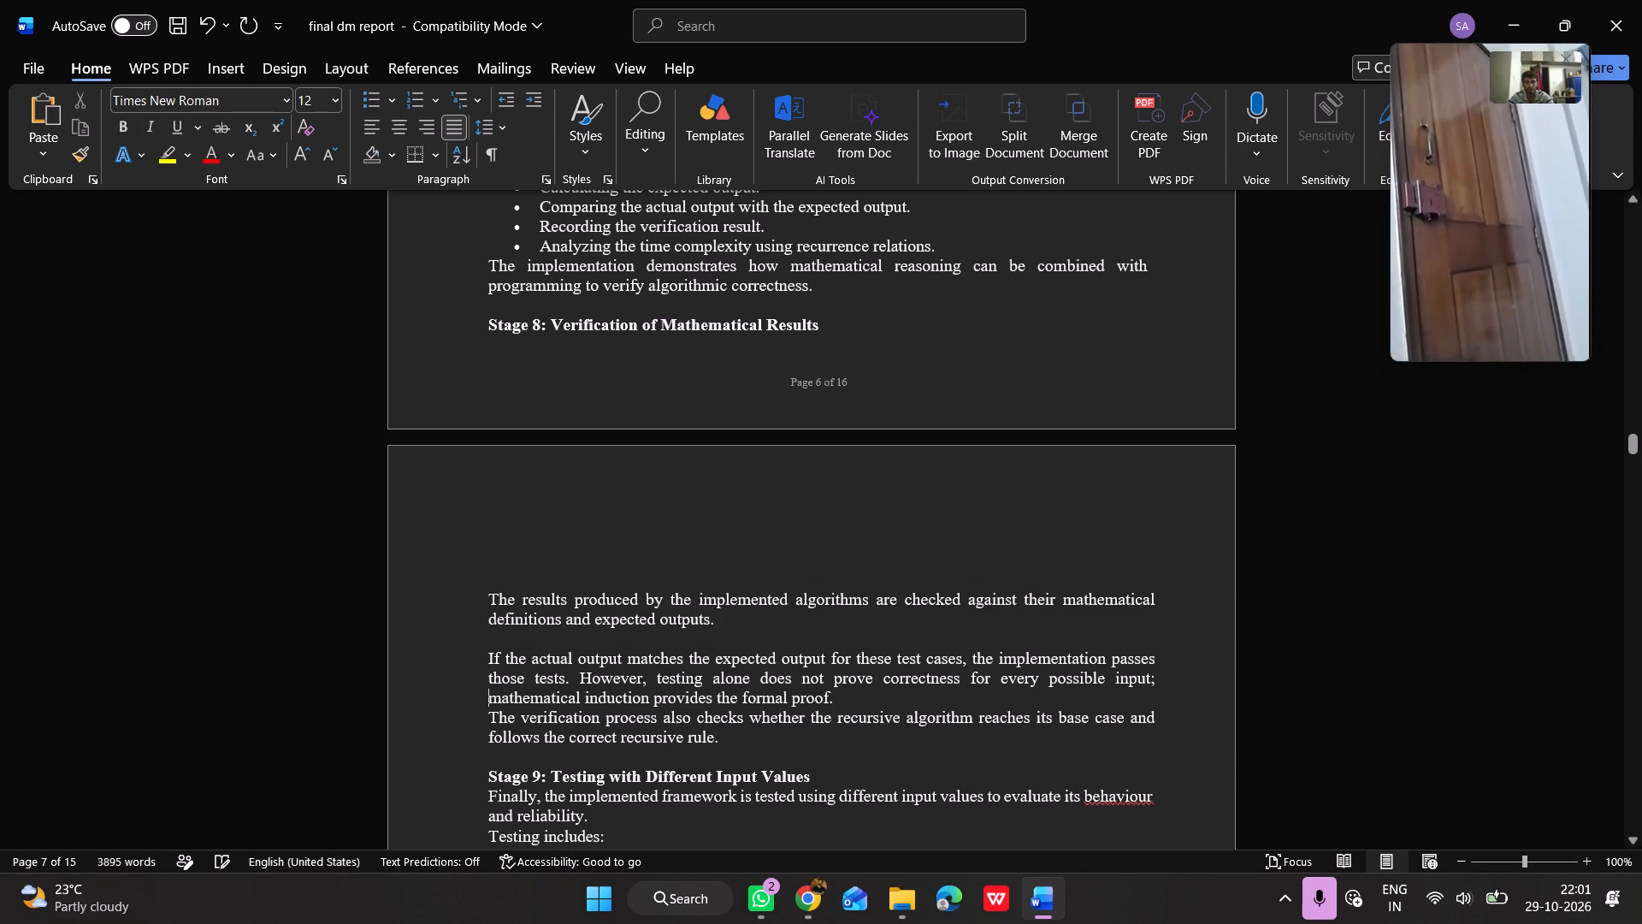
pyautogui.press('Down')
pyautogui.press('Return')
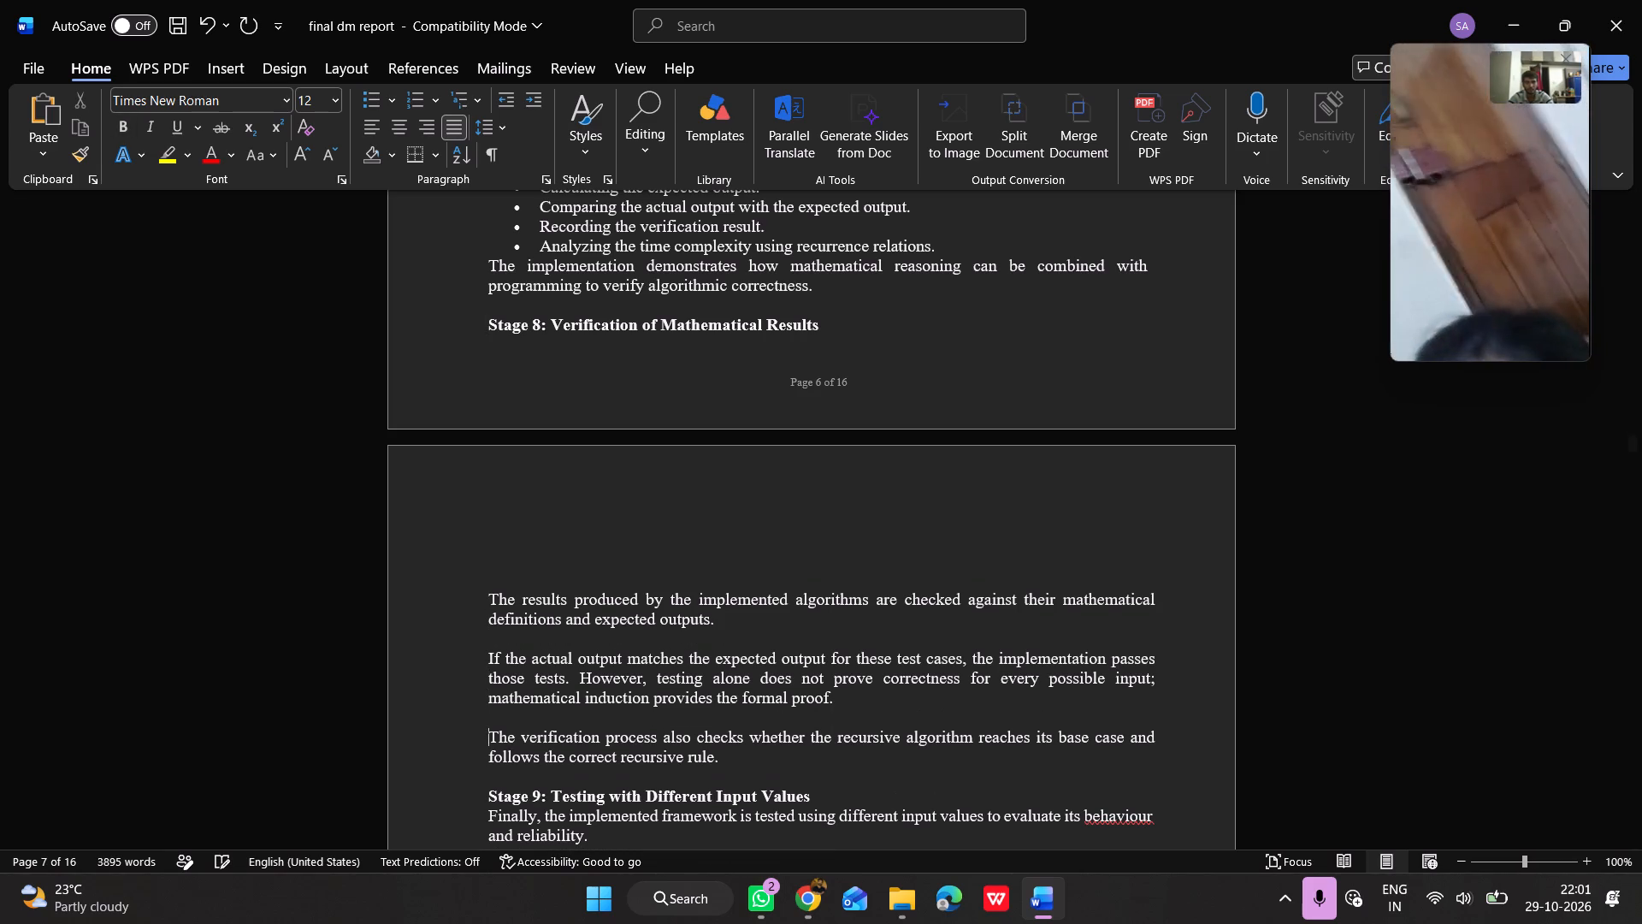
pyautogui.press('Down')
pyautogui.press('Down')
pyautogui.press('Down')
pyautogui.press('Down')
pyautogui.press('Down')
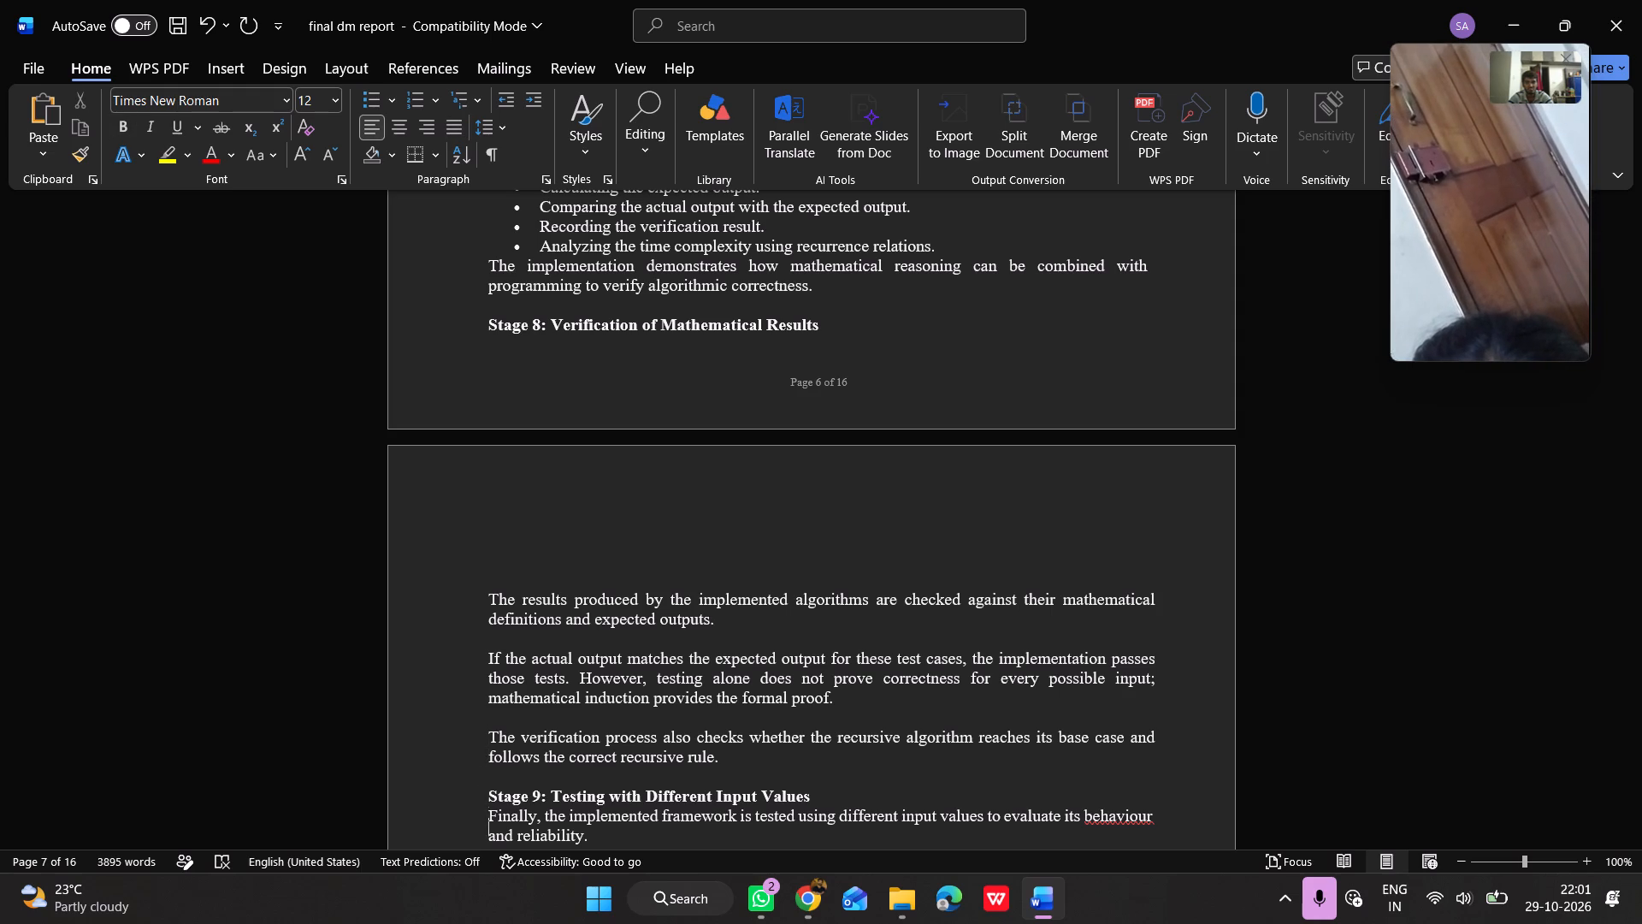
pyautogui.press('Down')
# Insert three blank lines before the "Stage 8: Verification of Mathematical Results" heading to push it from page 6 onto page 7.
pyautogui.scroll(-3, 721, 536)
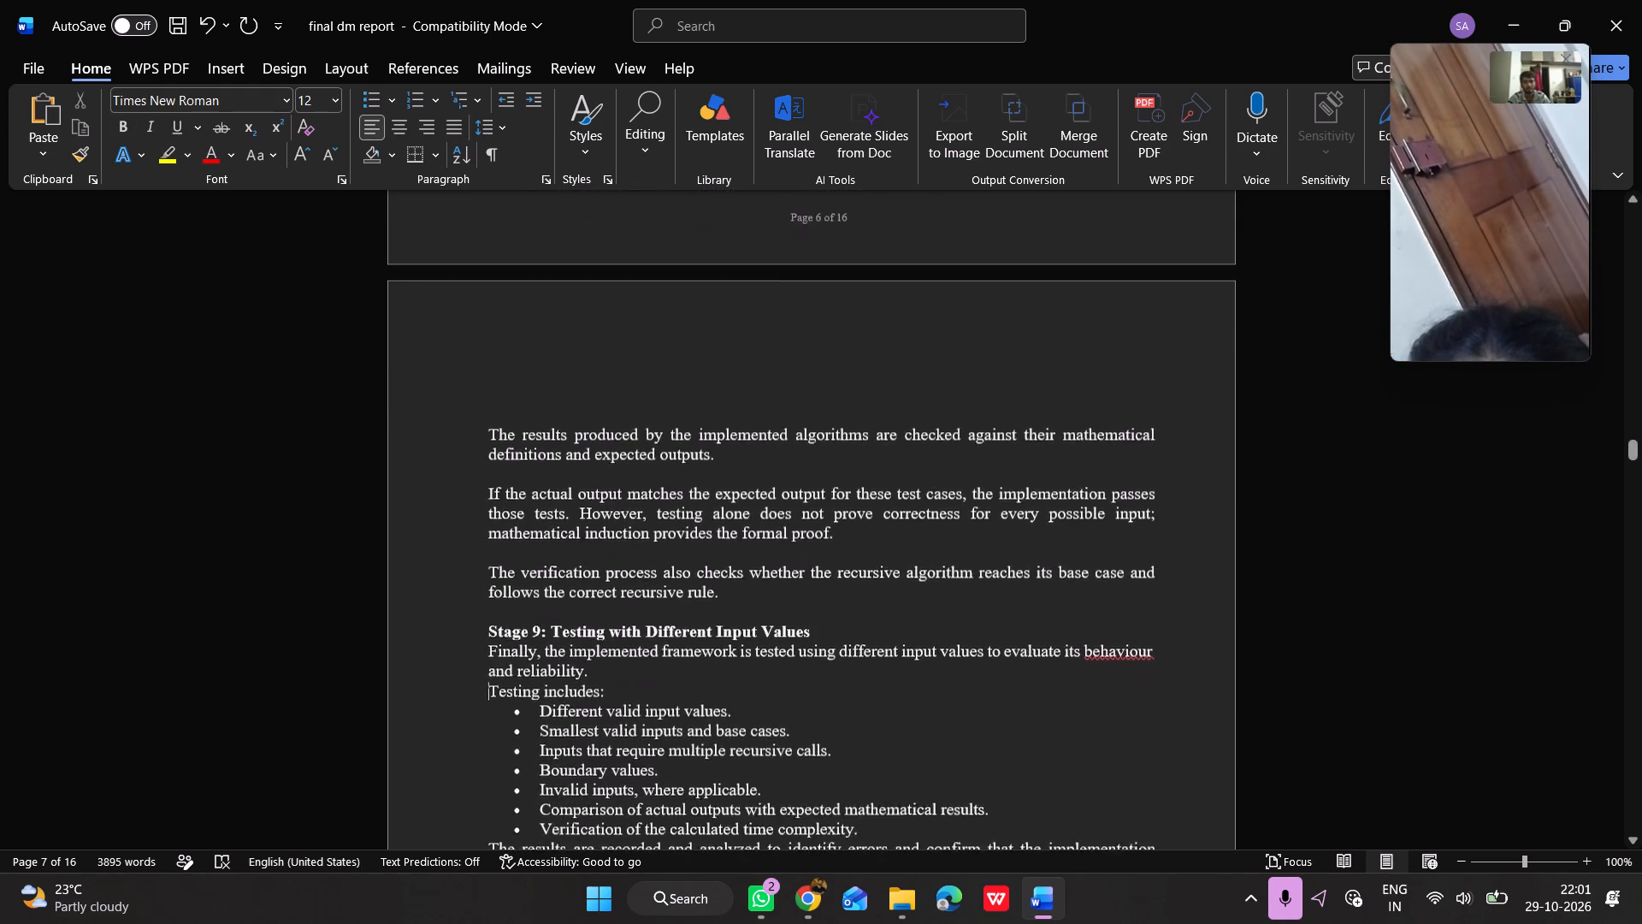
pyautogui.scroll(-2, 722, 539)
pyautogui.scroll(6, 721, 542)
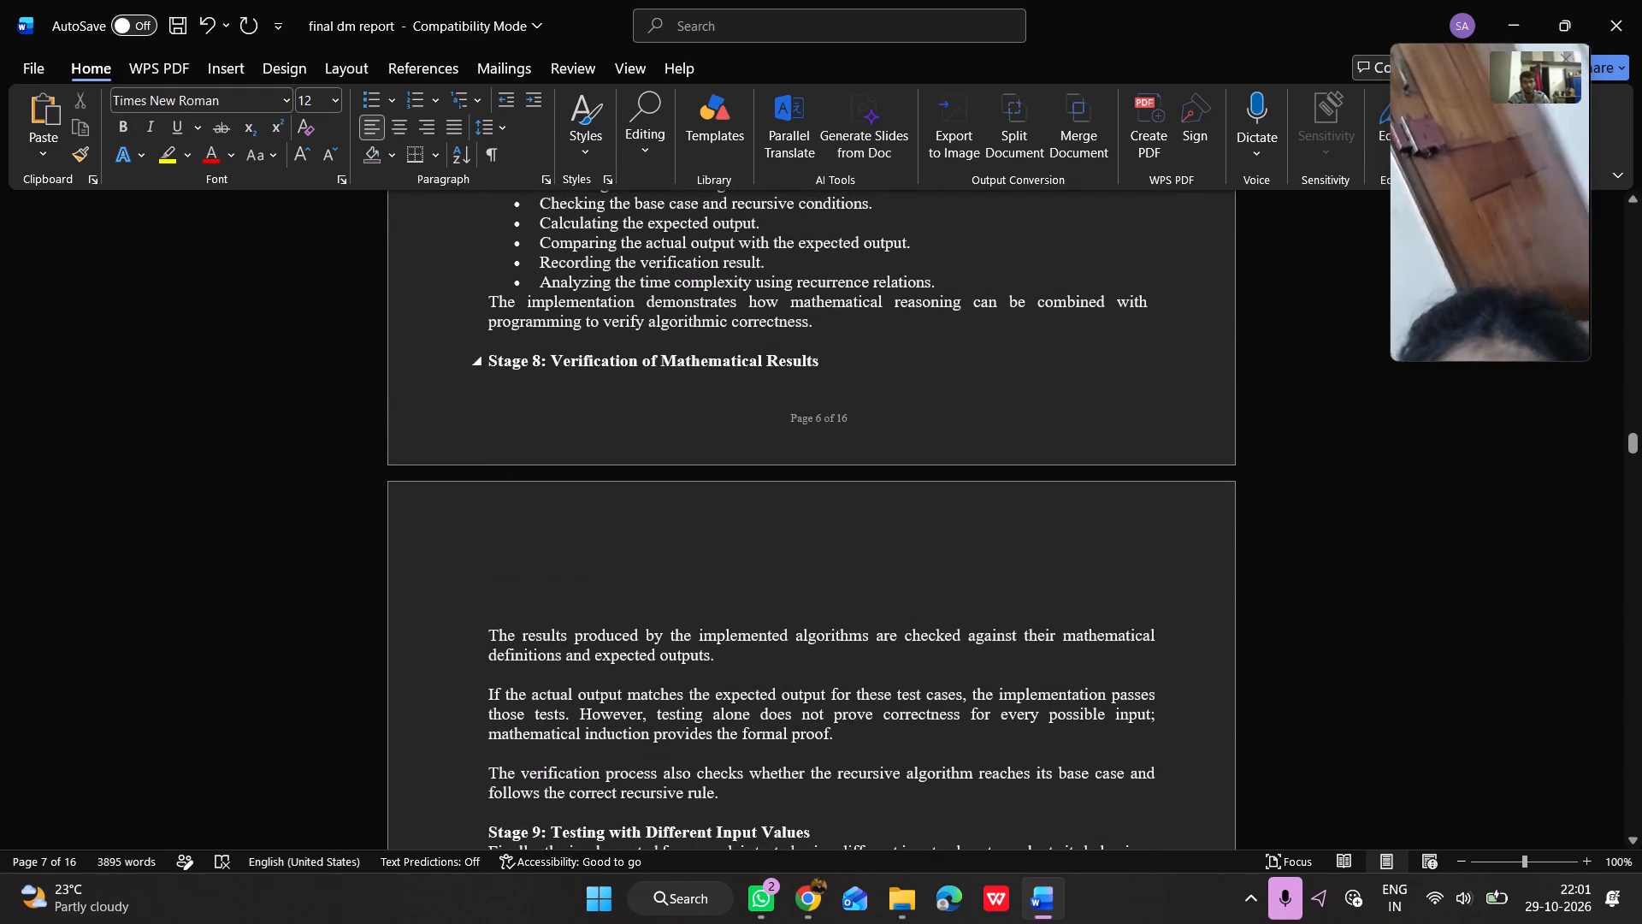
pyautogui.click(485, 363)
pyautogui.press('Return')
pyautogui.press('Return')
pyautogui.press('Return')
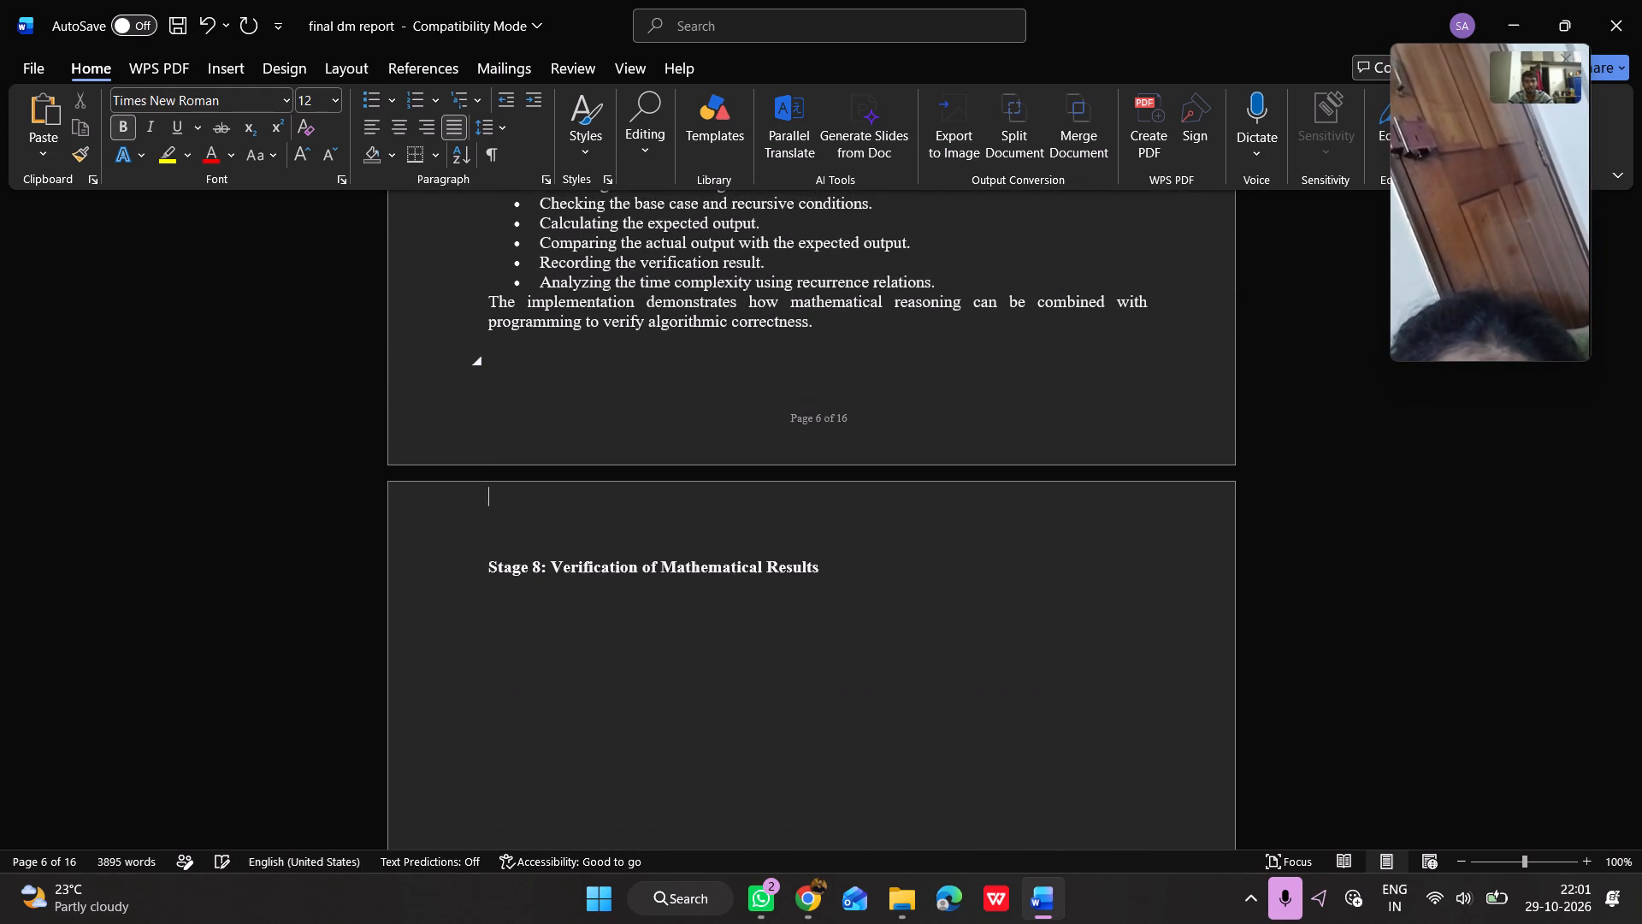
# Try to delete the gap before "The results produced by the implemented algorithms" so the paragraph follows the Stage 8 heading.
pyautogui.scroll(-2, 507, 363)
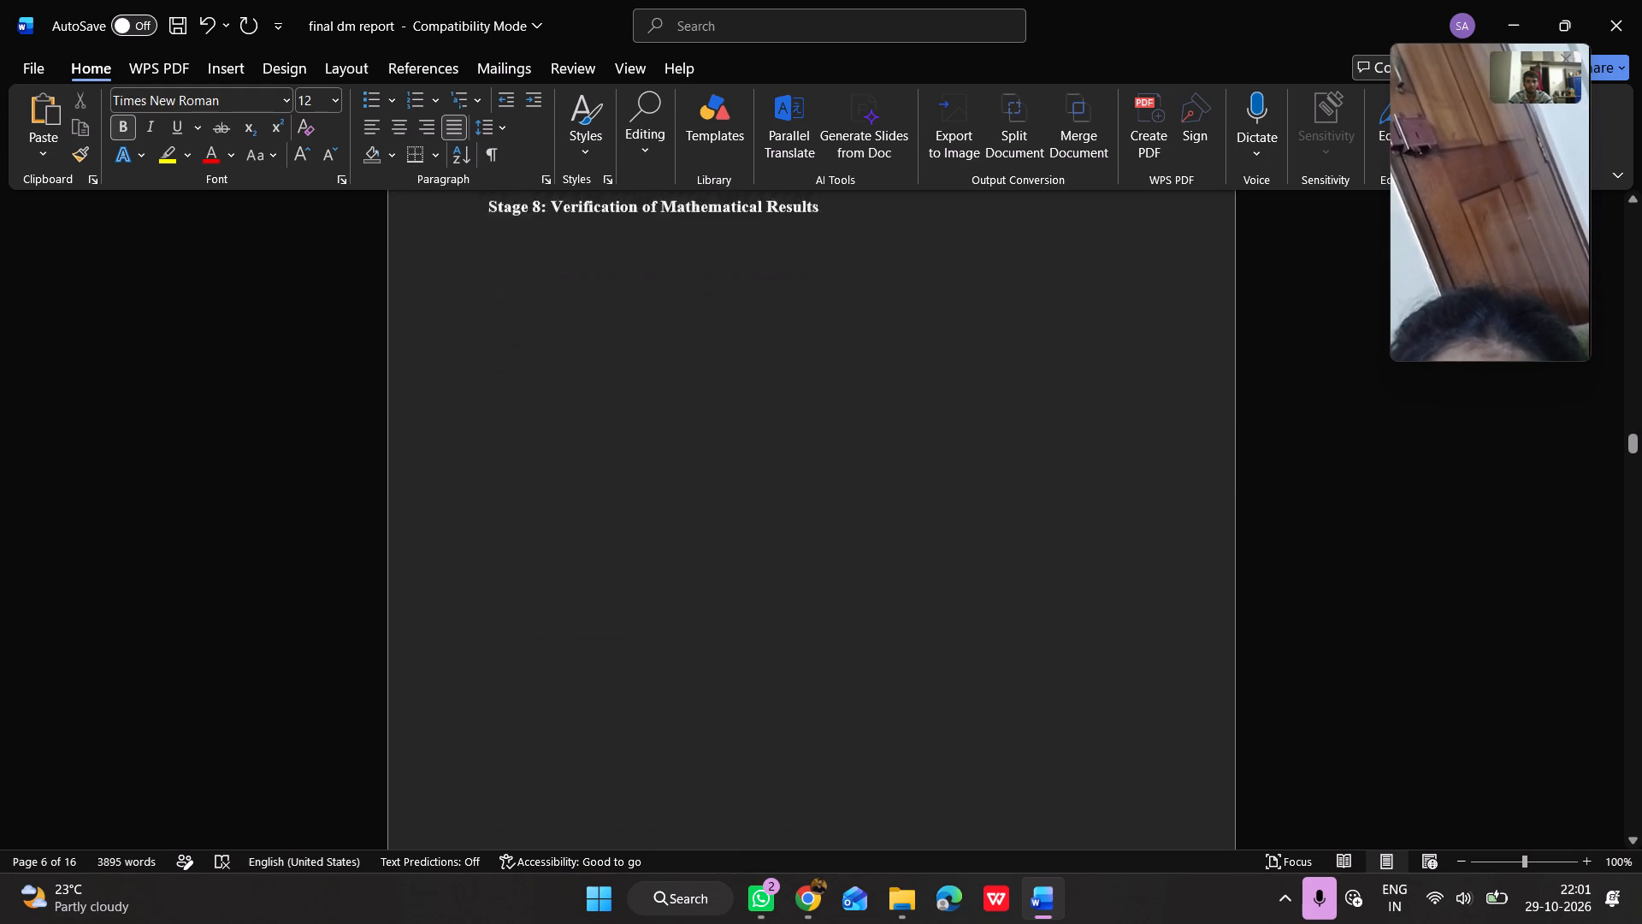
pyautogui.scroll(-2, 507, 363)
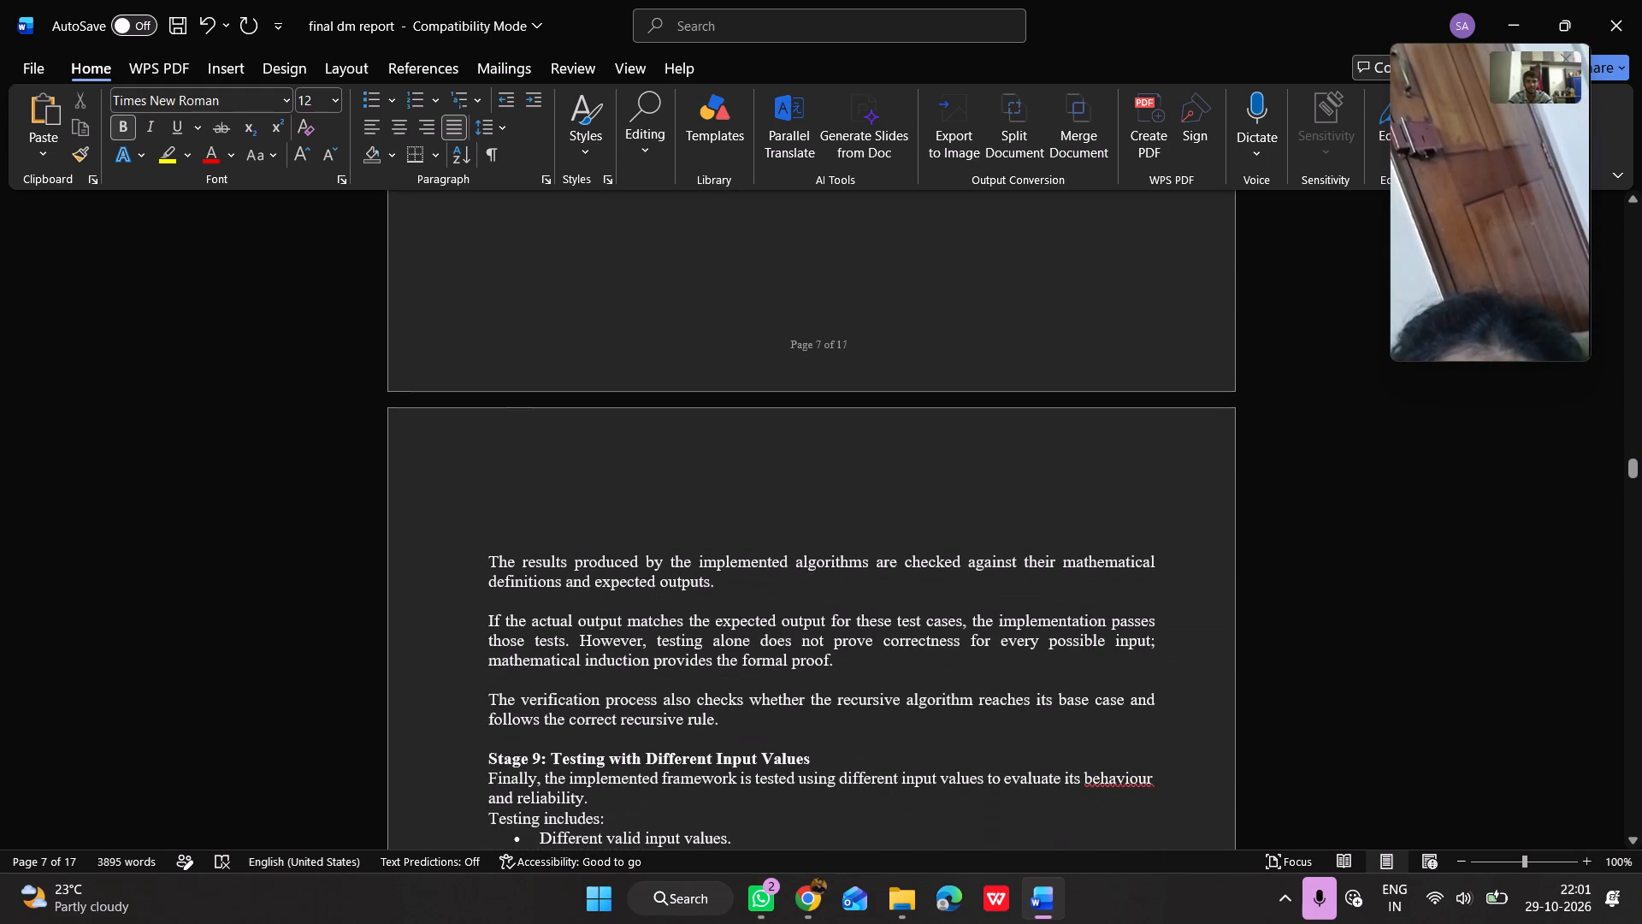
pyautogui.click(487, 562)
pyautogui.press('BackSpace')
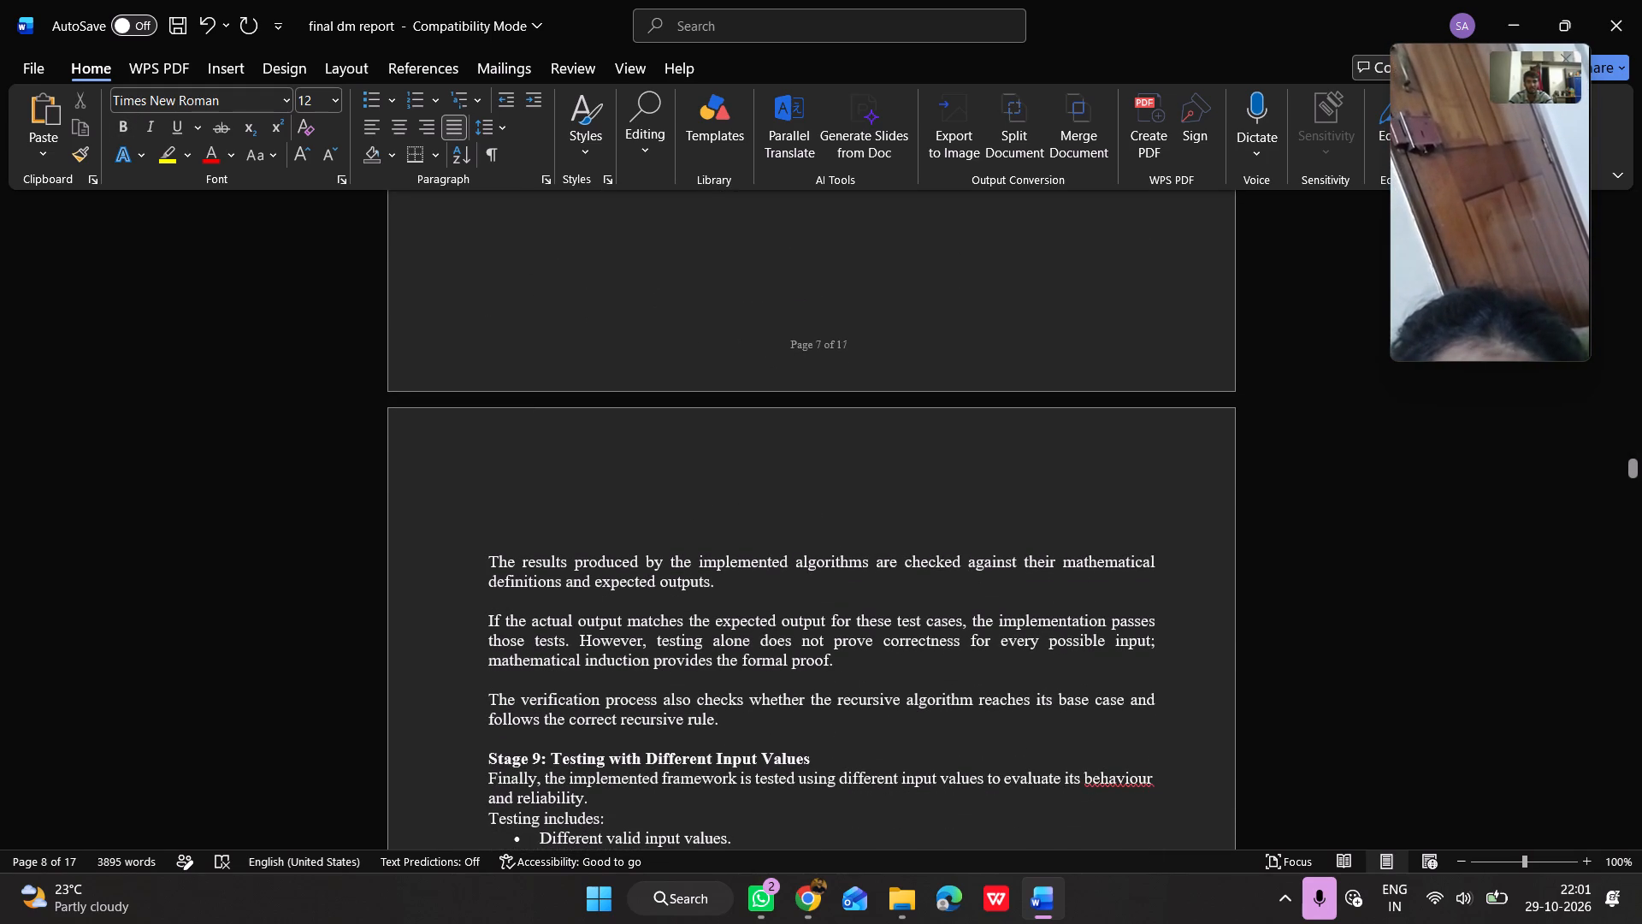
pyautogui.press('BackSpace')
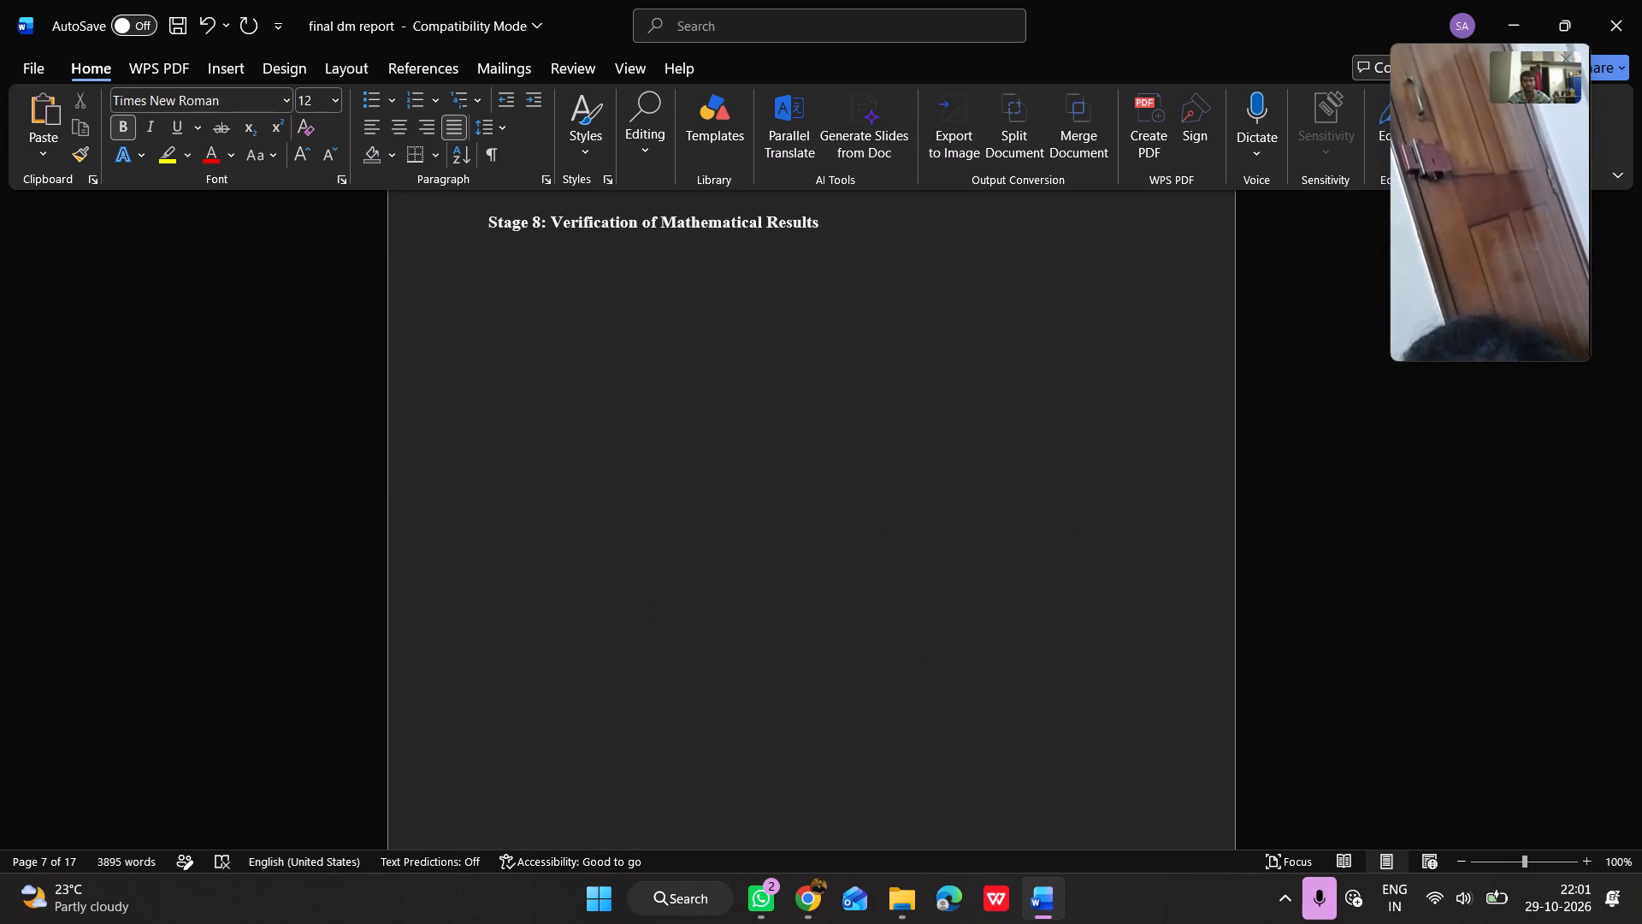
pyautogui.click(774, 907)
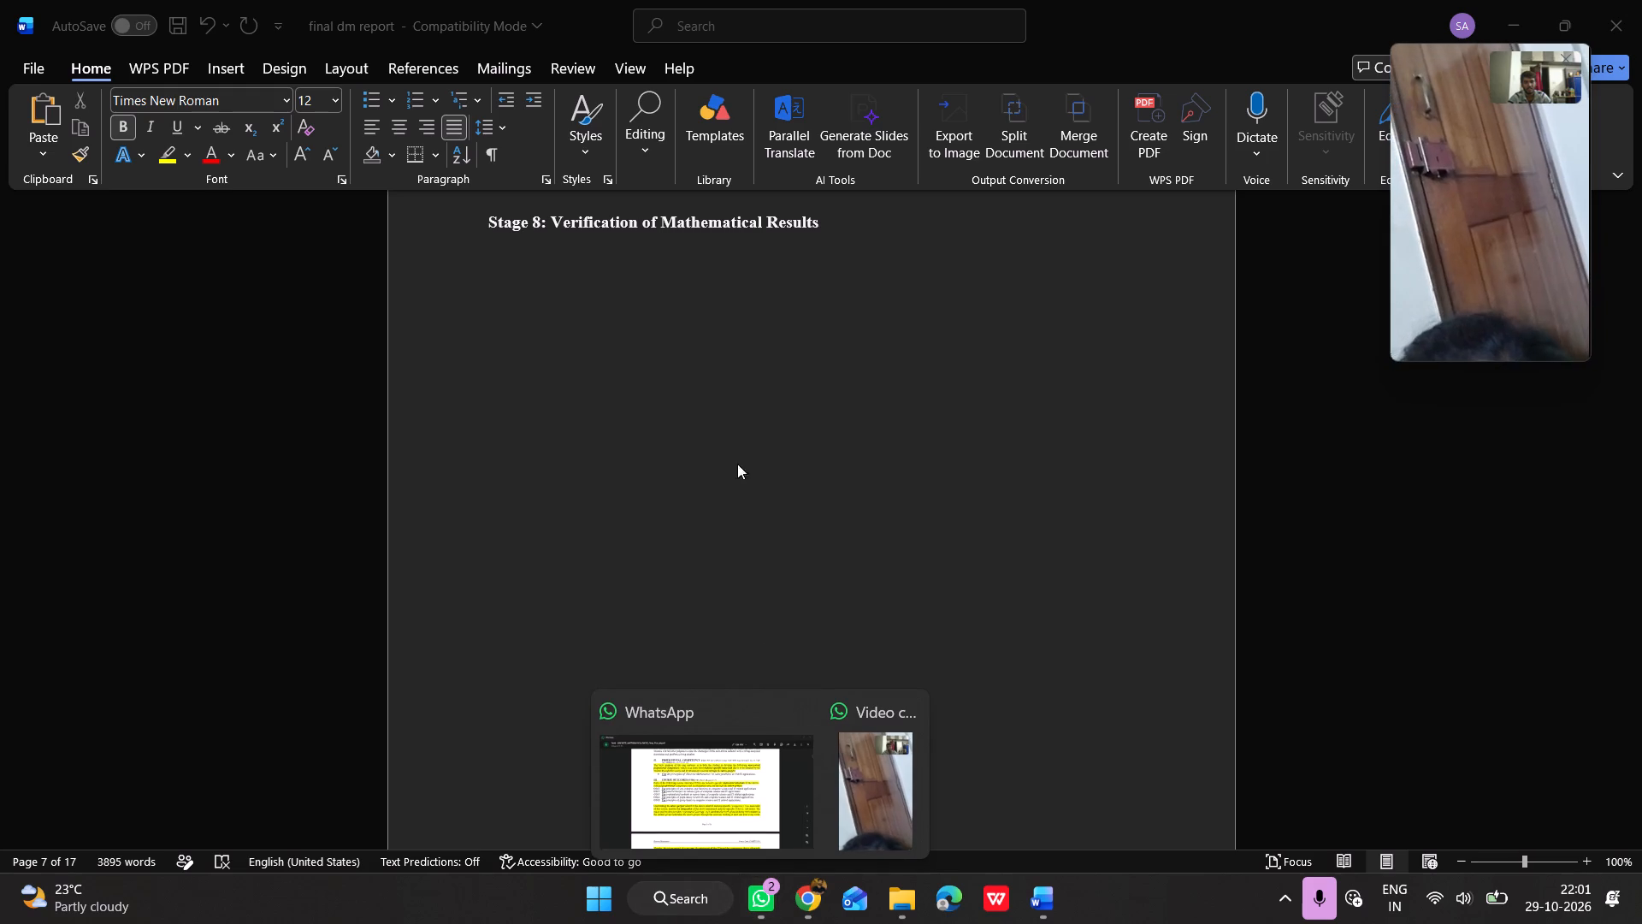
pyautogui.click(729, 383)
# Review the report layout backwards from the Stage 8 heading to section 6.0, Methodology Followed.
pyautogui.scroll(15, 728, 385)
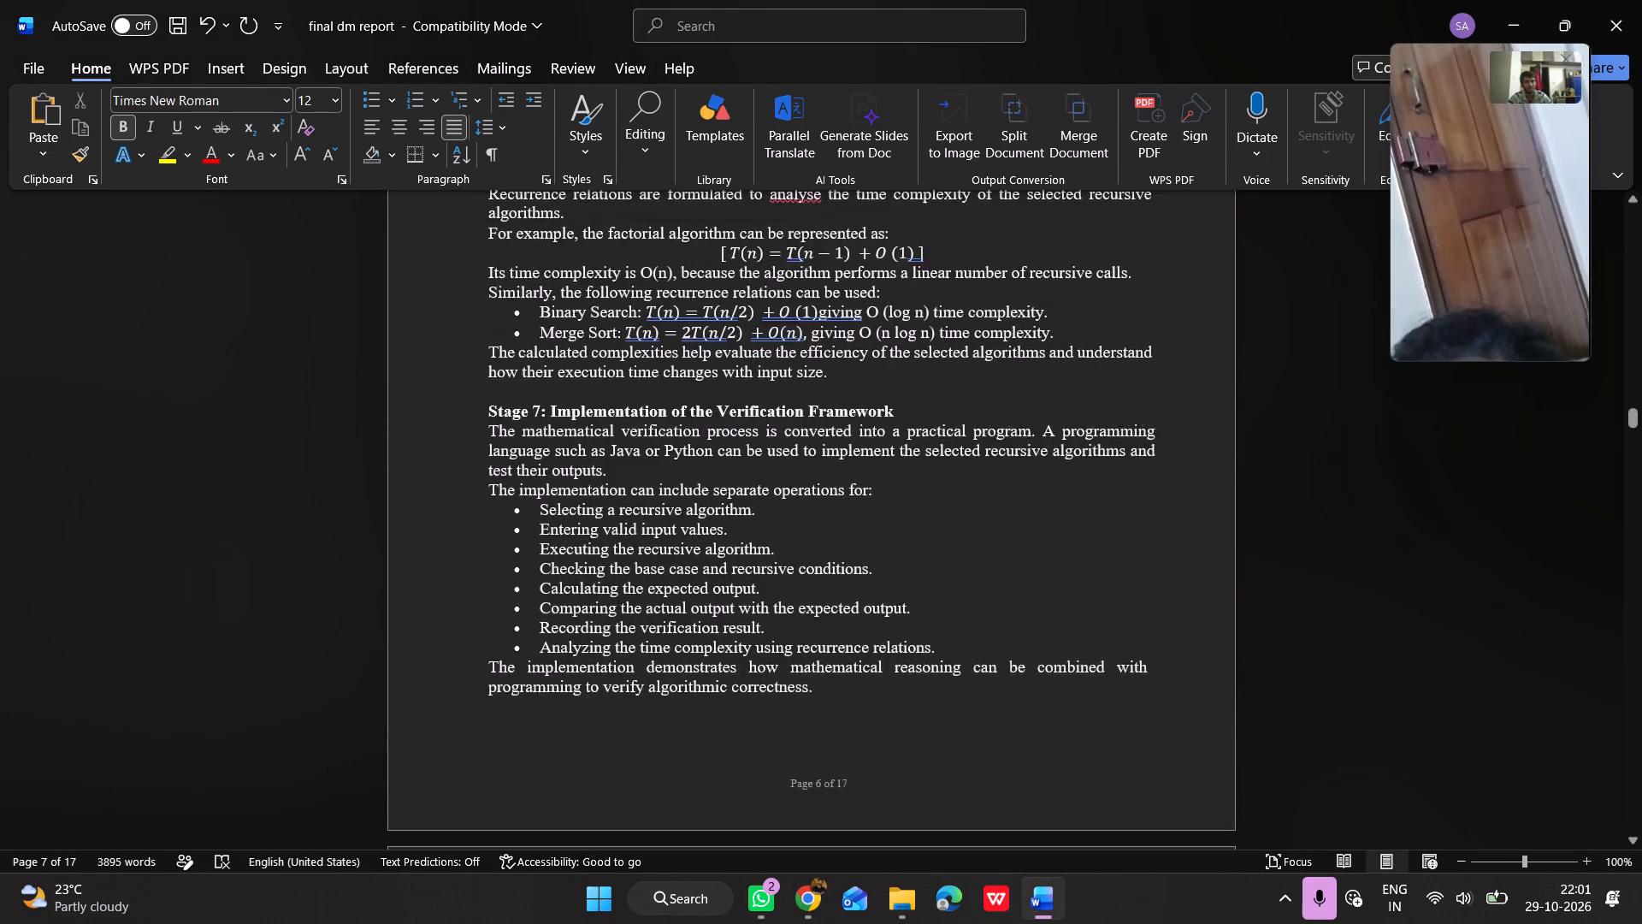
pyautogui.scroll(18, 728, 401)
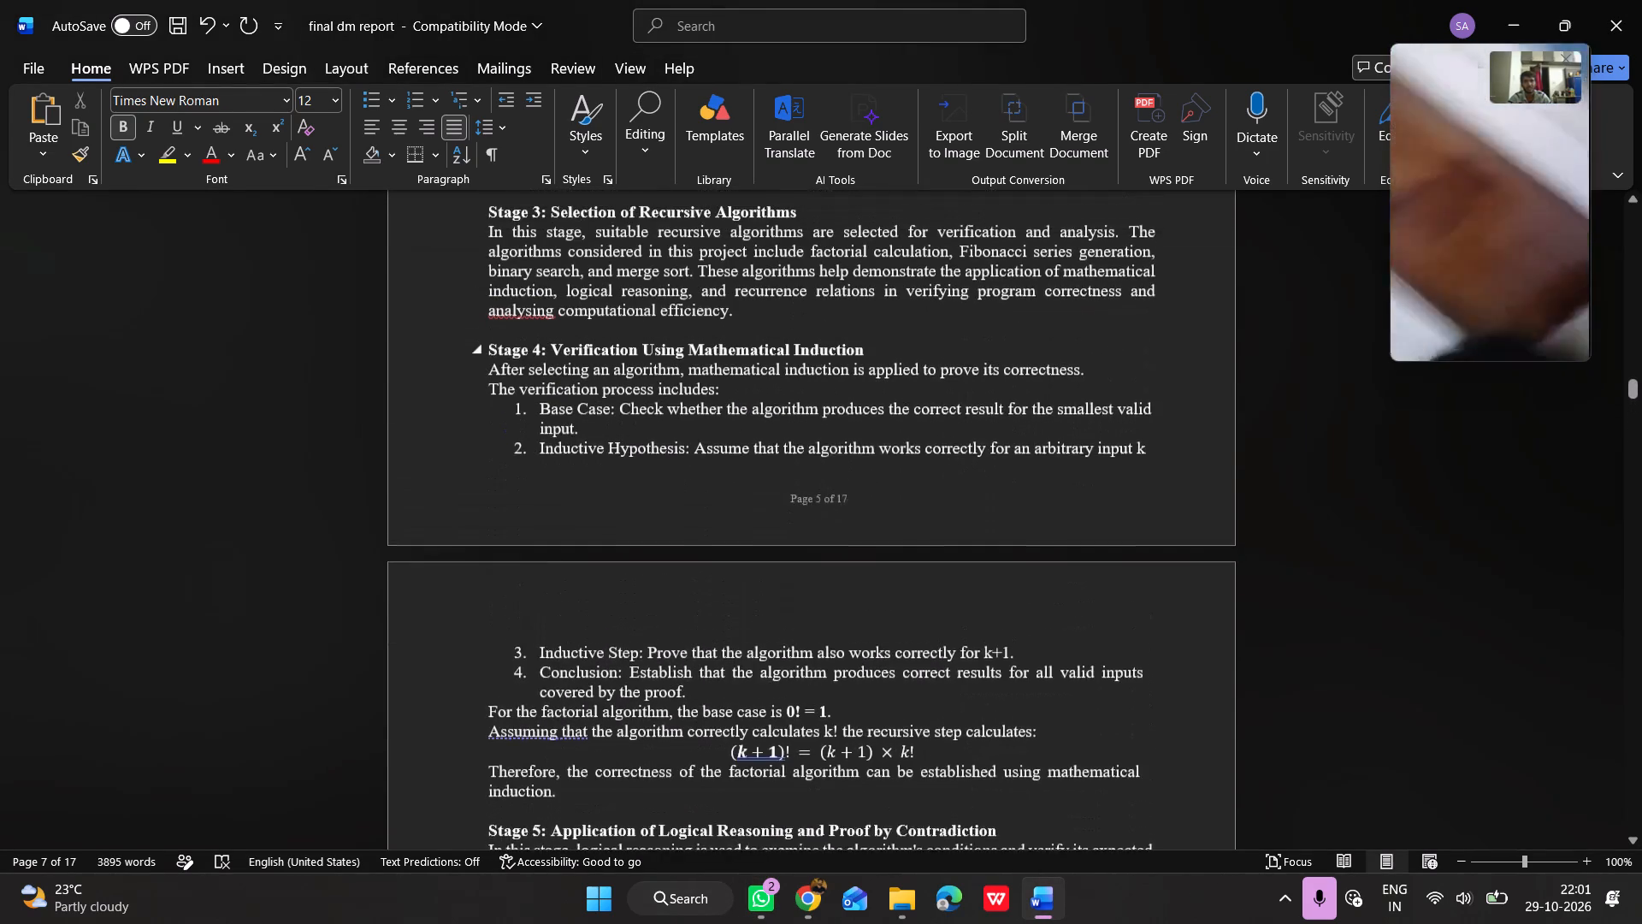
pyautogui.scroll(11, 728, 401)
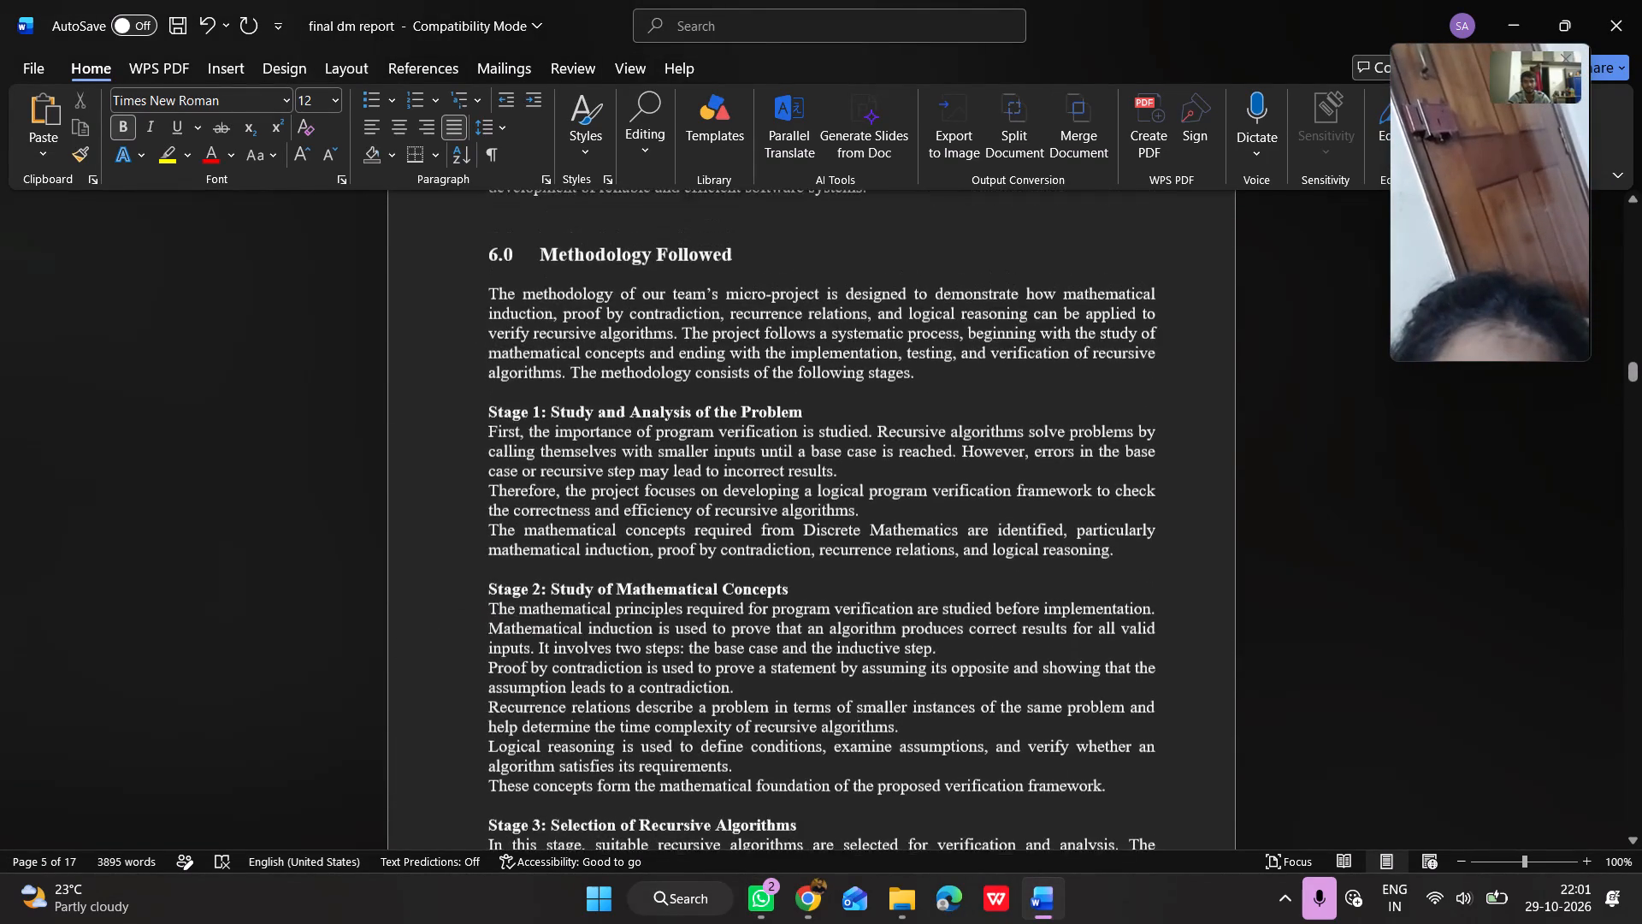
pyautogui.scroll(10, 728, 400)
# Check the page layout of the methodology stages and section 7.0, Outputs of the Micro-project, and return to Stages 3 and 4.
pyautogui.scroll(-20, 728, 394)
pyautogui.scroll(-8, 728, 394)
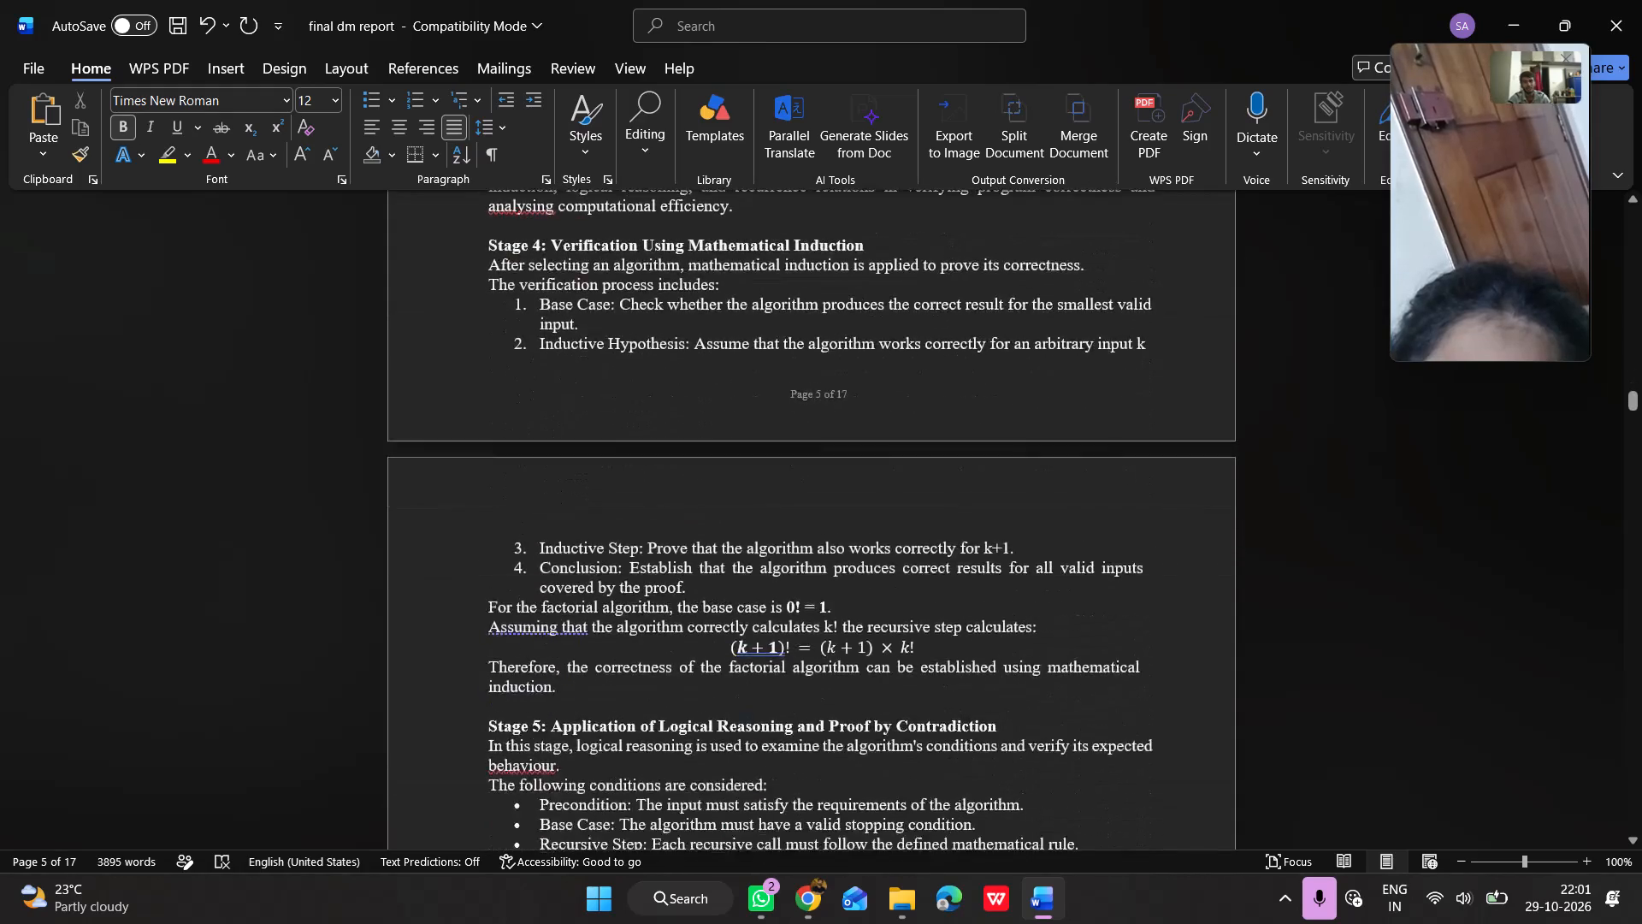
pyautogui.scroll(-15, 726, 490)
pyautogui.scroll(-14, 724, 490)
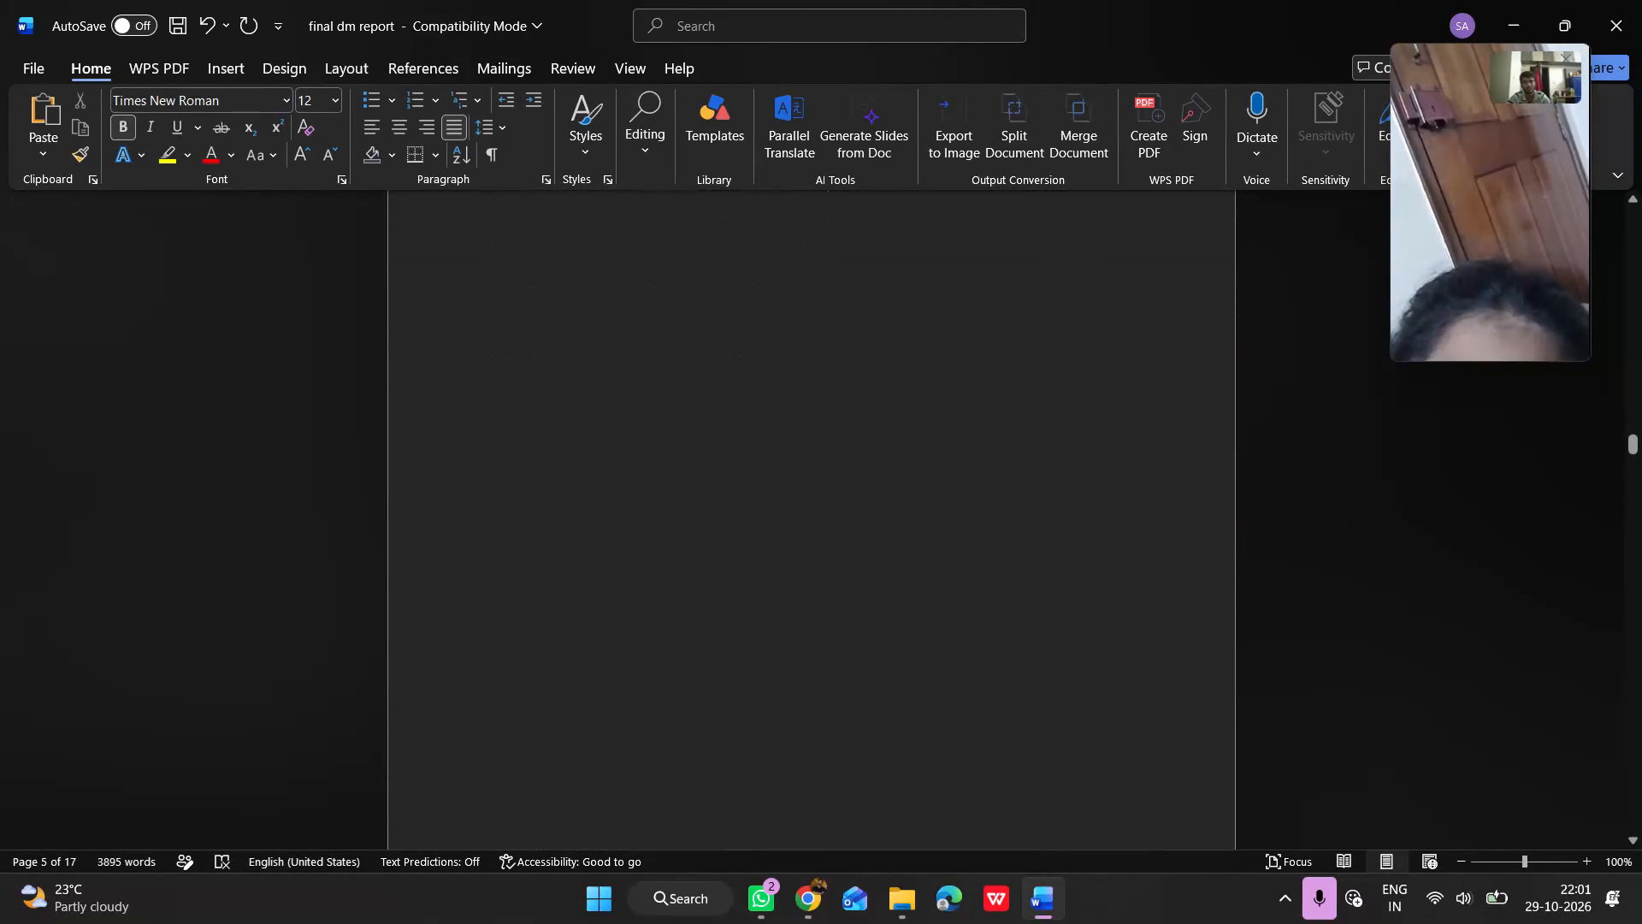
pyautogui.scroll(-15, 715, 510)
pyautogui.scroll(-14, 715, 510)
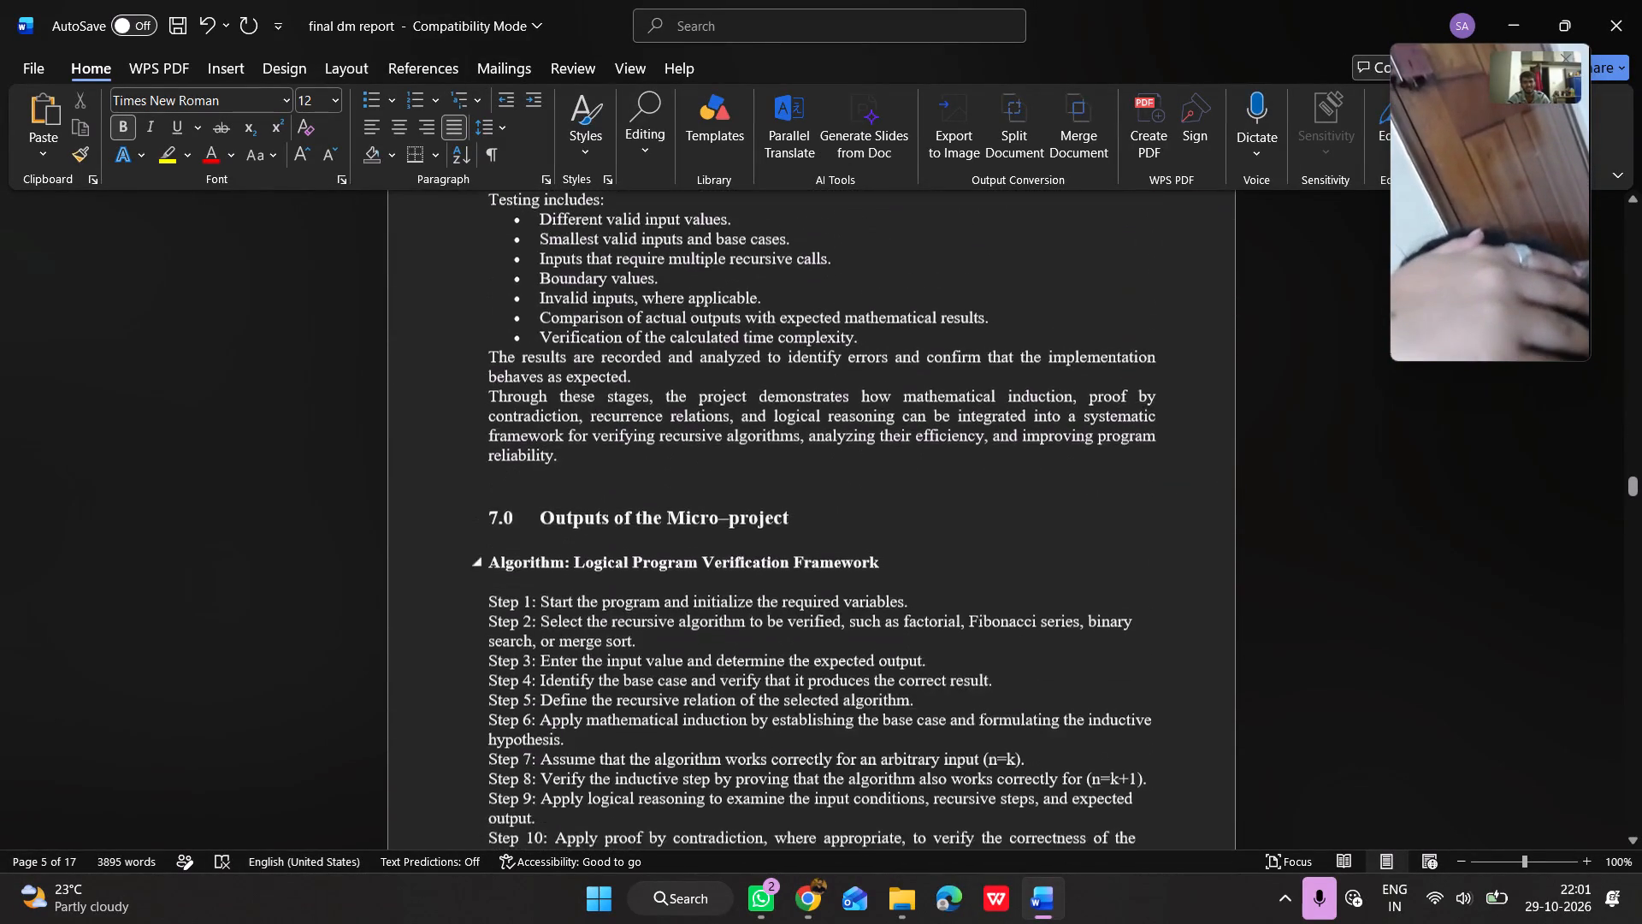
pyautogui.scroll(-13, 717, 512)
pyautogui.scroll(-11, 717, 512)
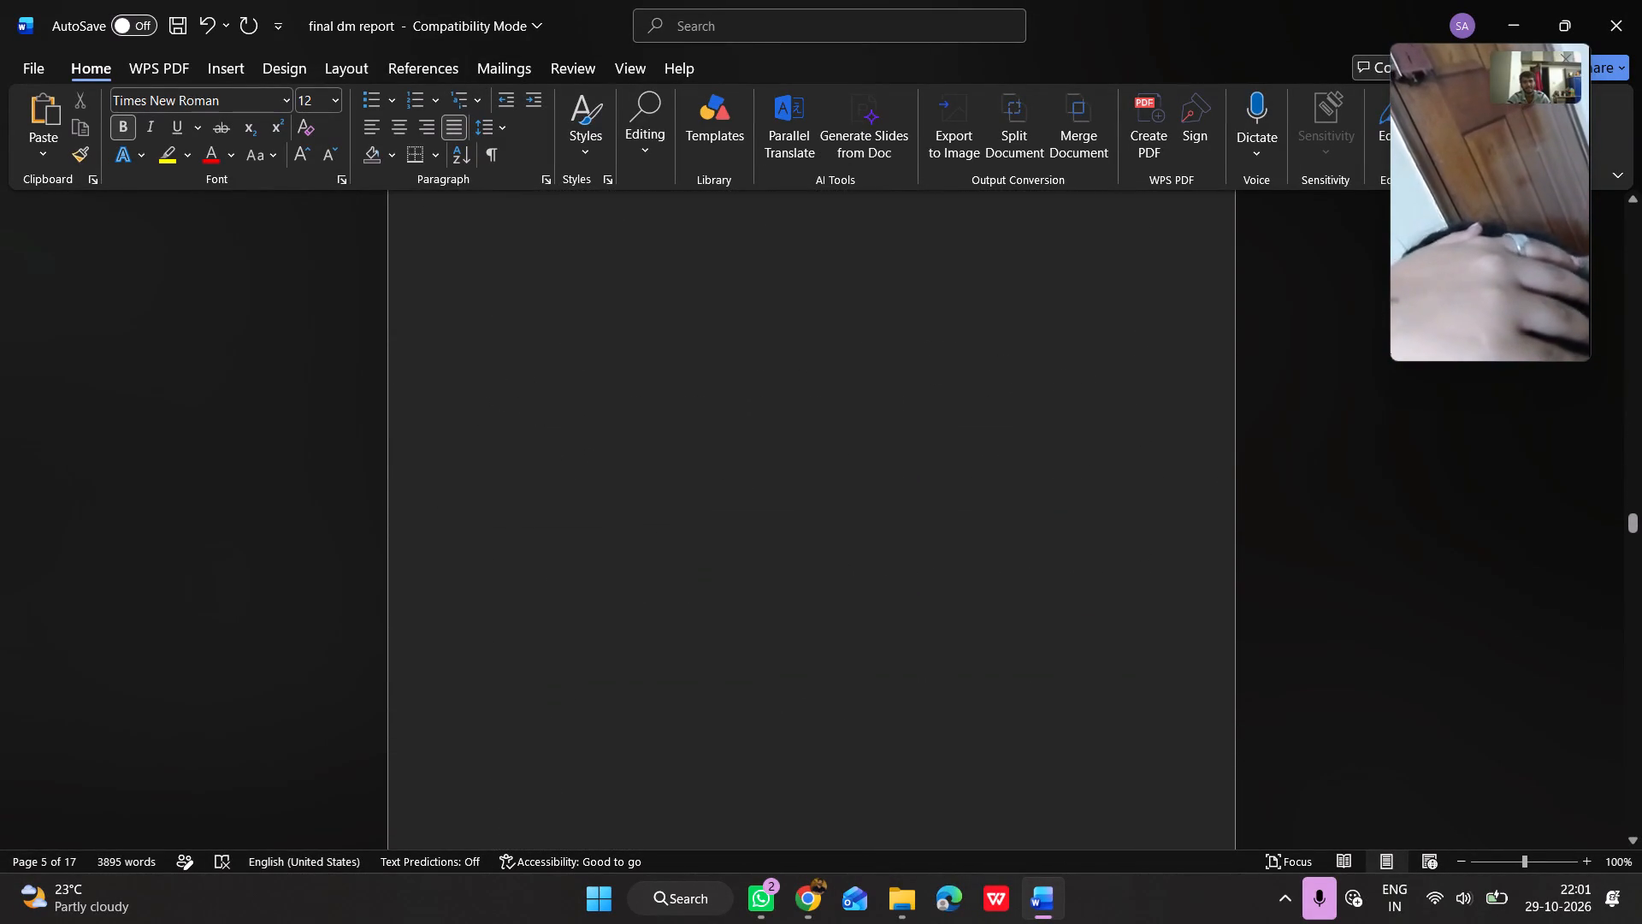
pyautogui.scroll(1, 718, 512)
pyautogui.scroll(20, 718, 513)
pyautogui.scroll(20, 718, 513)
pyautogui.scroll(7, 718, 513)
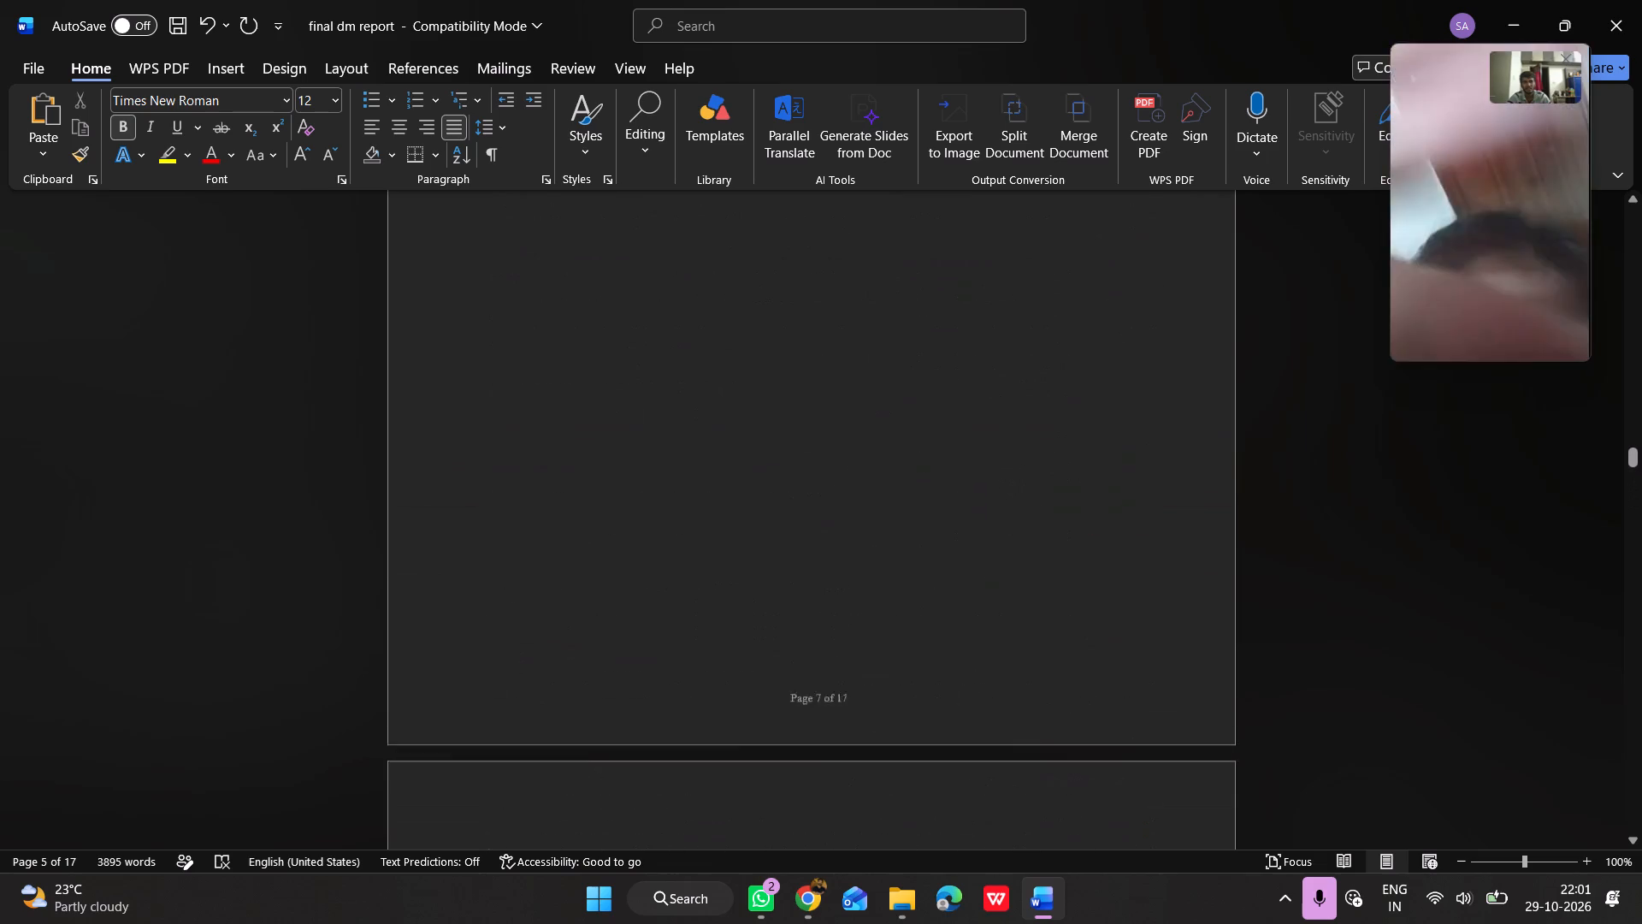
pyautogui.scroll(20, 759, 516)
pyautogui.scroll(20, 759, 516)
pyautogui.scroll(3, 759, 516)
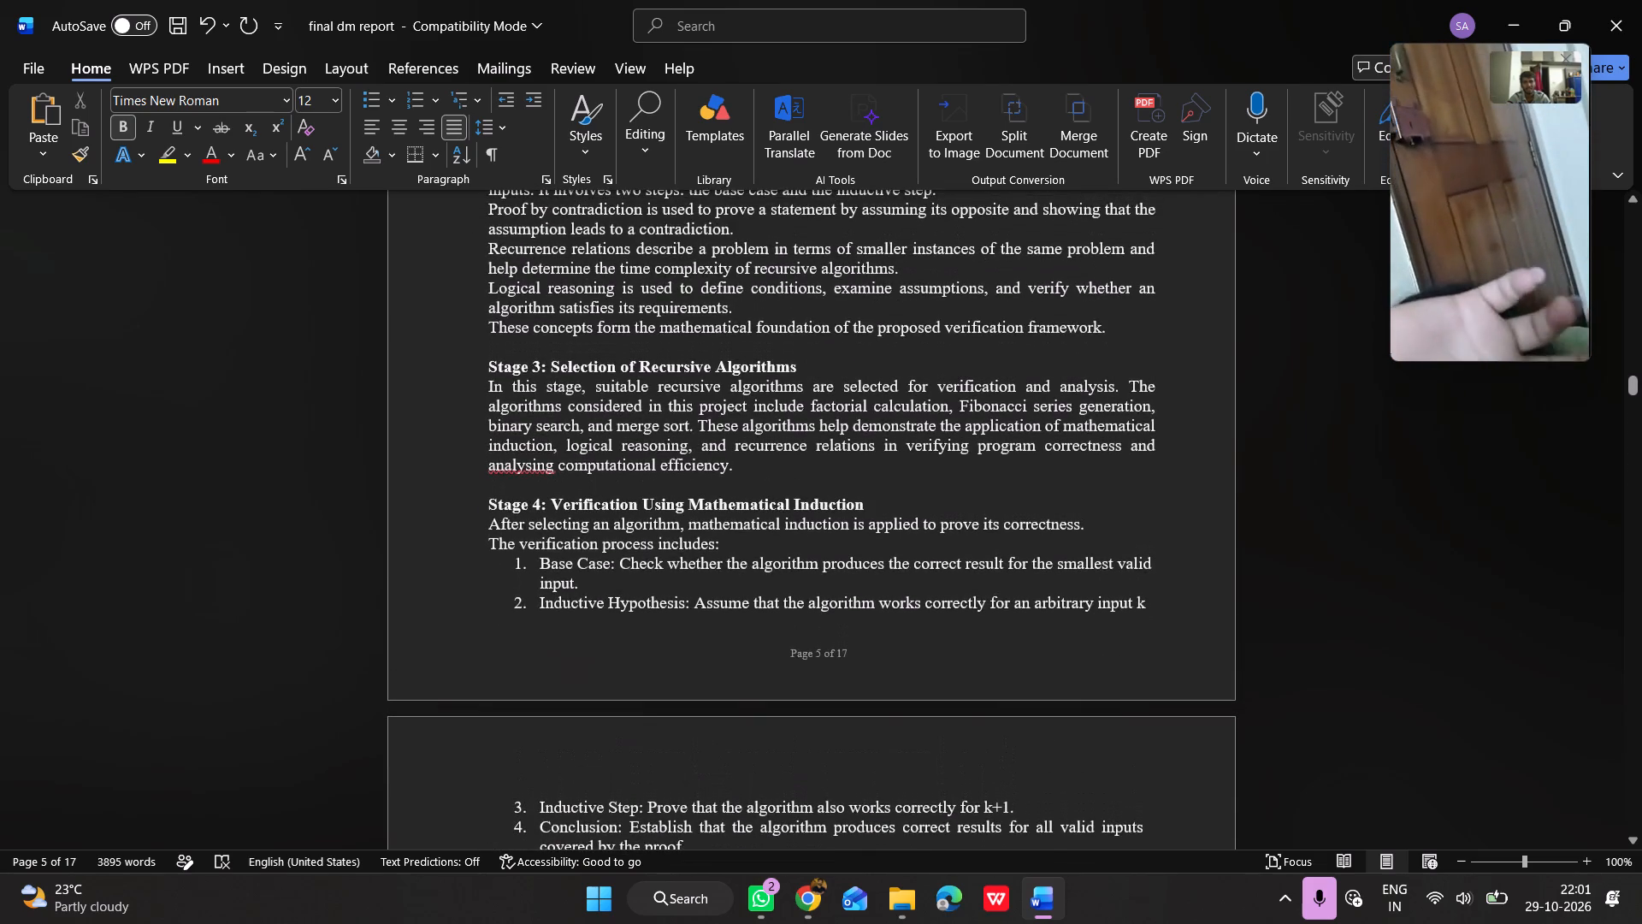
# Review the report layout backwards from Stages 3 and 4 to section 3.0, Course Outcomes Addressed.
pyautogui.scroll(20, 759, 522)
pyautogui.scroll(9, 759, 522)
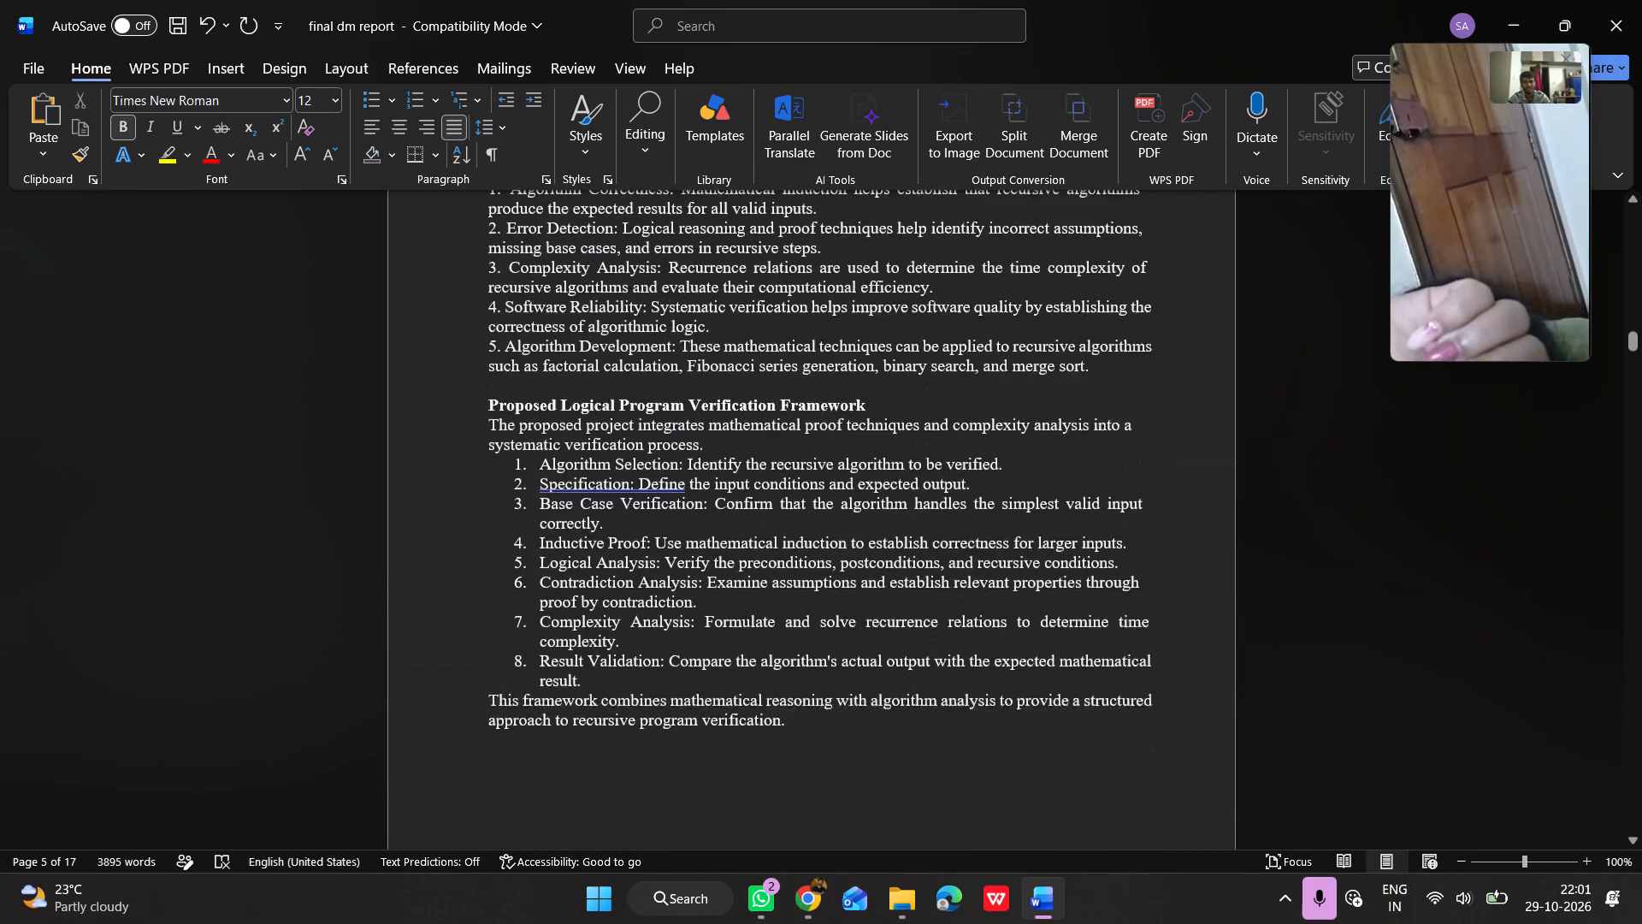
pyautogui.scroll(12, 759, 522)
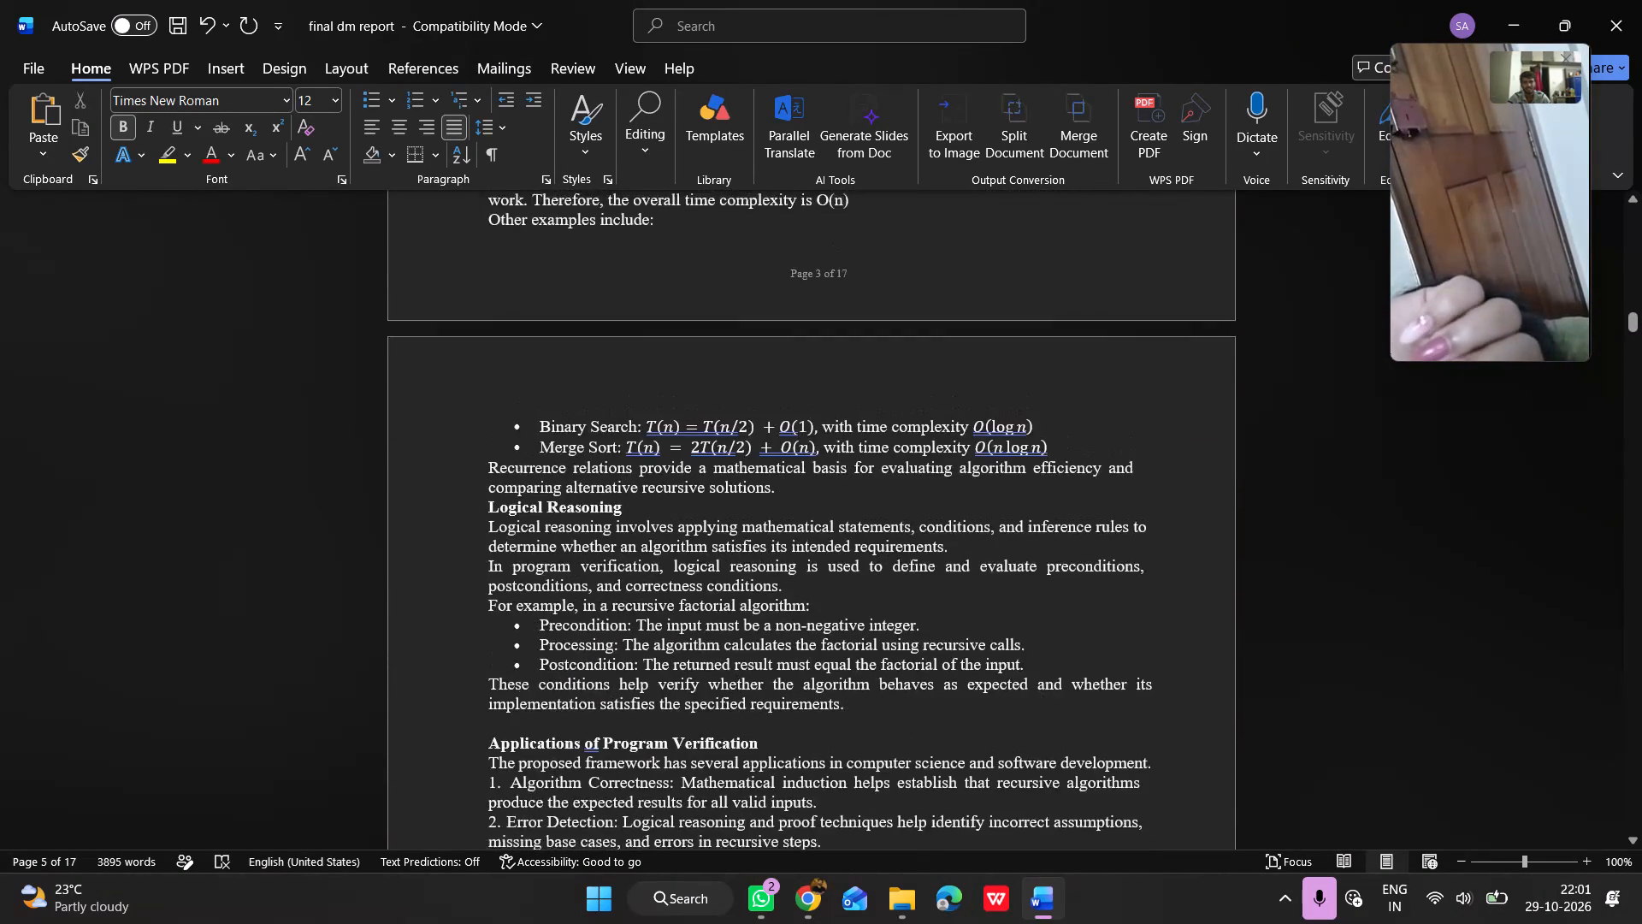
pyautogui.scroll(13, 759, 522)
pyautogui.scroll(19, 759, 522)
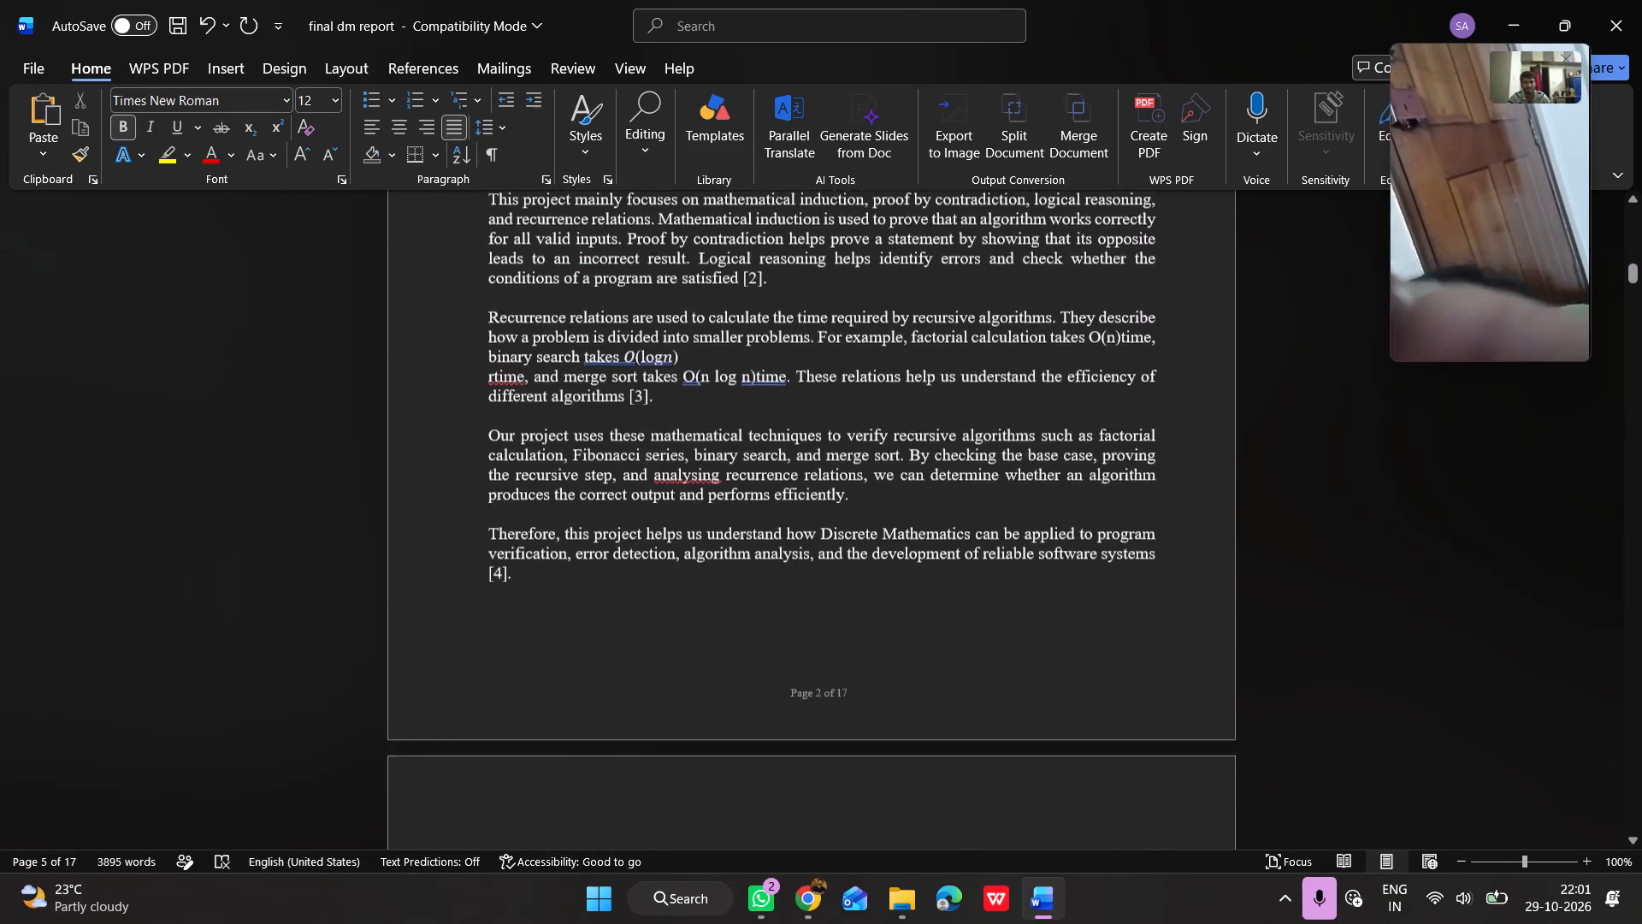
pyautogui.scroll(7, 759, 522)
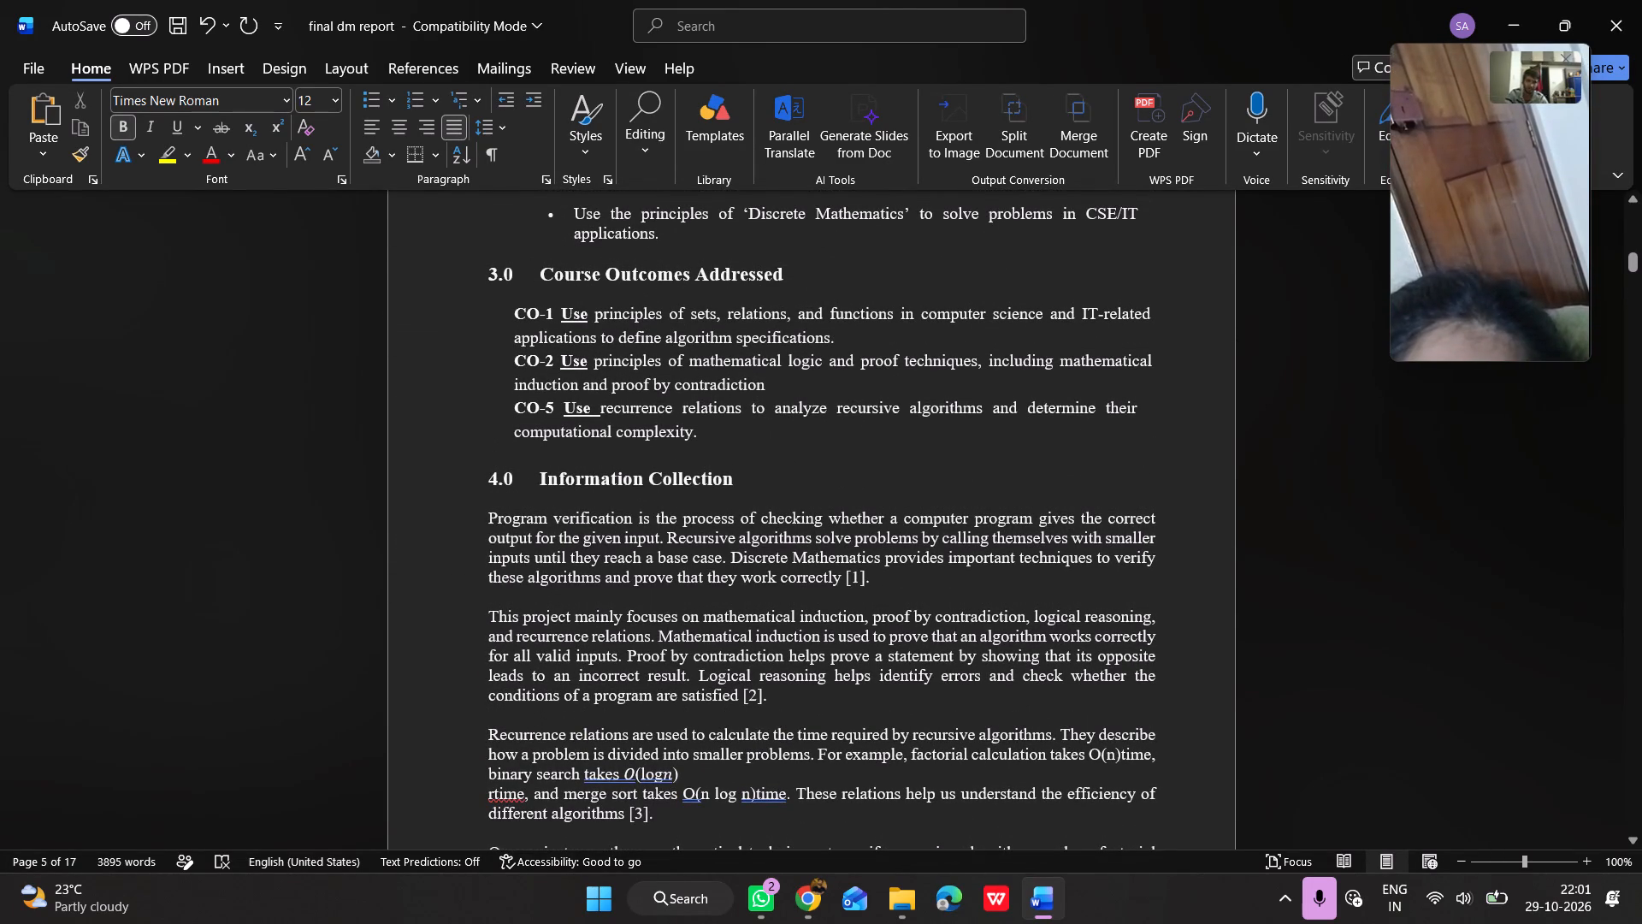
# Switch to WhatsApp to view the highlighted document open there.
pyautogui.click(755, 896)
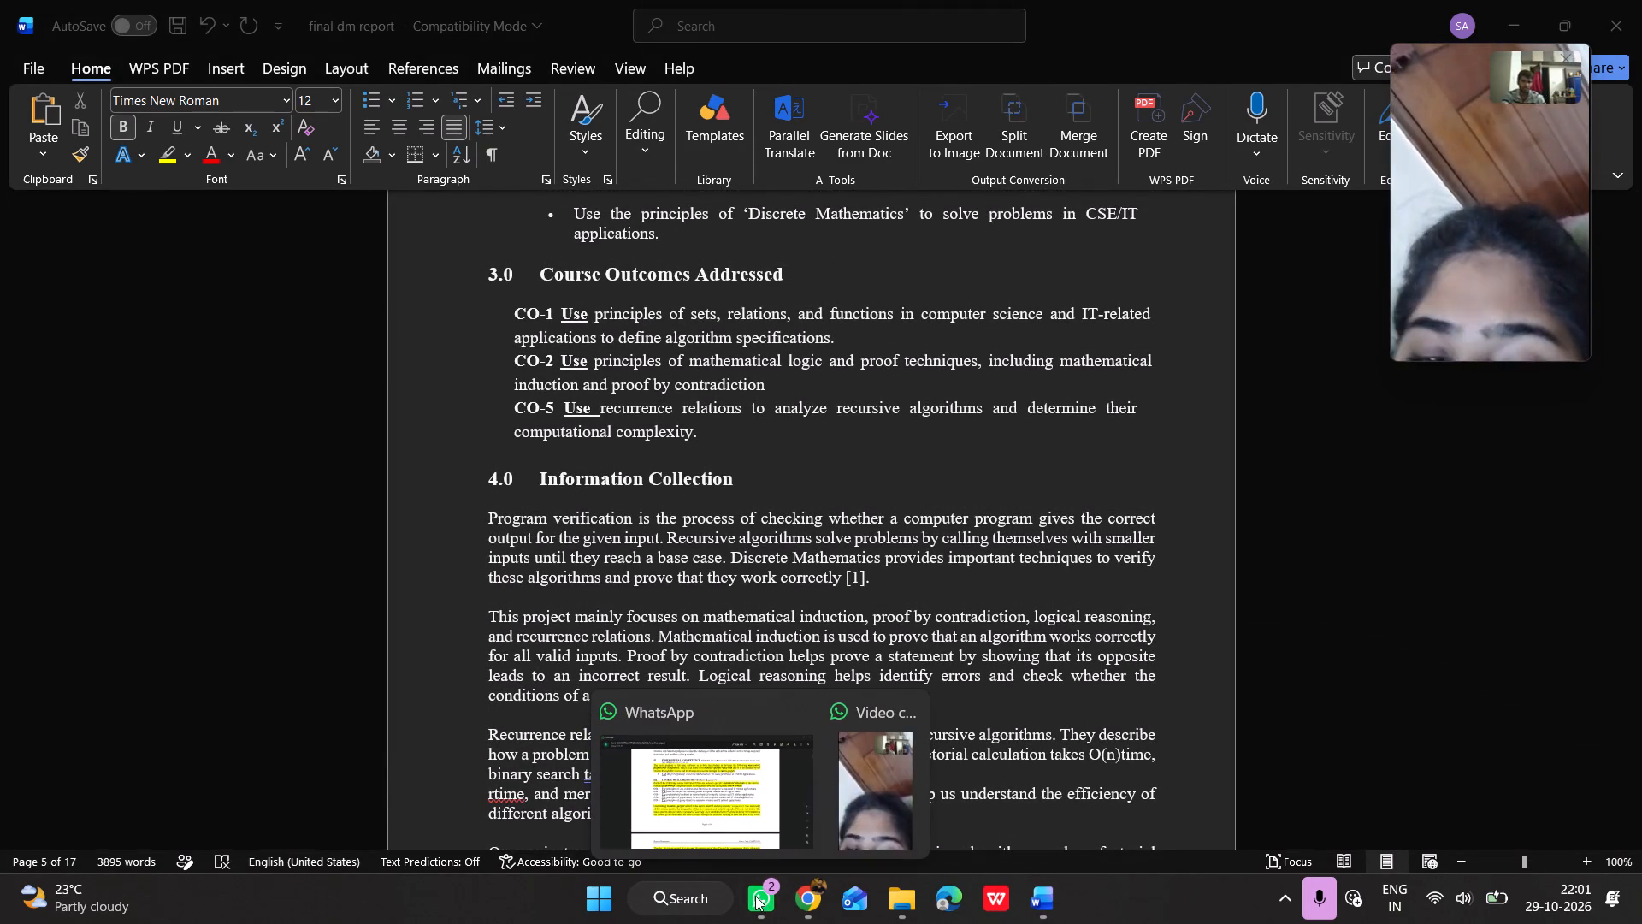
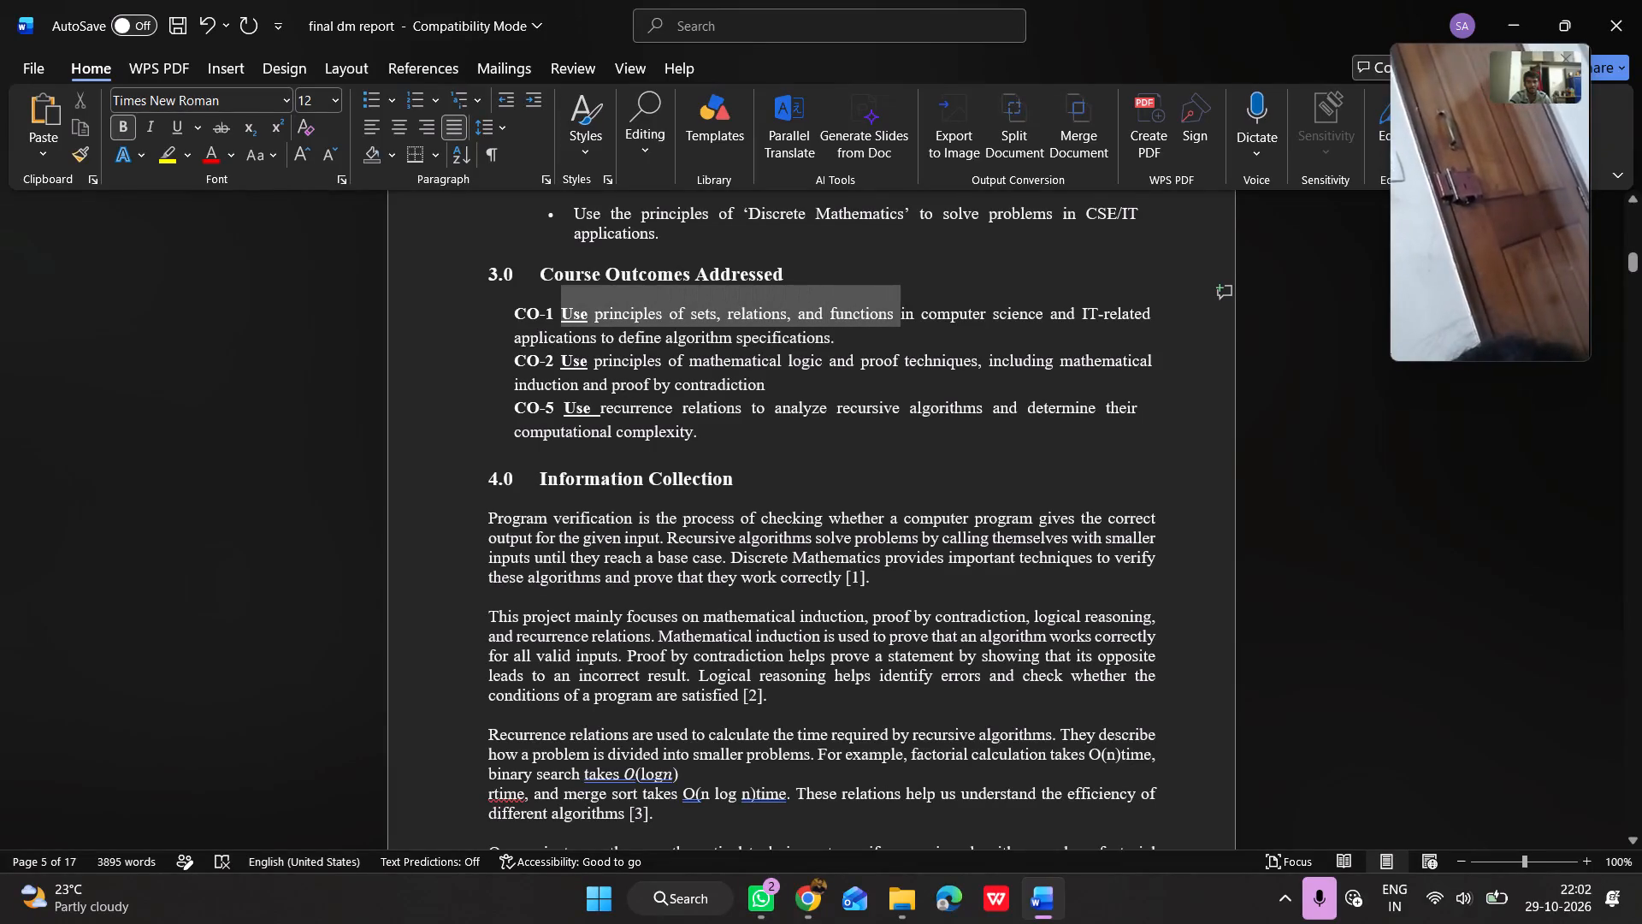
# Replace the CO-1 outcome text with the copied "Use principles of sets, relations, and functions in computer science and IT related applications".
pyautogui.hotkey('ctrl', 'v')
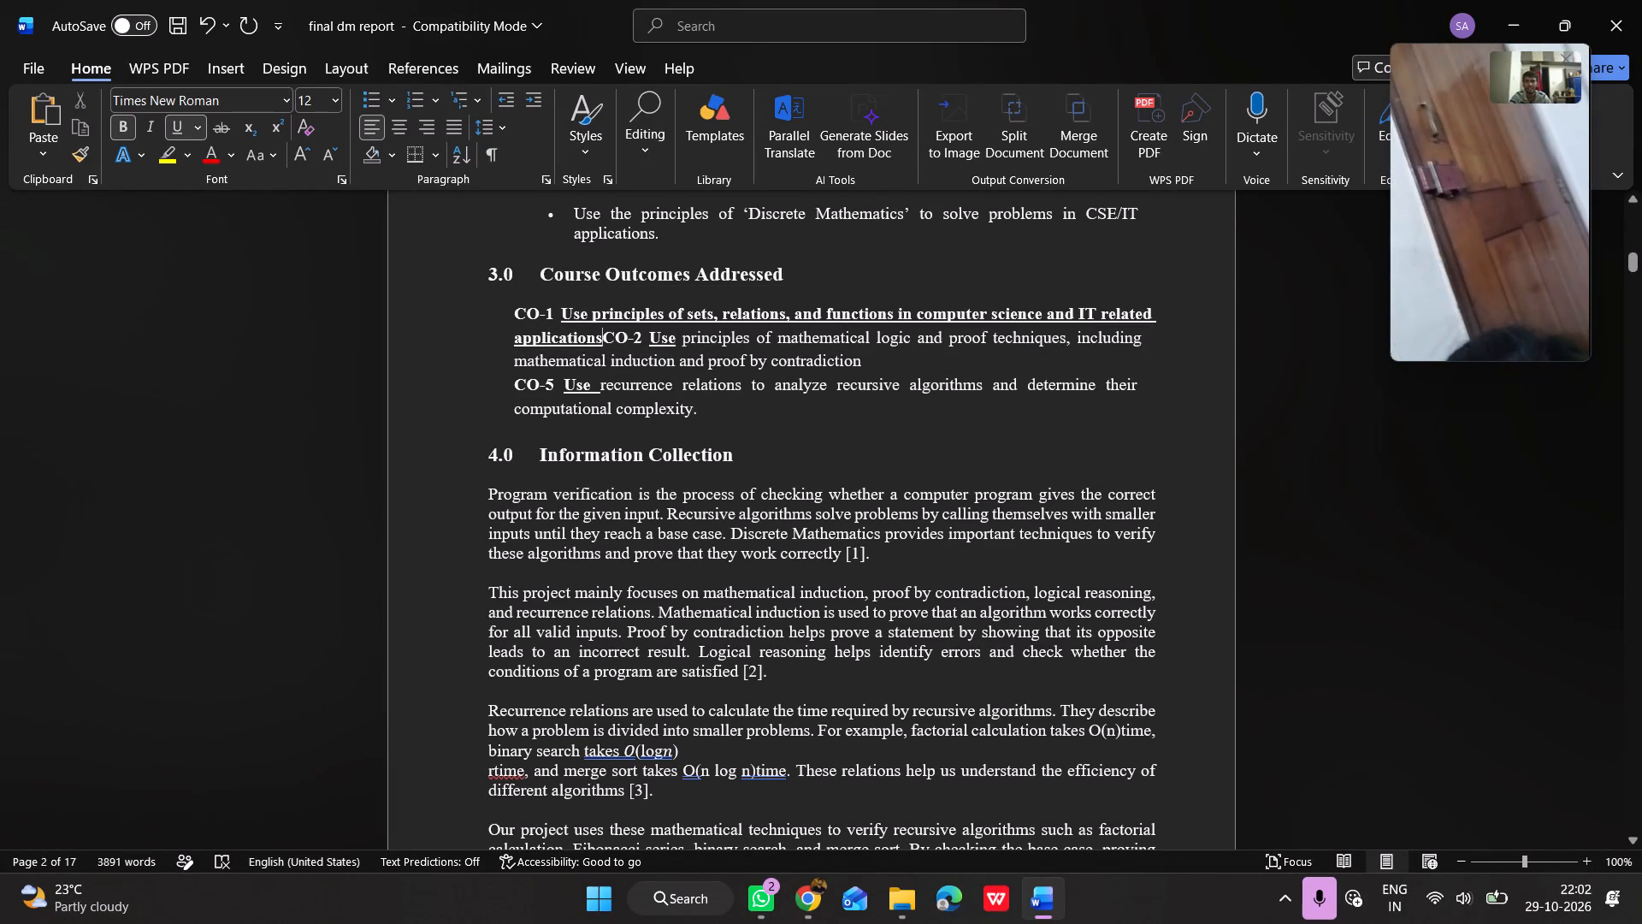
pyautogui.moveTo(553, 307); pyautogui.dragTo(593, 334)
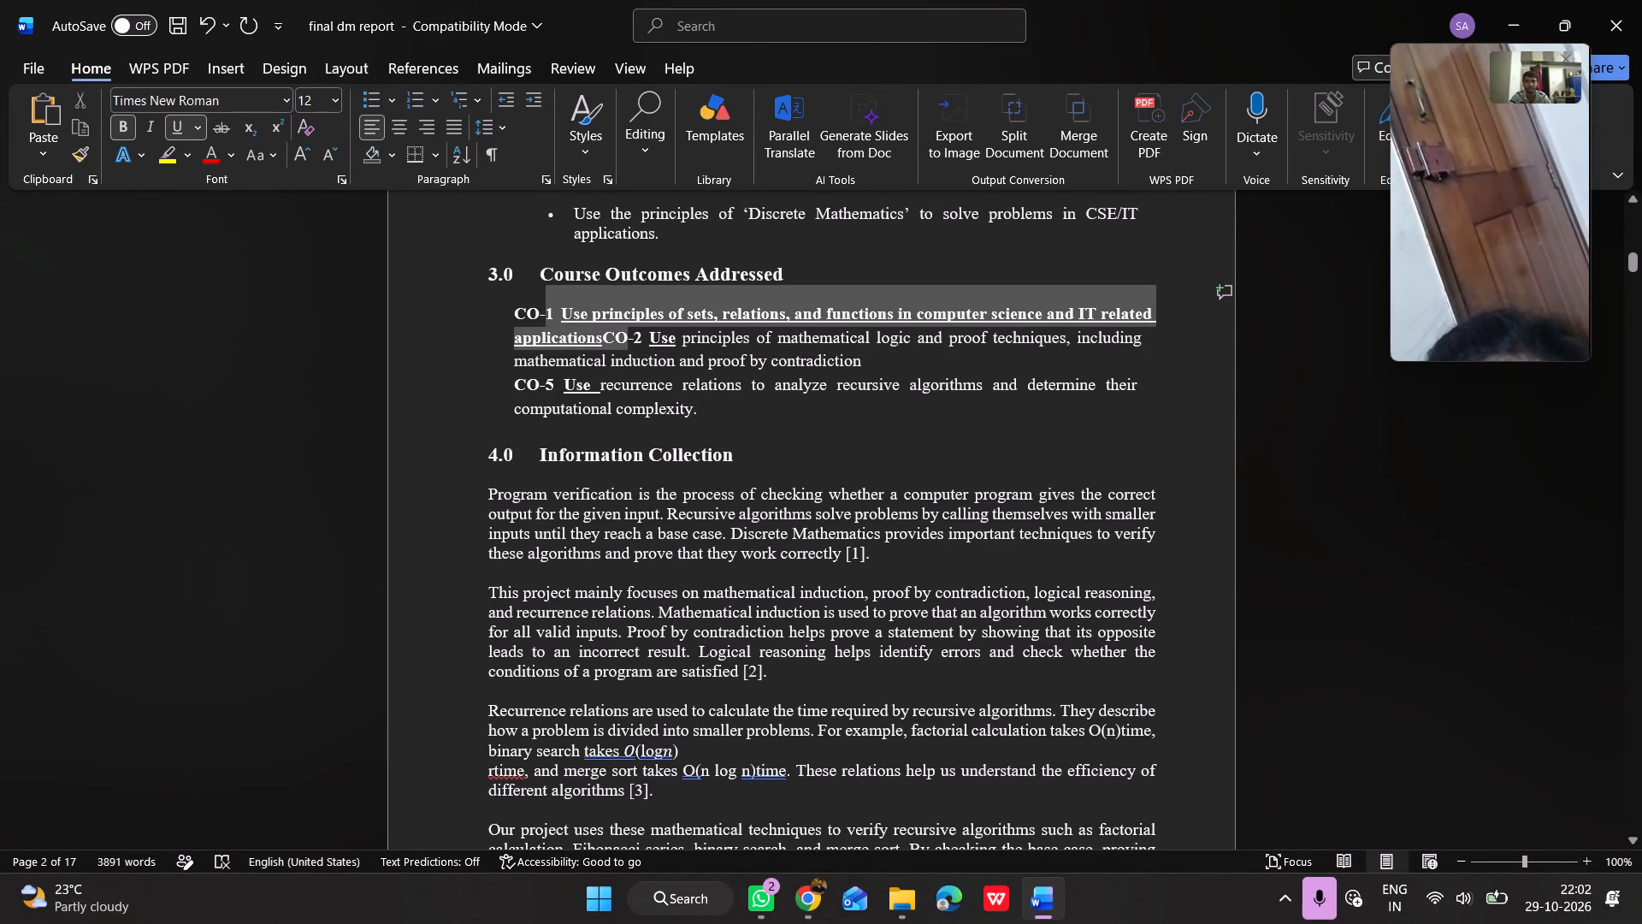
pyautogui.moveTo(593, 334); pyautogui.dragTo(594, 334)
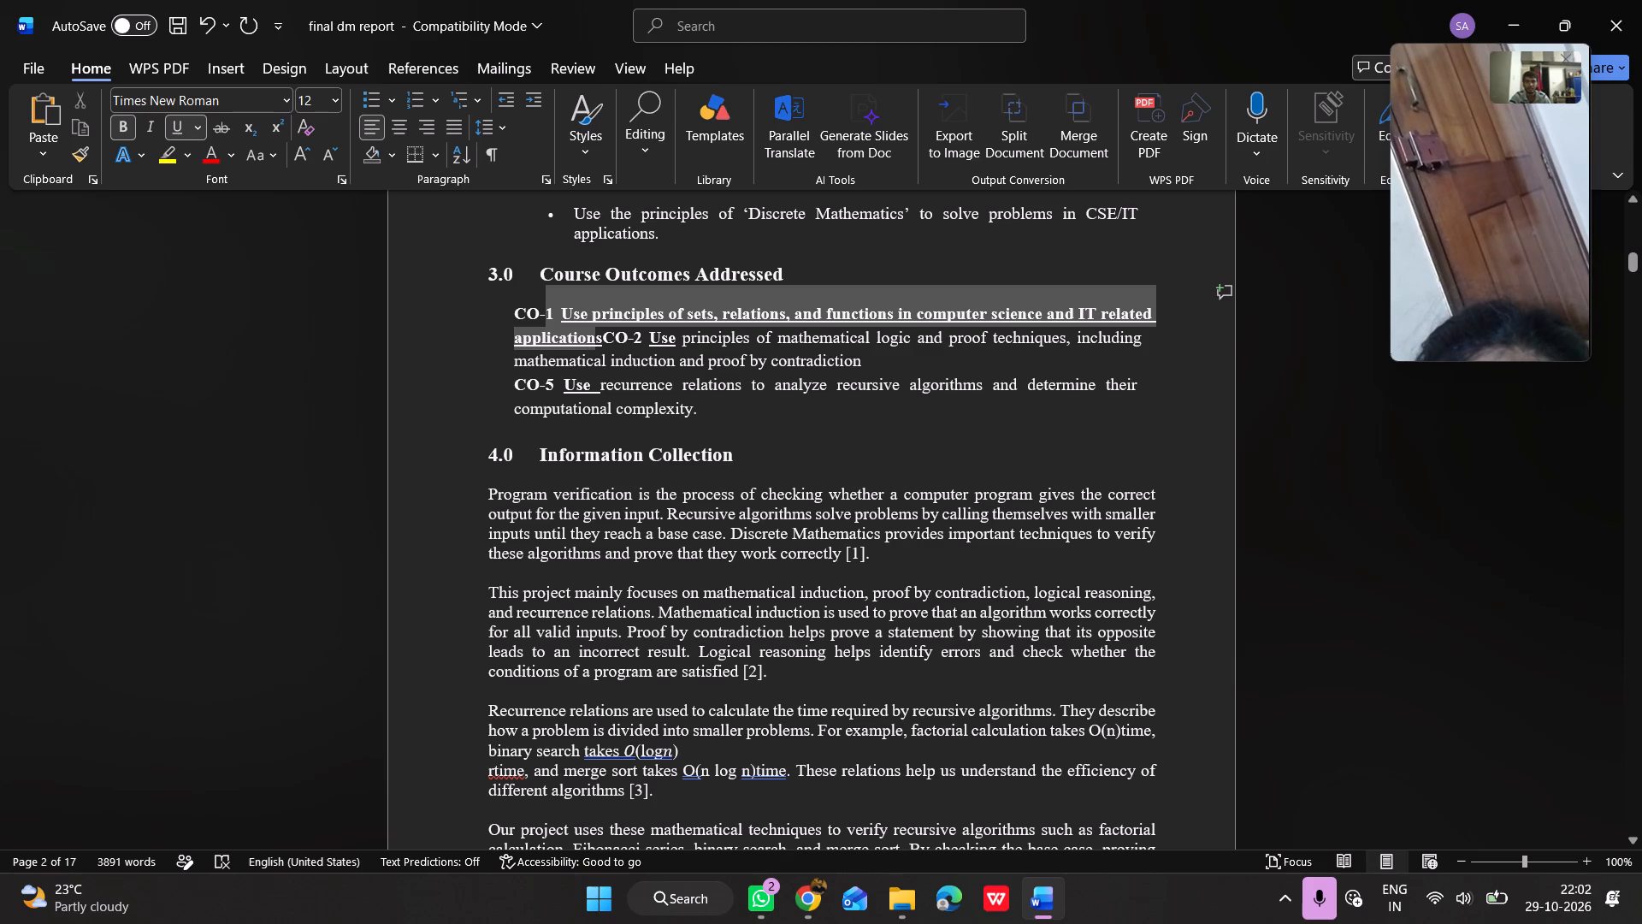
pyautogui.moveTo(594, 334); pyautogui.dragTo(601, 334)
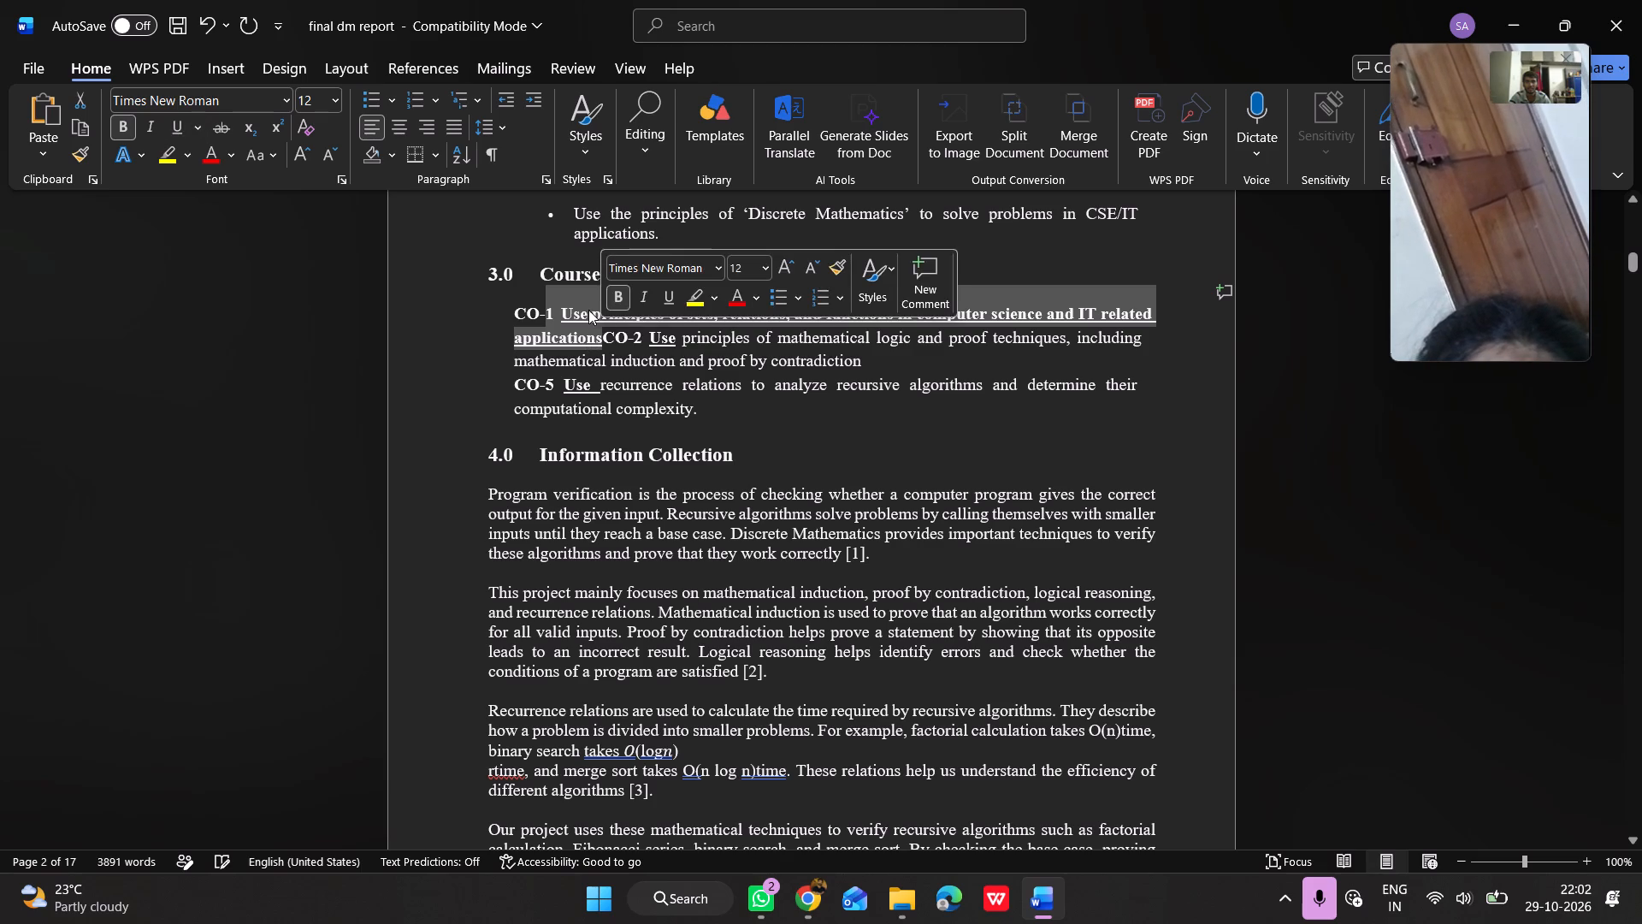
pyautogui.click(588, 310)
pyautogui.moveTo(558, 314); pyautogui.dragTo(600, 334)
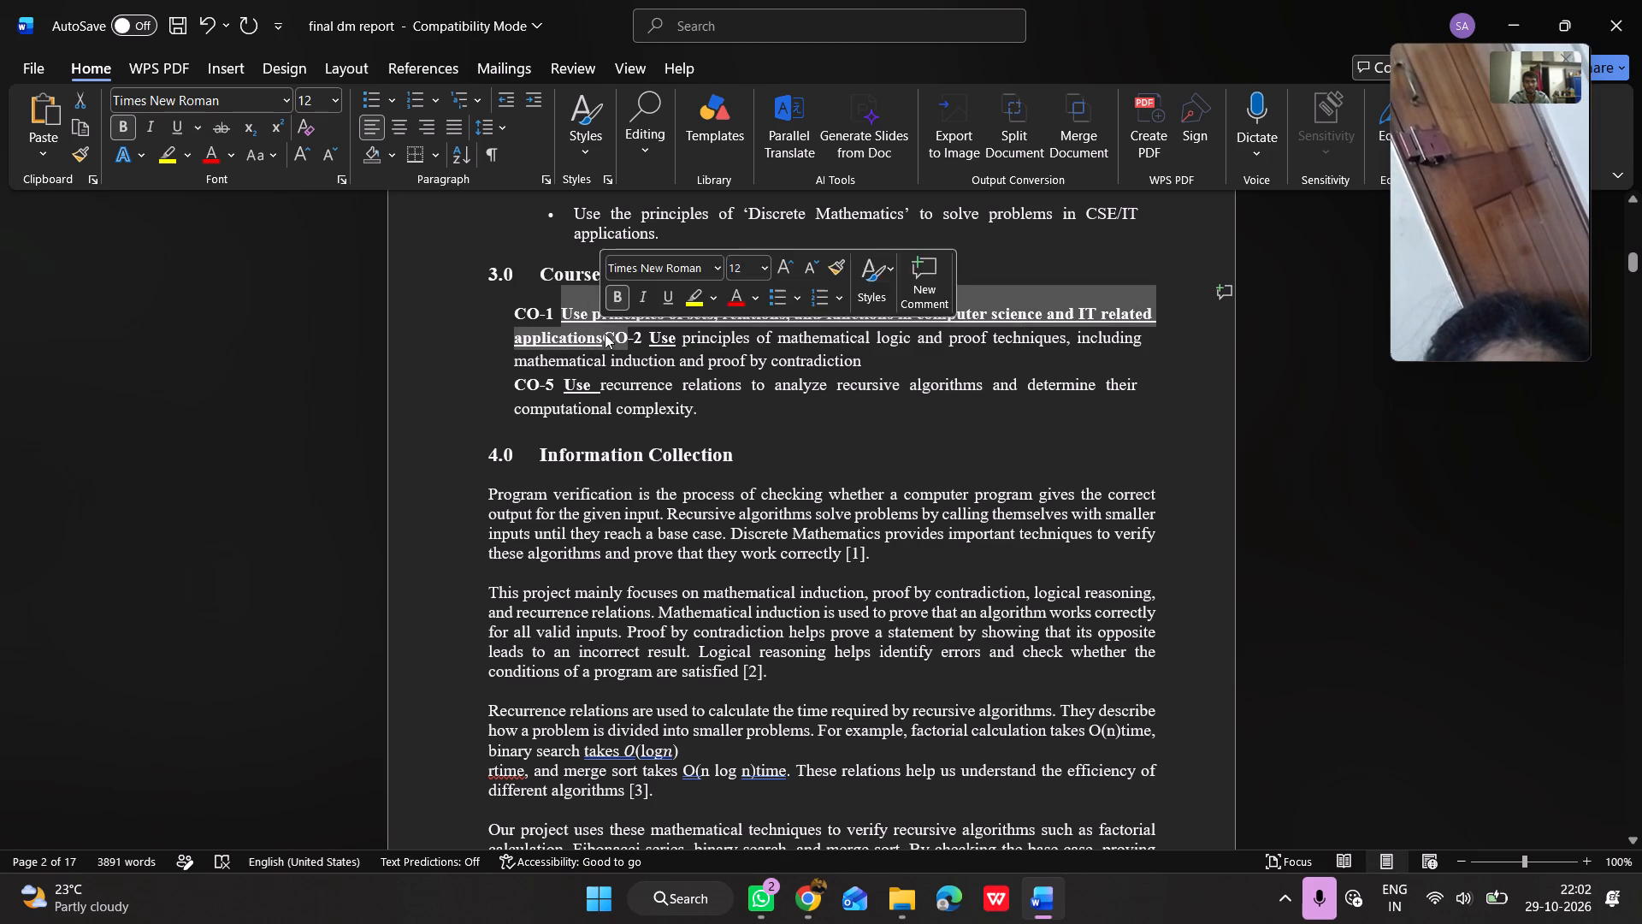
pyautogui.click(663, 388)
# Italicise the word "Use" at the start of the CO-1 outcome under Course Outcomes Addressed.
pyautogui.moveTo(585, 315); pyautogui.dragTo(588, 315)
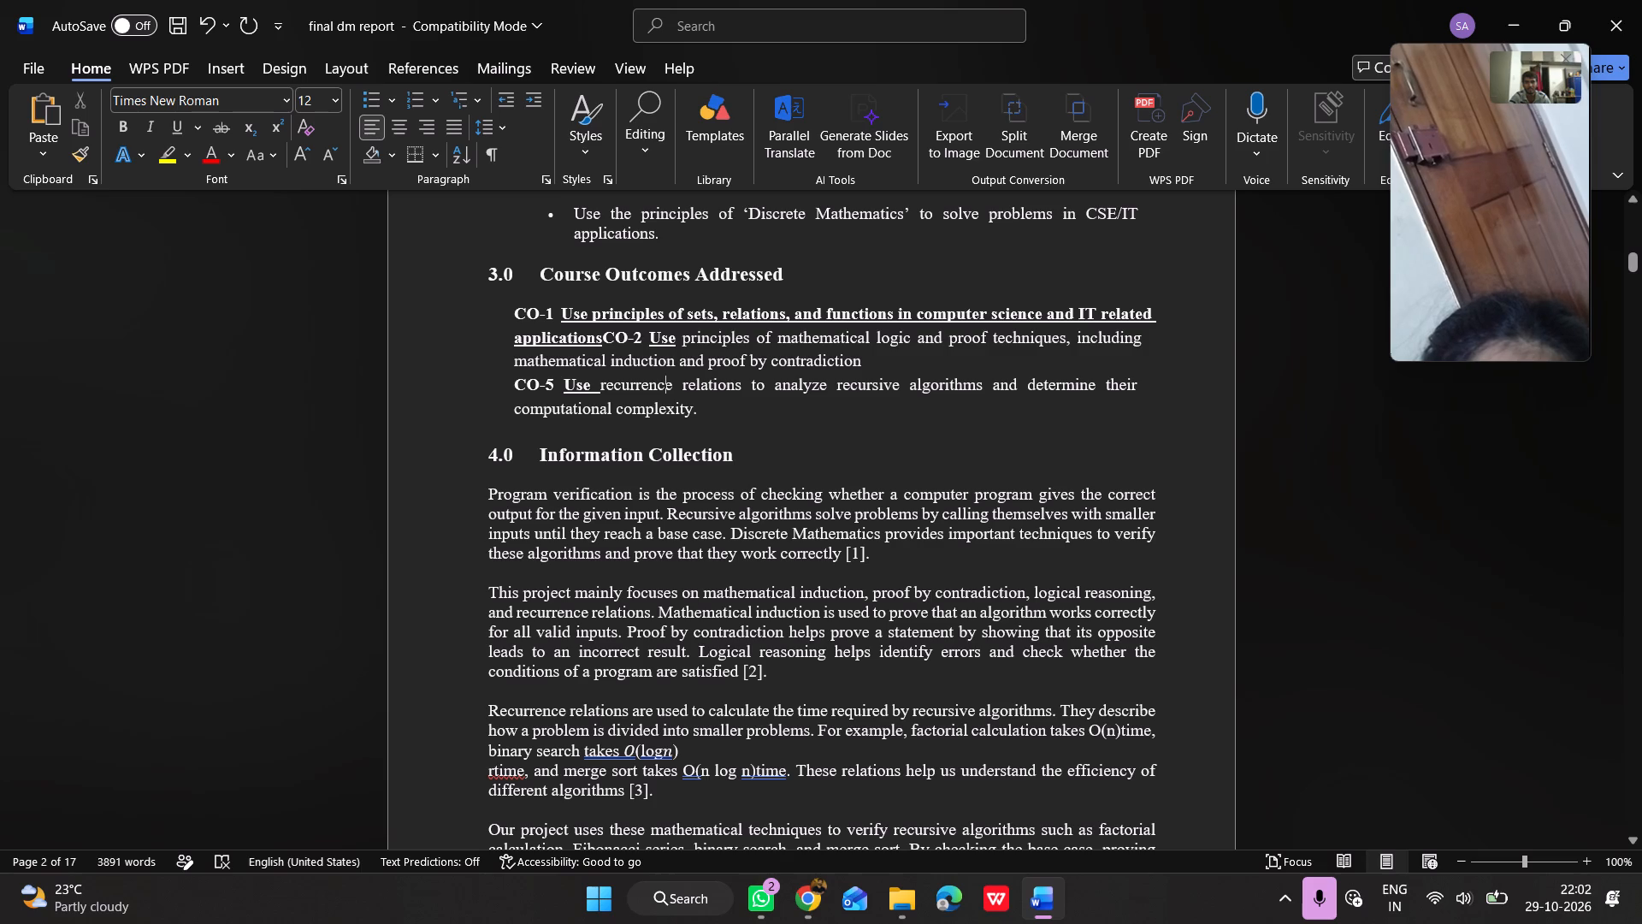
pyautogui.moveTo(588, 315); pyautogui.dragTo(563, 313)
pyautogui.click(605, 284)
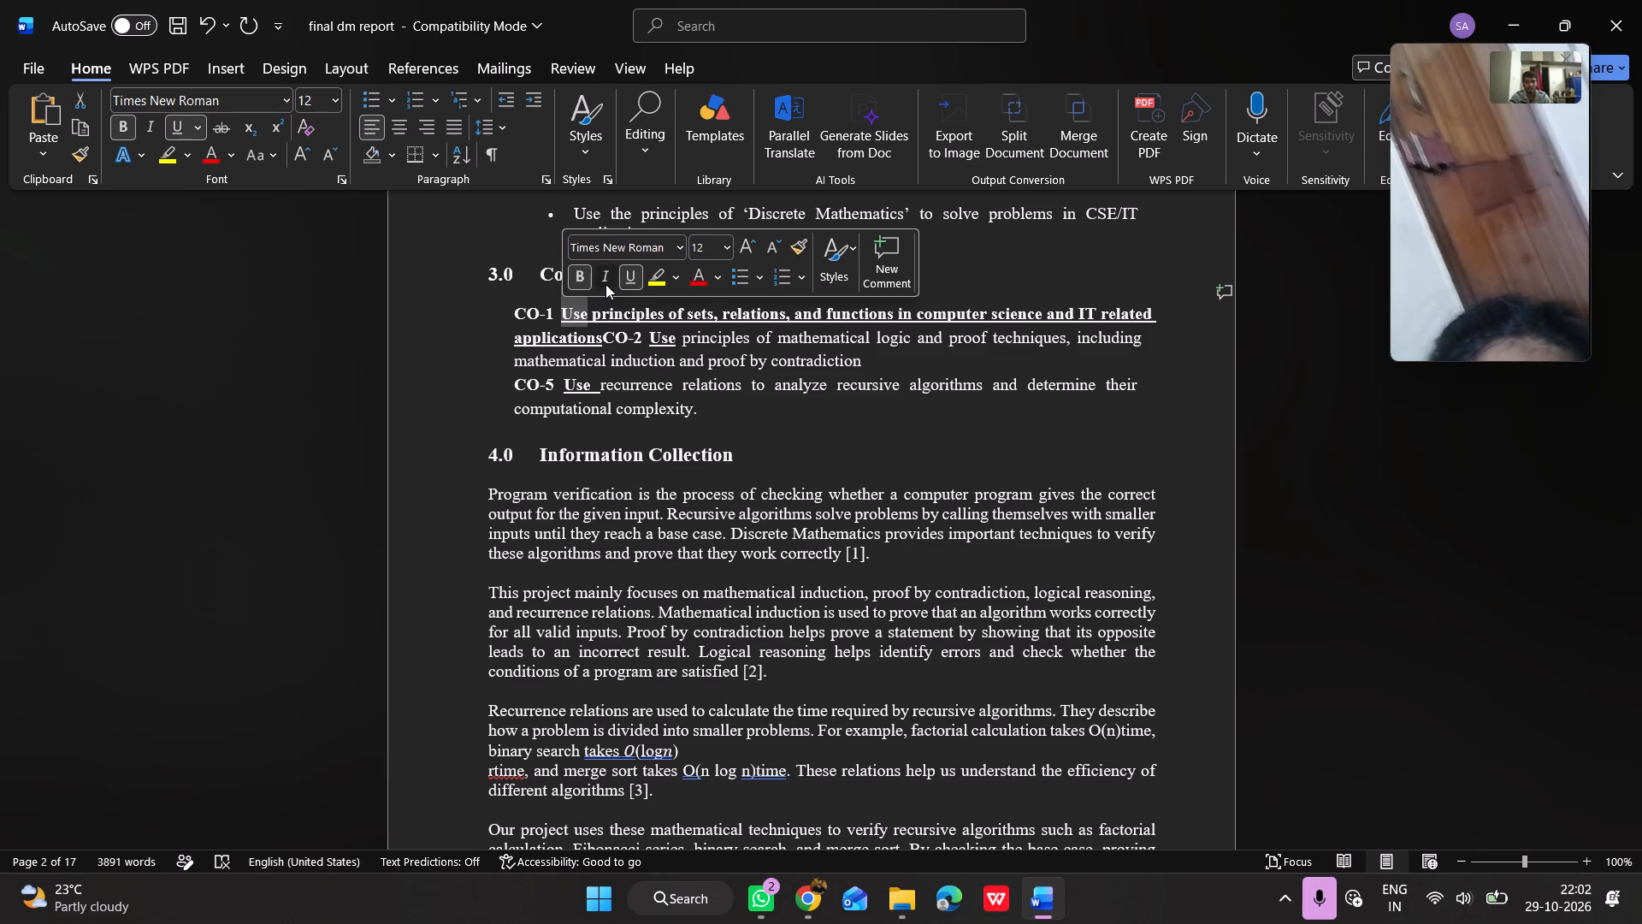
pyautogui.click(647, 376)
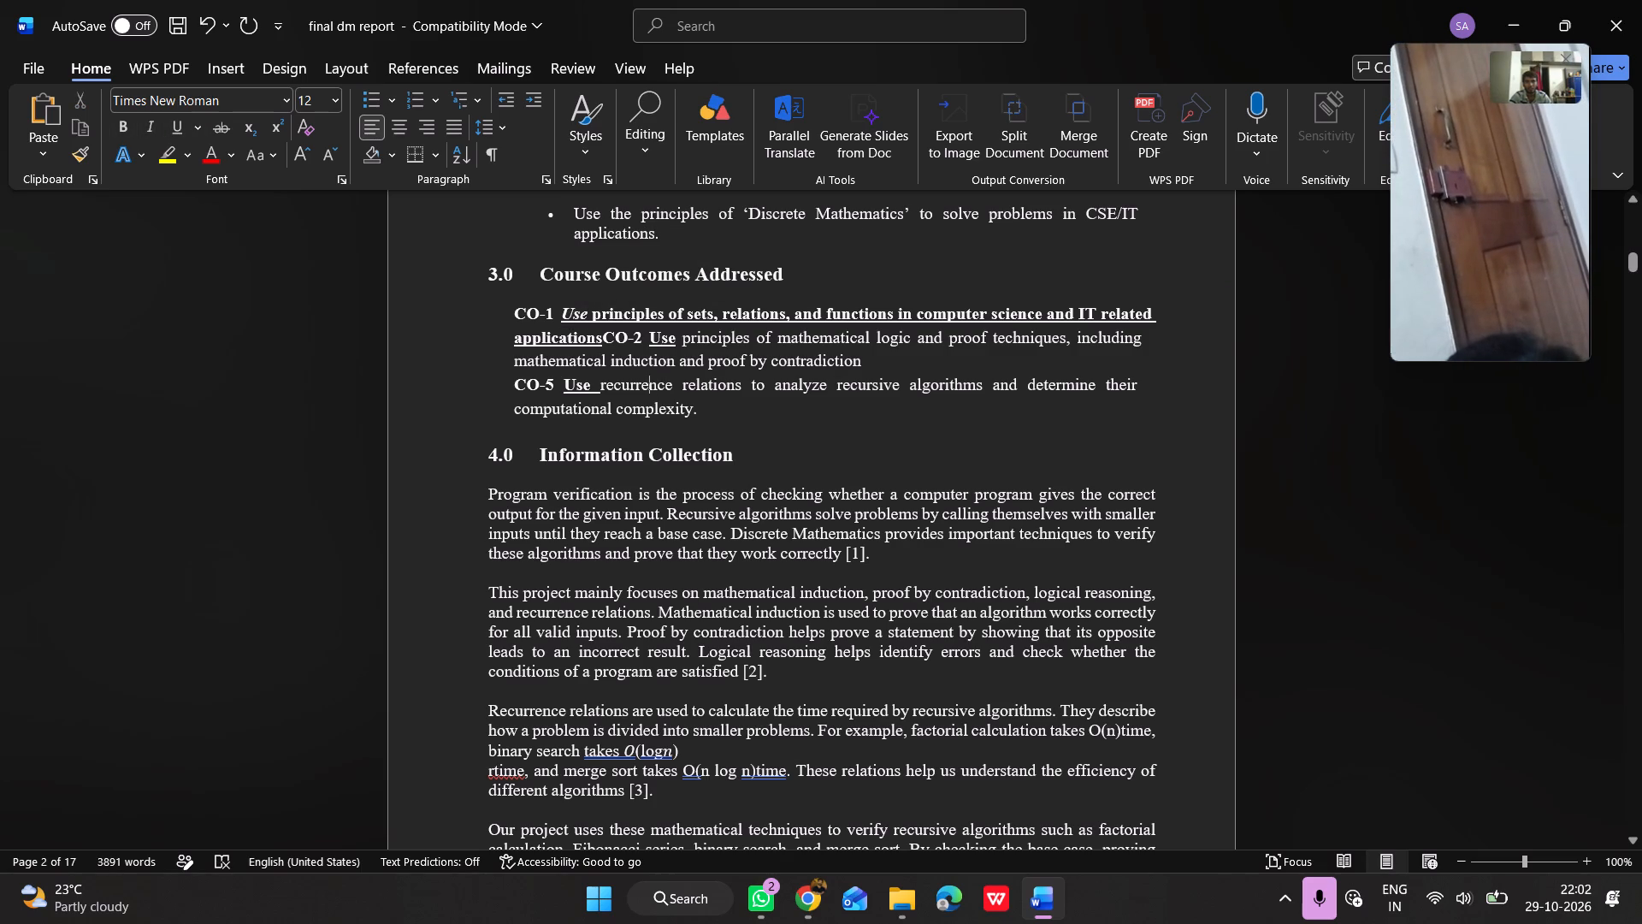
# Split the CO-2 outcome from the end of CO-1 so that it starts on its own new paragraph.
pyautogui.click(647, 341)
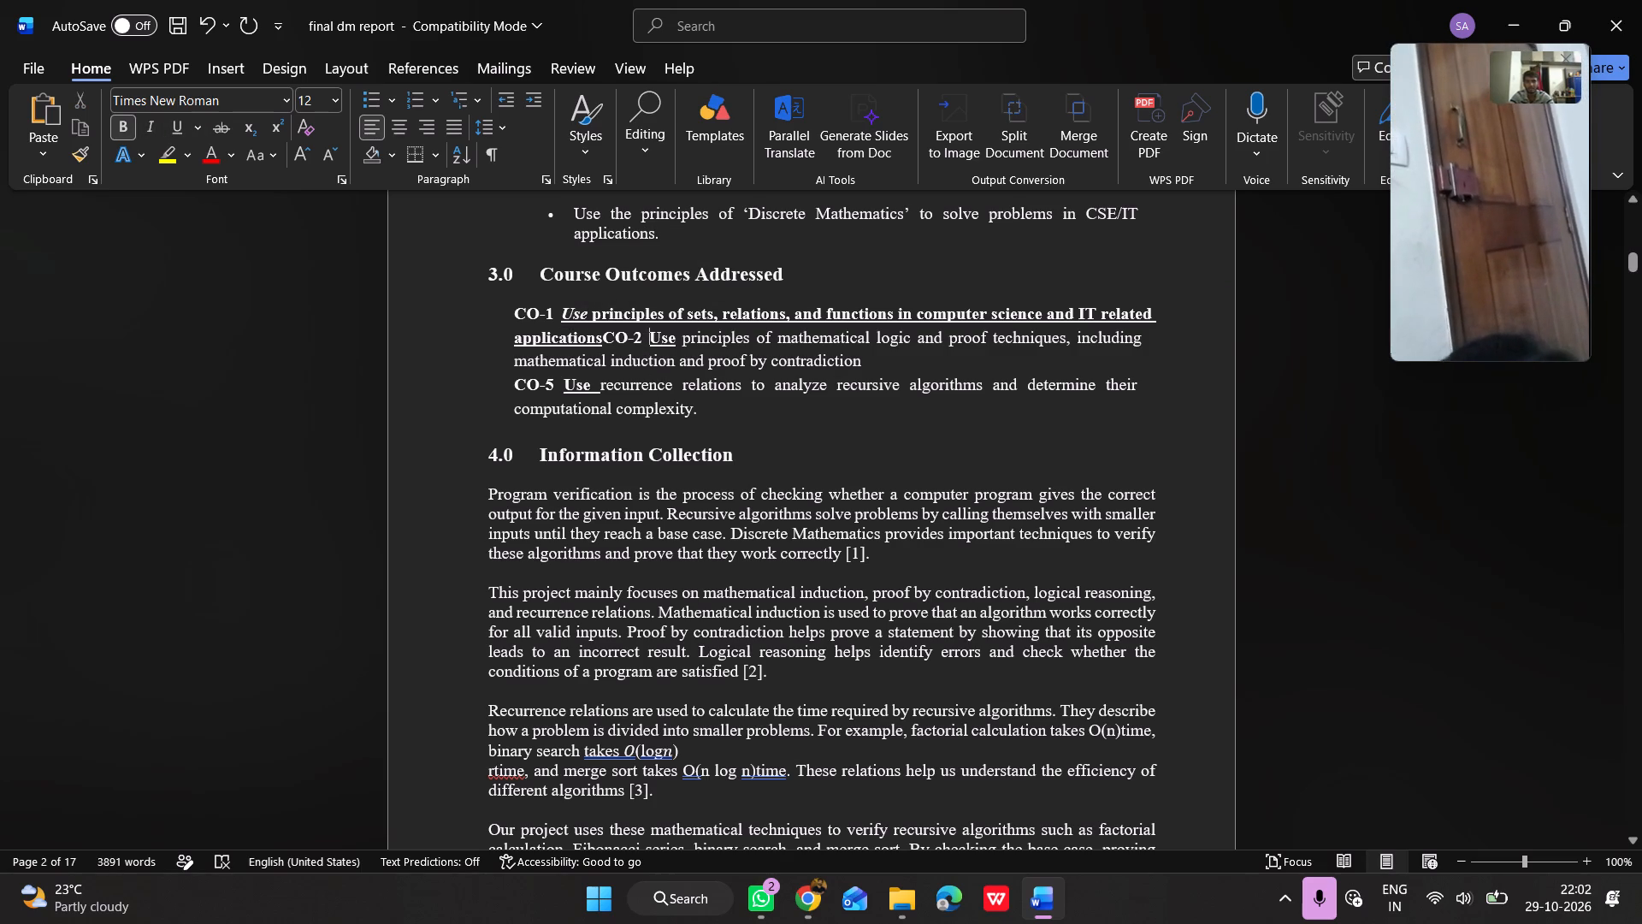
pyautogui.press('Left')
pyautogui.press('Left')
pyautogui.press('Left')
pyautogui.press('Left')
pyautogui.press('Left')
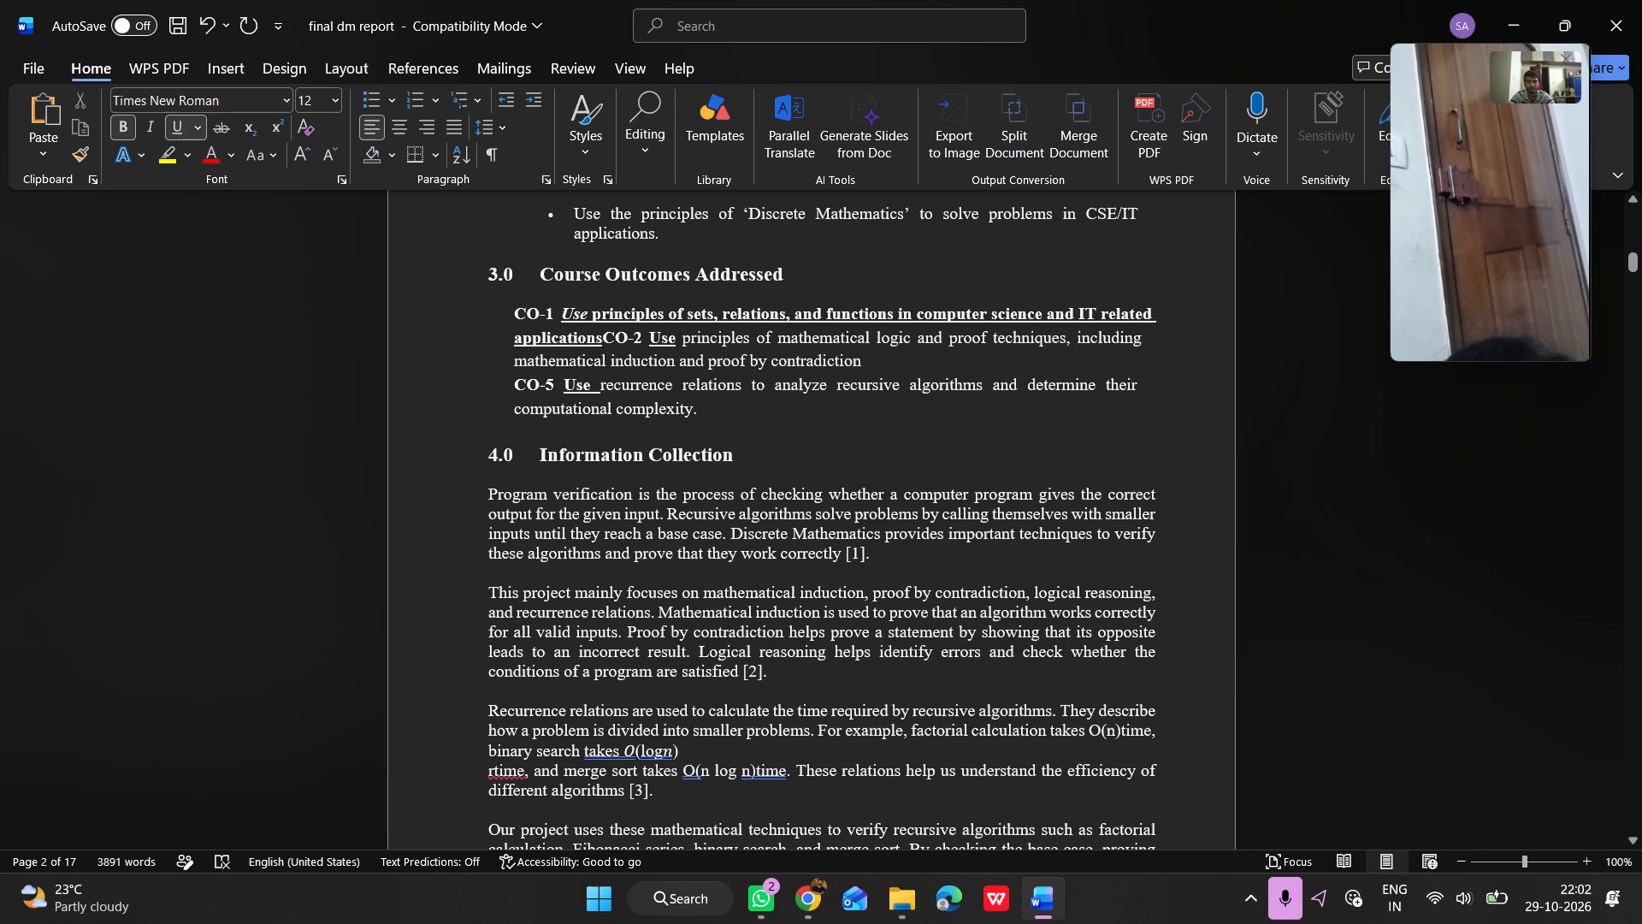
pyautogui.press('Return')
pyautogui.press('Right')
pyautogui.press('Right')
pyautogui.press('Right')
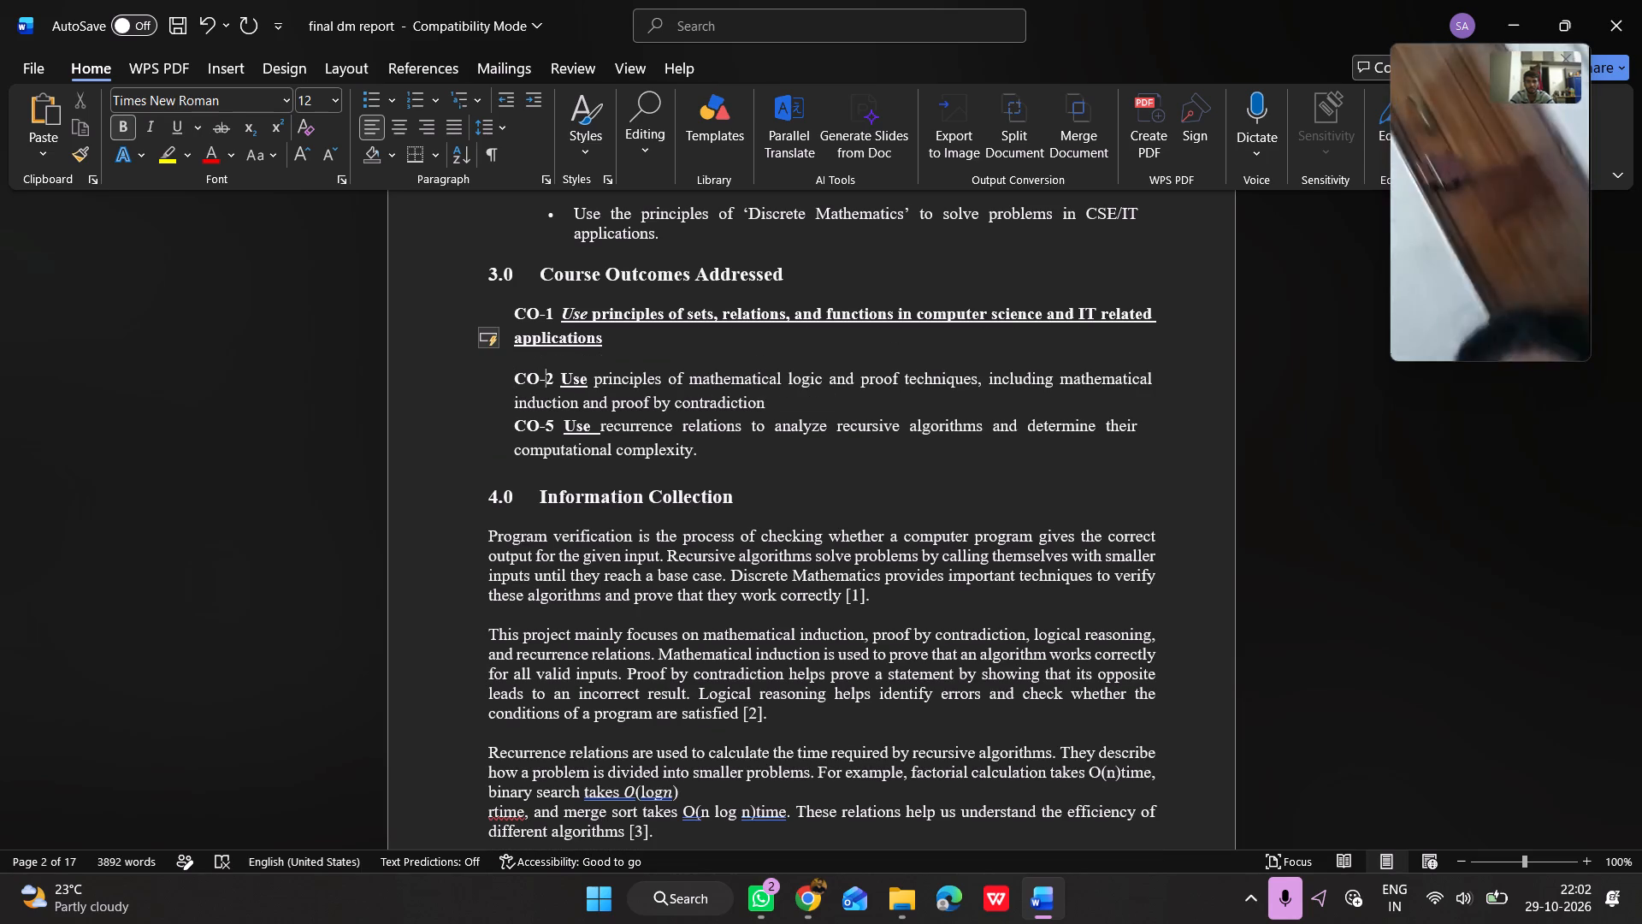
pyautogui.press('Right')
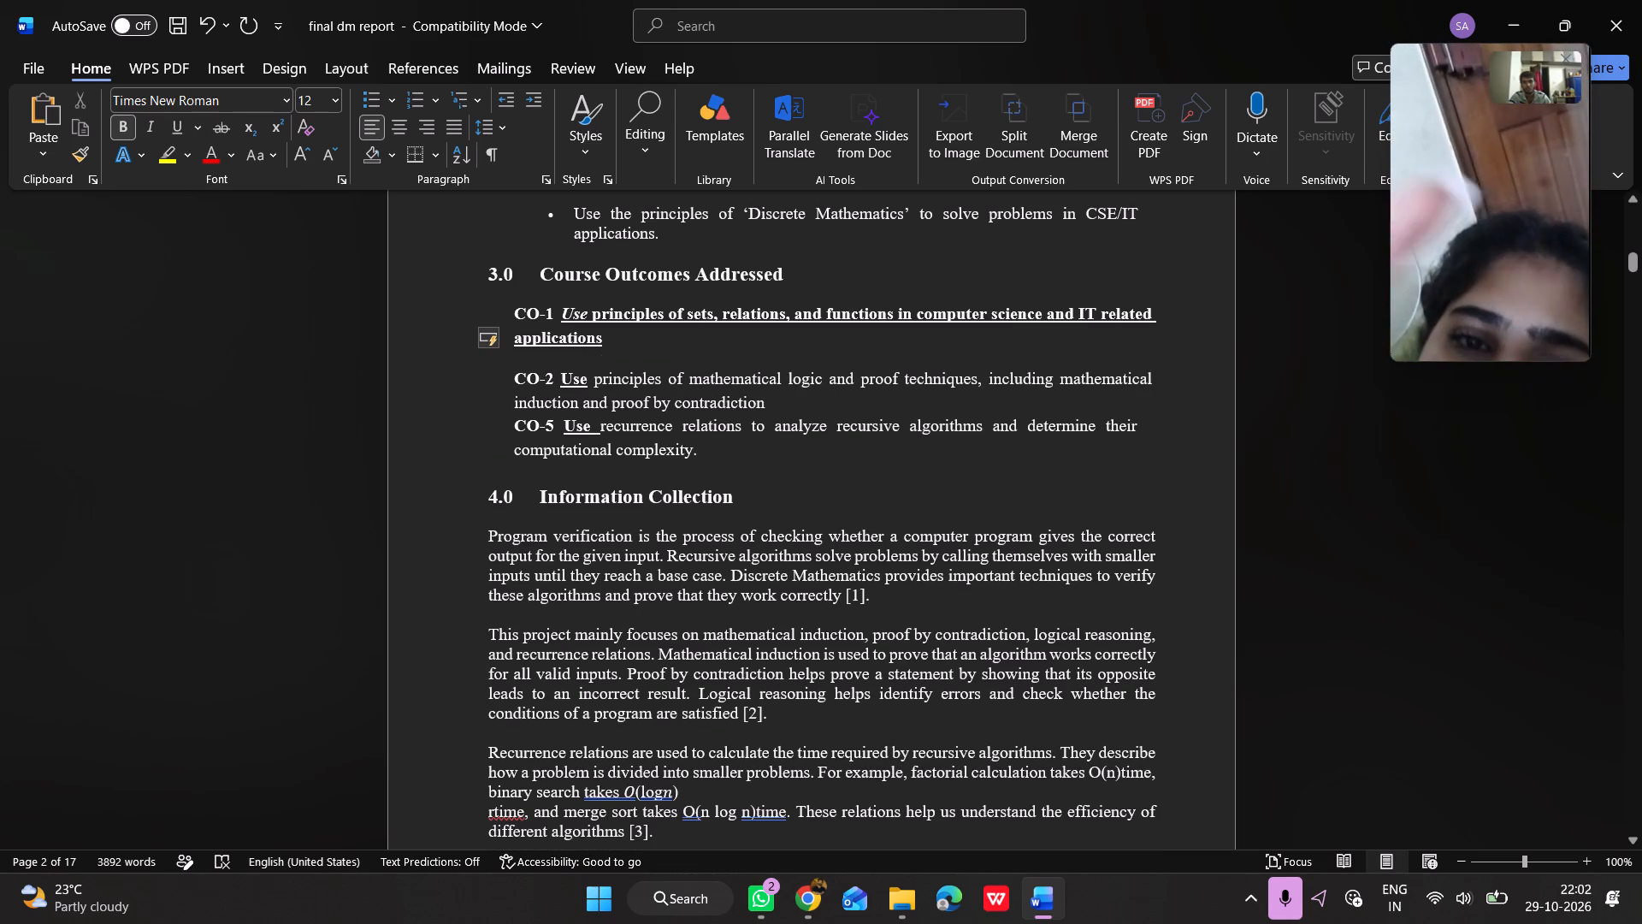
# Switch to WhatsApp to consult the reference document open there.
pyautogui.click(771, 915)
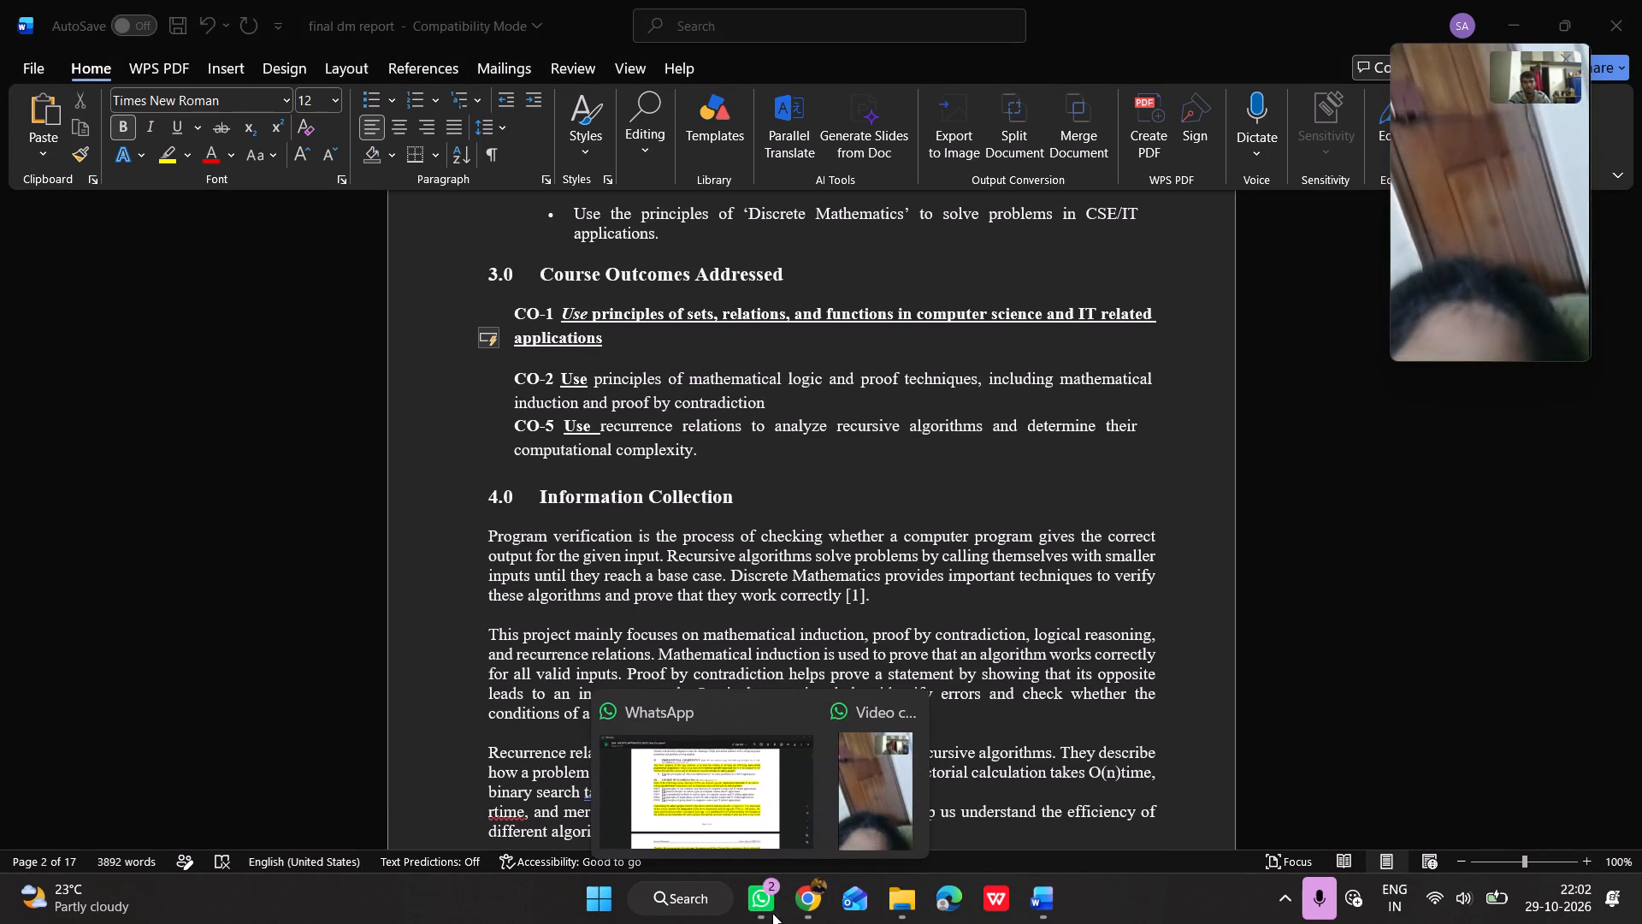
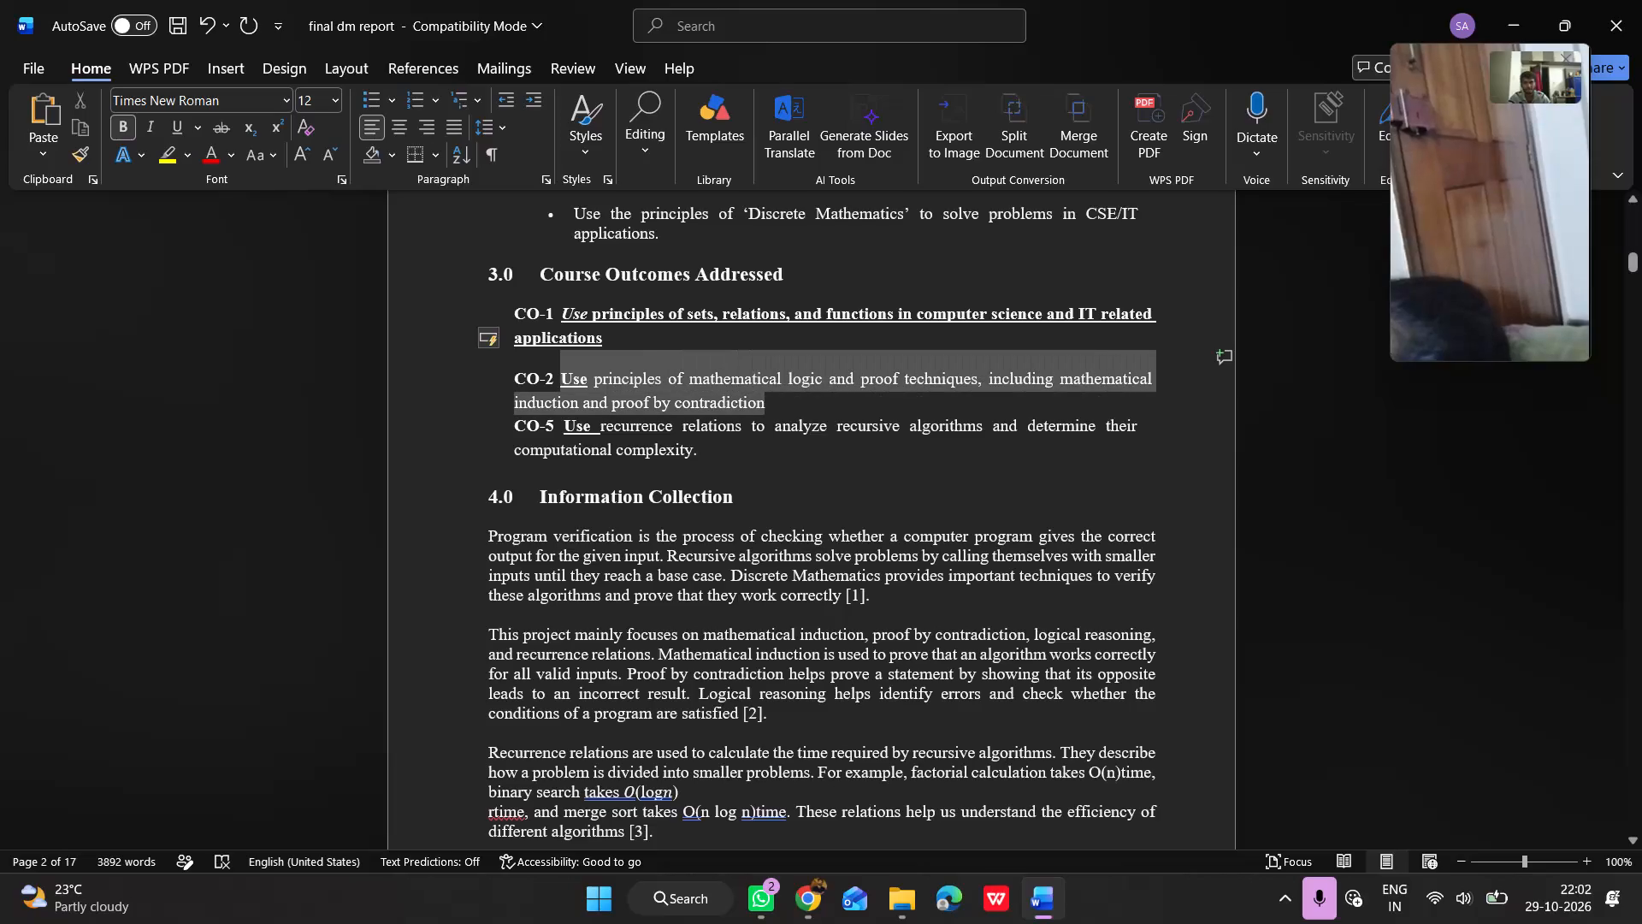
# Replace the selected CO-2 wording with the copied "Use proof techniques in various types of computer science and IT applications.".
pyautogui.hotkey('ctrl', 'v')
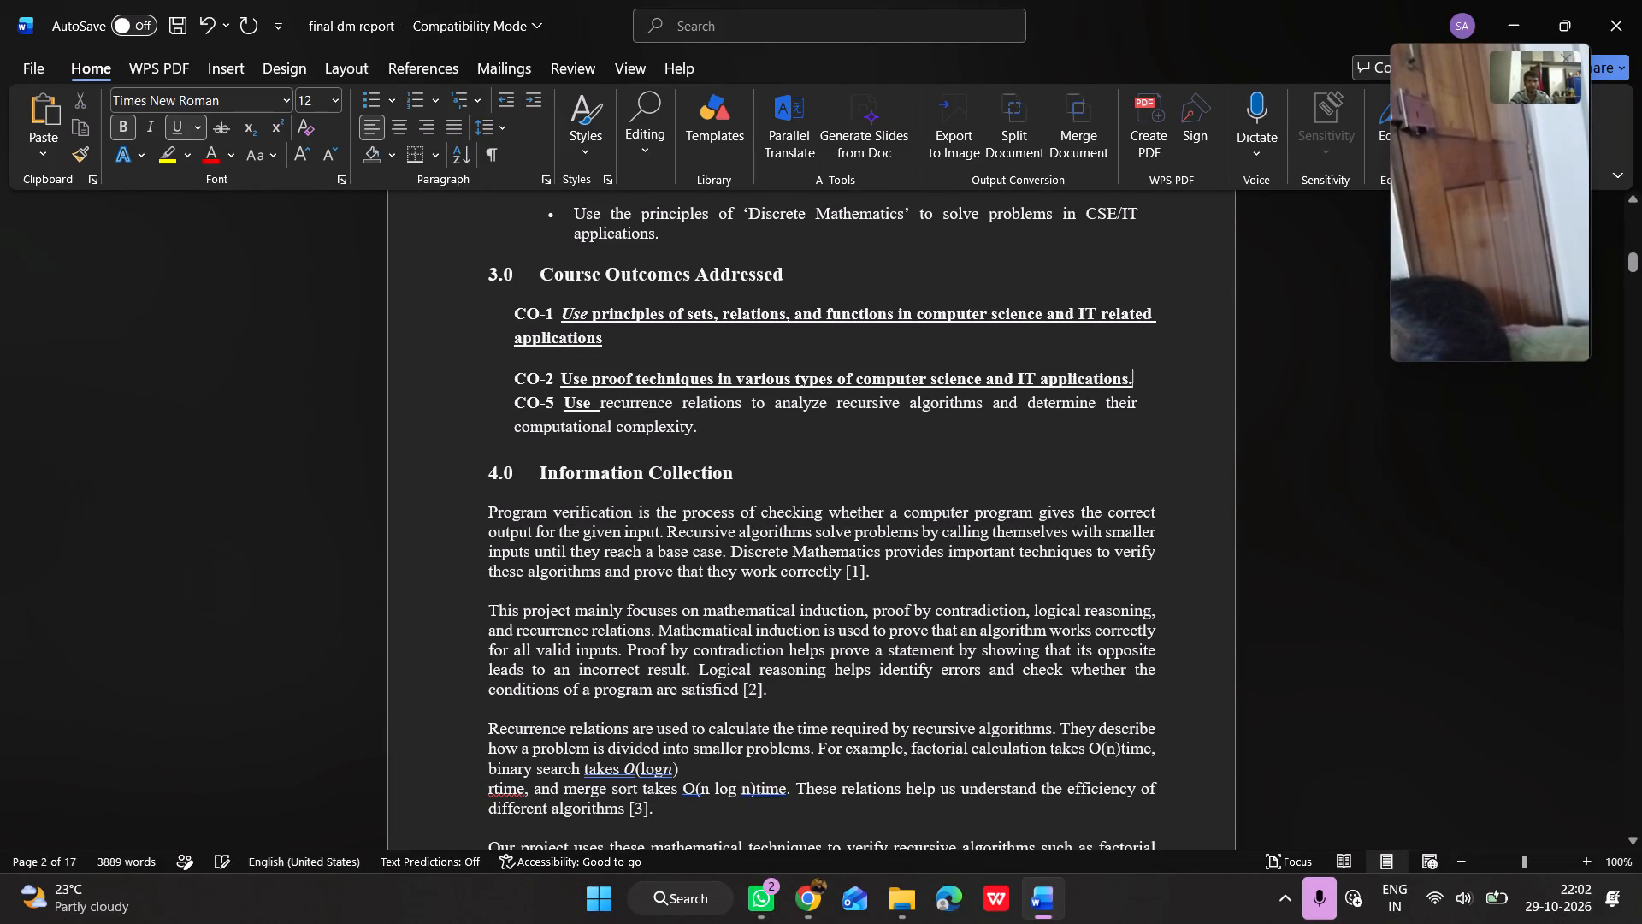
# Italicise the word "Use" at the start of the CO-2 statement under Course Outcomes Addressed.
pyautogui.moveTo(586, 381); pyautogui.dragTo(567, 381)
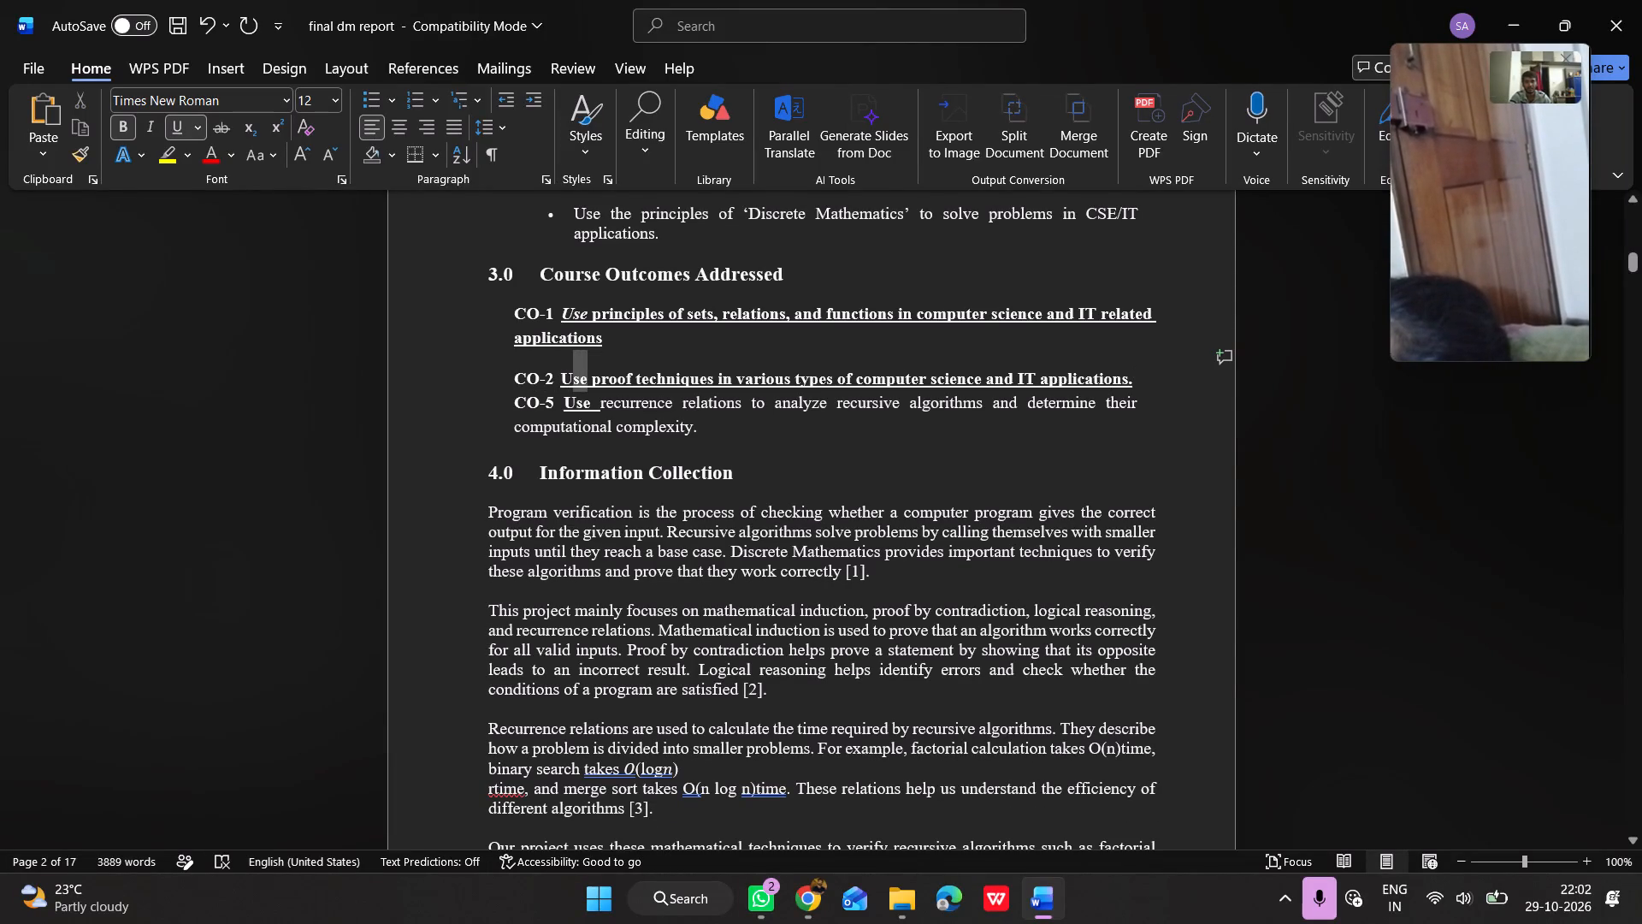
pyautogui.moveTo(567, 381); pyautogui.dragTo(561, 381)
pyautogui.click(599, 349)
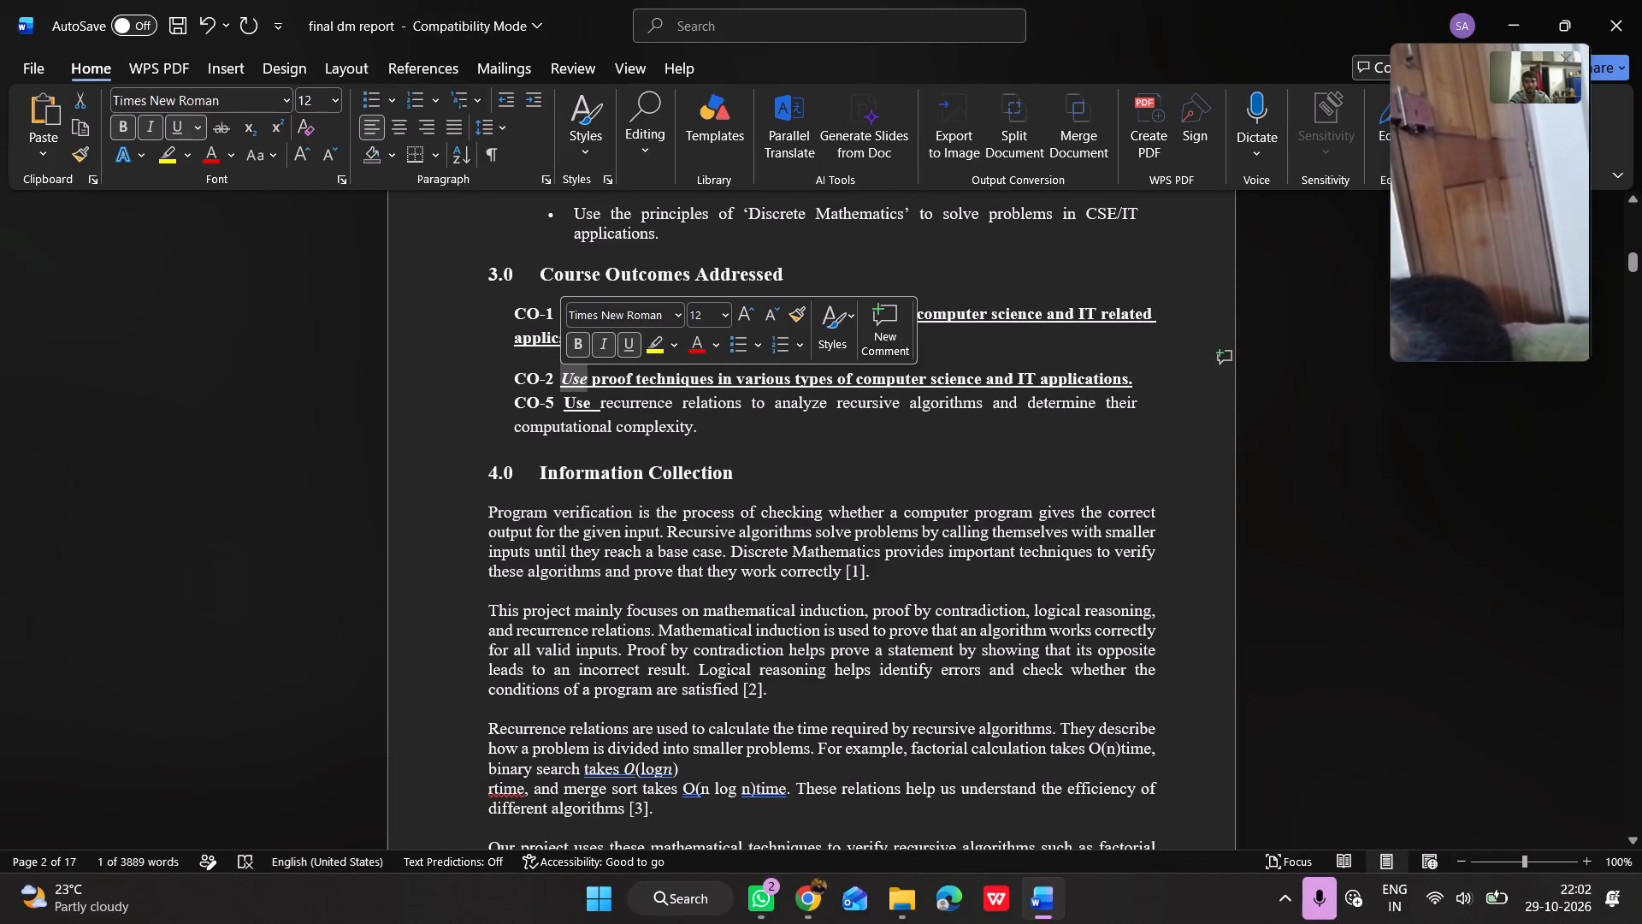
# Select the CO-5 statement from "Use recurrence relations" through "computational complexity" under Course Outcomes Addressed.
pyautogui.moveTo(567, 402); pyautogui.dragTo(684, 419)
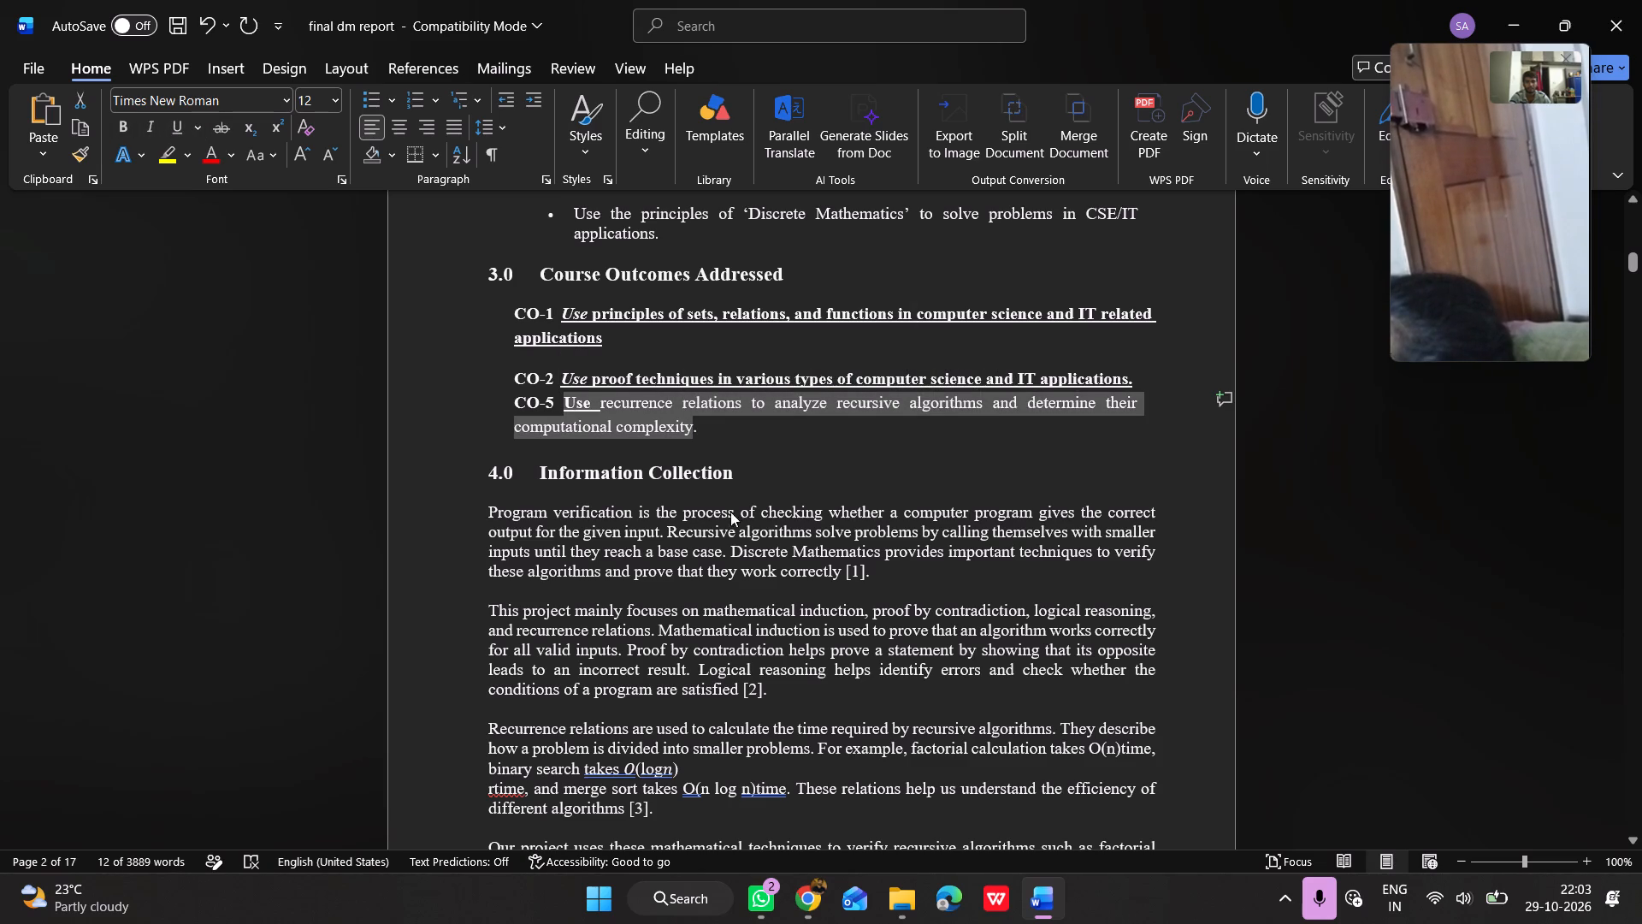
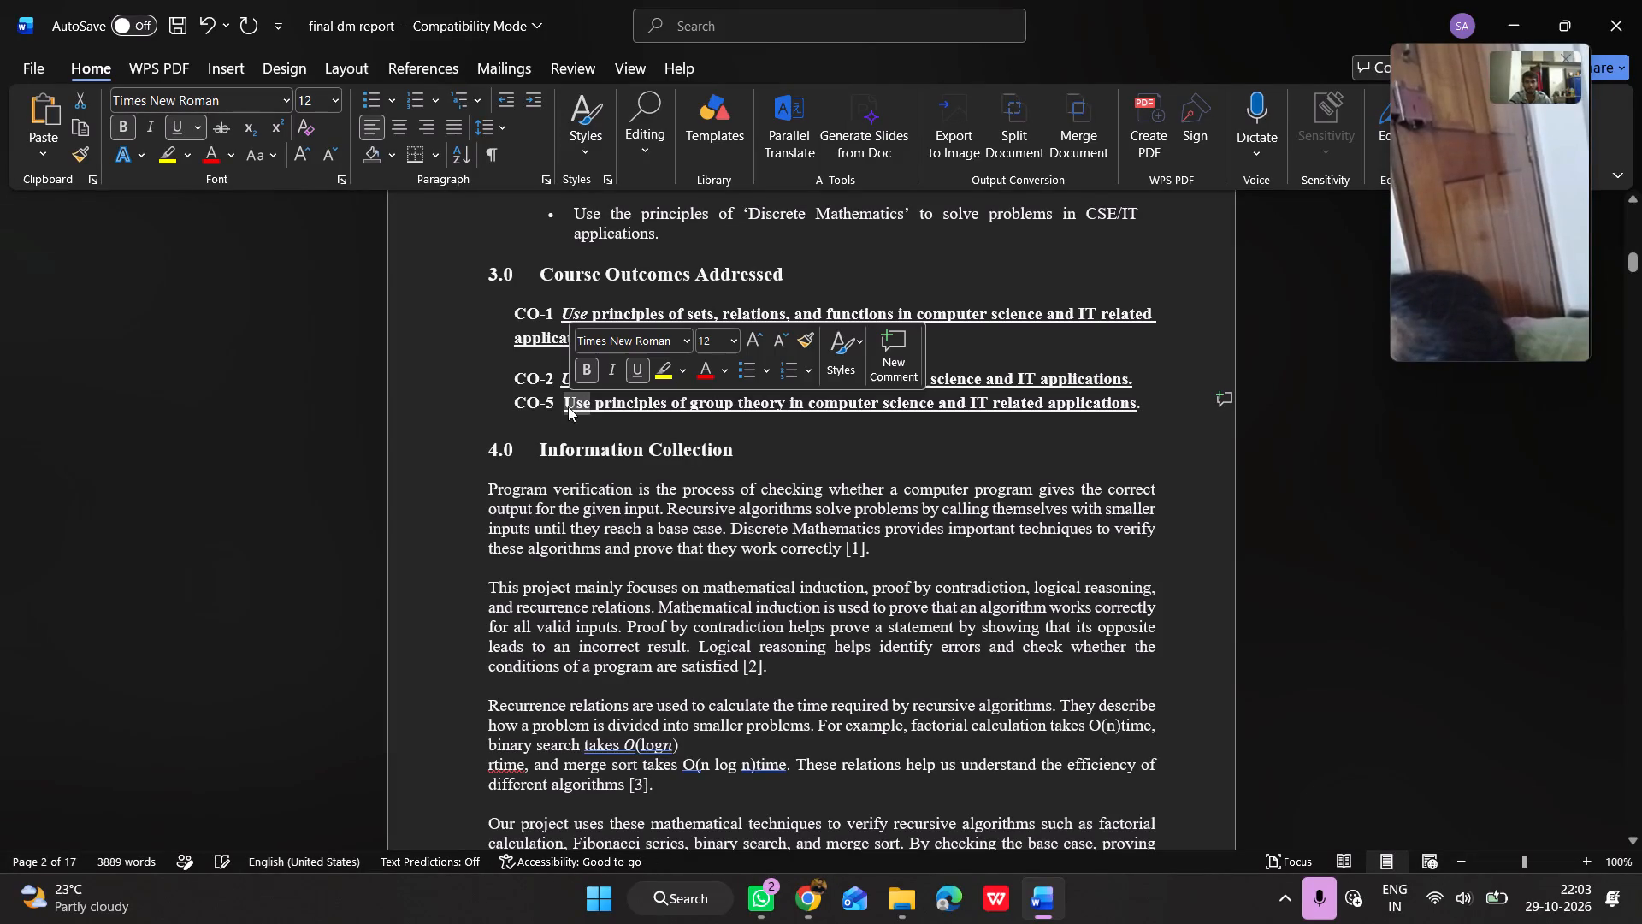
# Italicise the word "Use" at the start of the CO-5 statement under Course Outcomes Addressed.
pyautogui.click(607, 362)
pyautogui.click(696, 430)
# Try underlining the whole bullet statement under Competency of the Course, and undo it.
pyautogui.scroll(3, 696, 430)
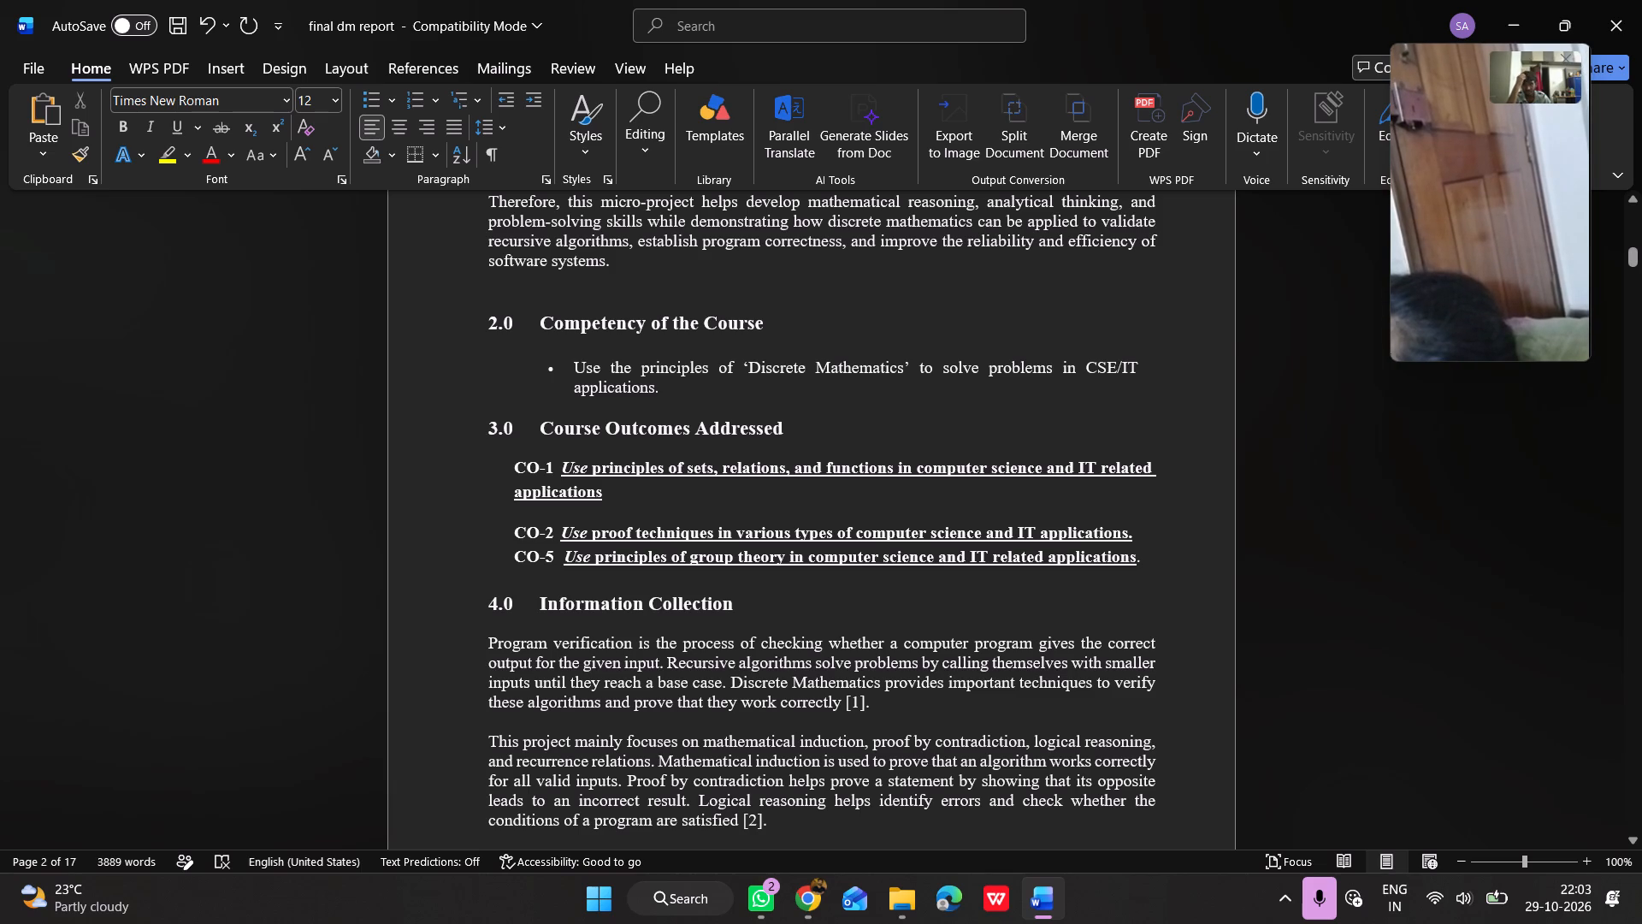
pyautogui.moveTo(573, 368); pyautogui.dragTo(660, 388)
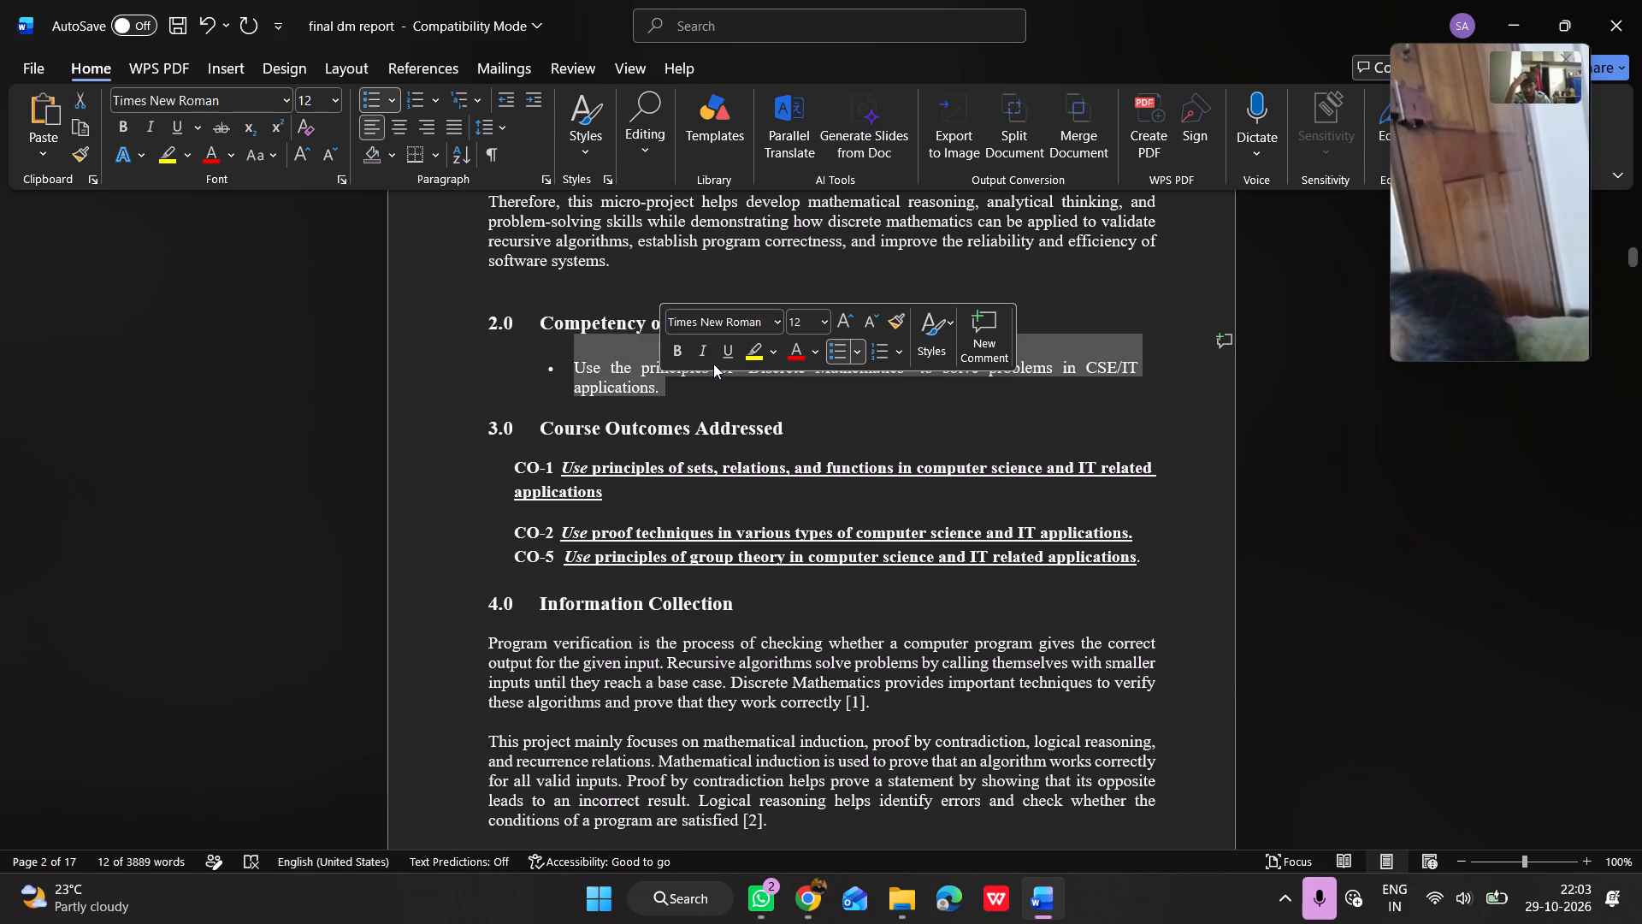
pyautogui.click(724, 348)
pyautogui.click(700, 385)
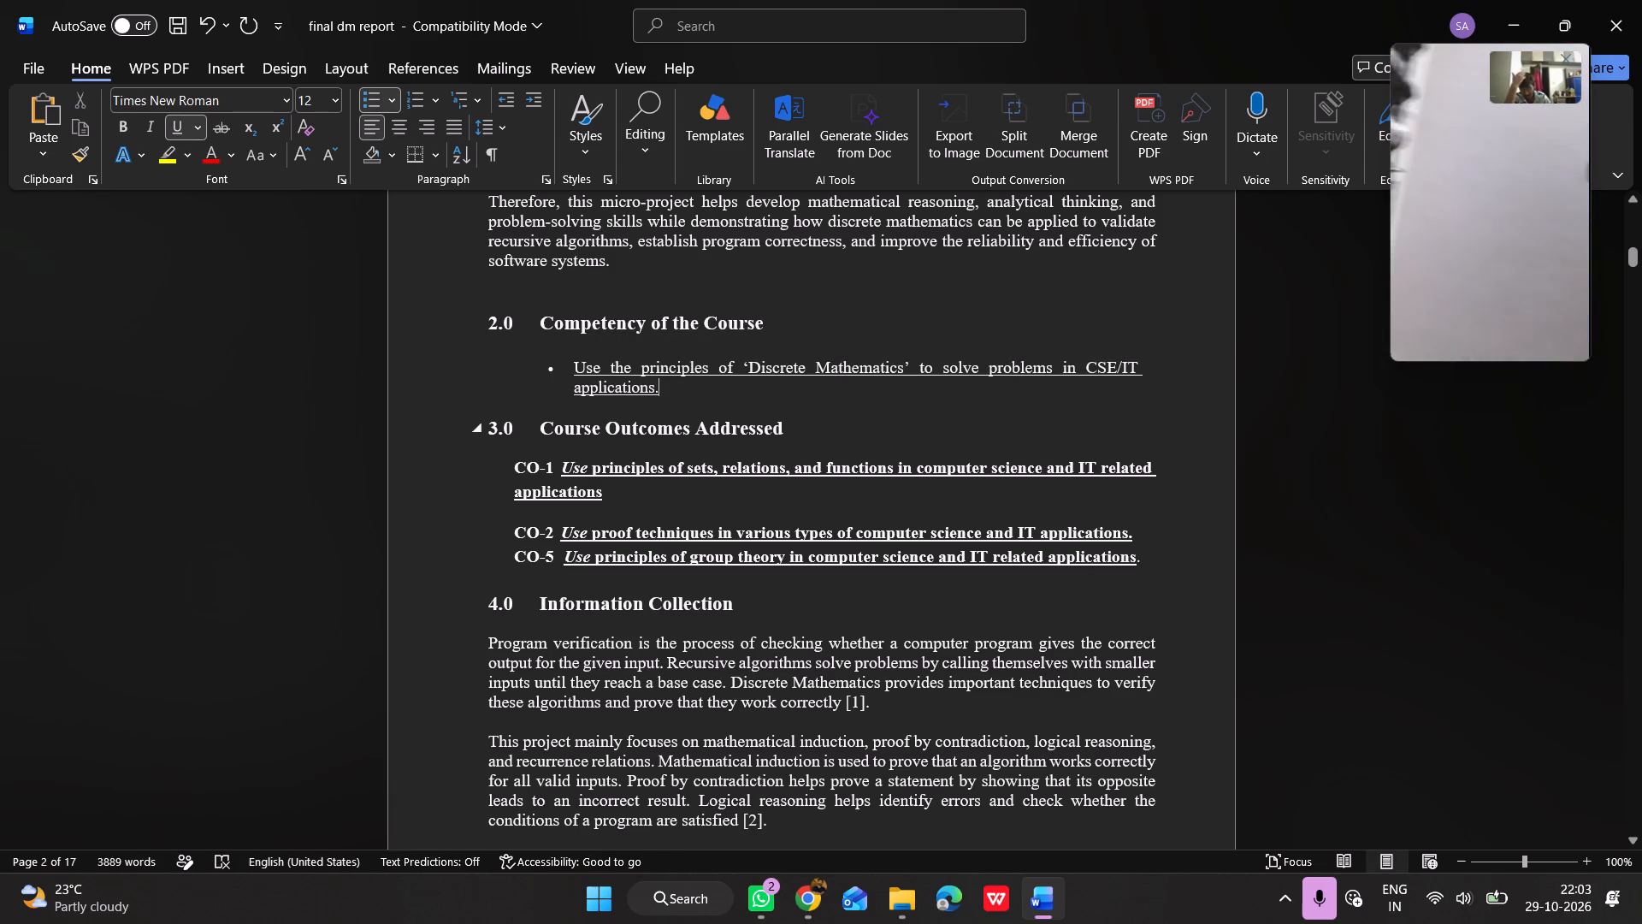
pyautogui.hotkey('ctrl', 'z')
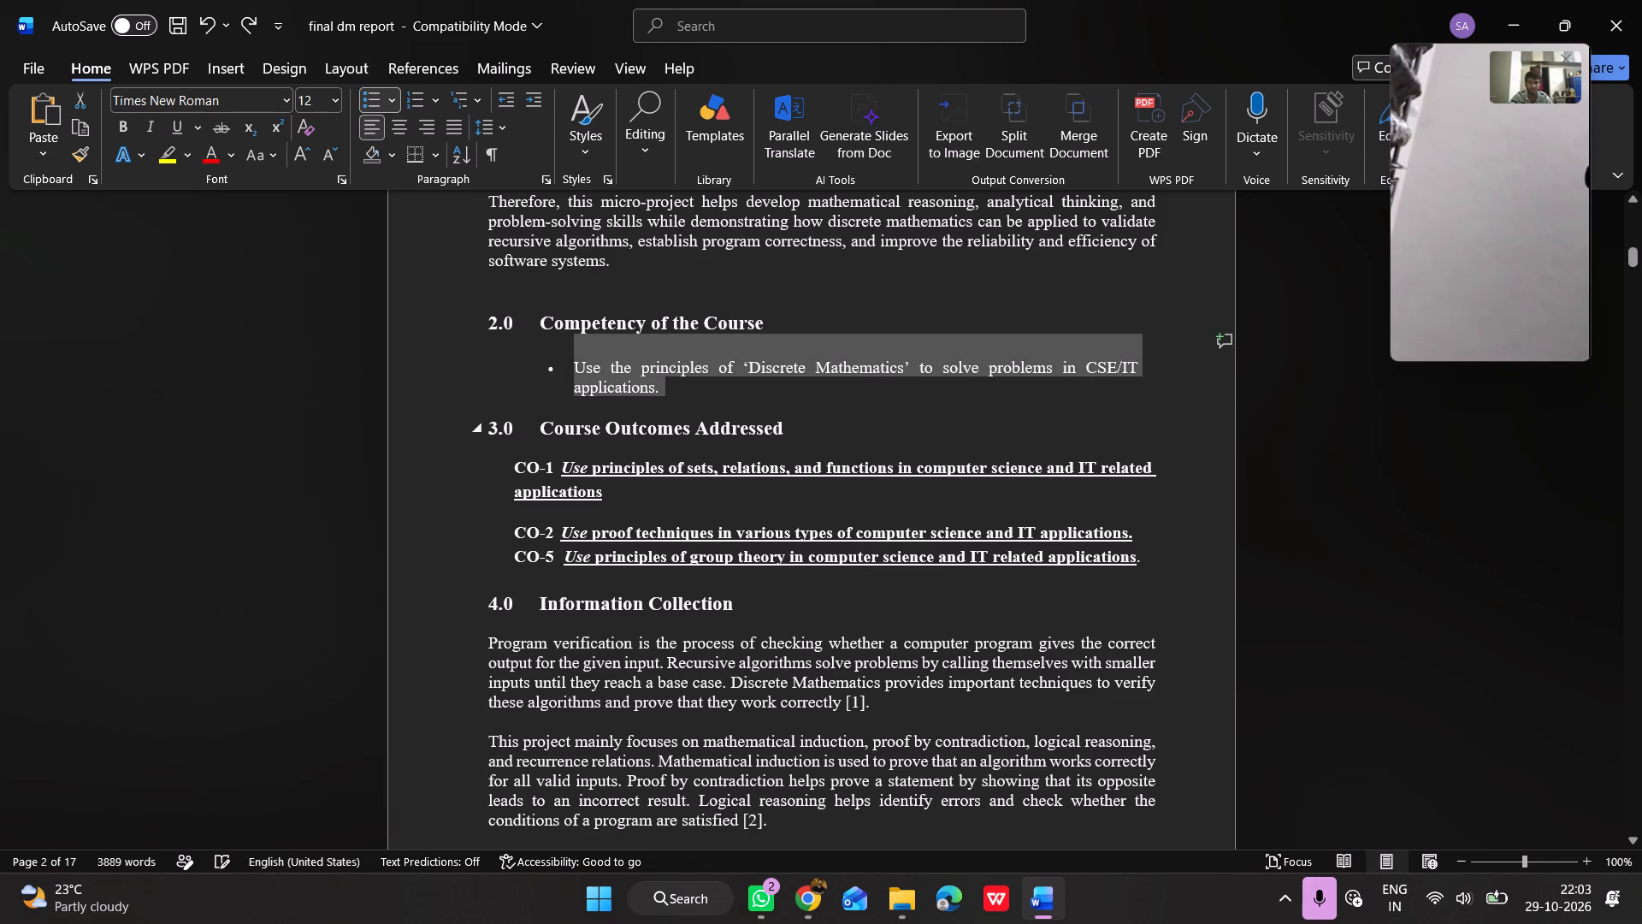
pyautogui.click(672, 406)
# Italicise and underline only the word "Use" at the start of the Competency of the Course bullet.
pyautogui.moveTo(605, 369); pyautogui.dragTo(586, 369)
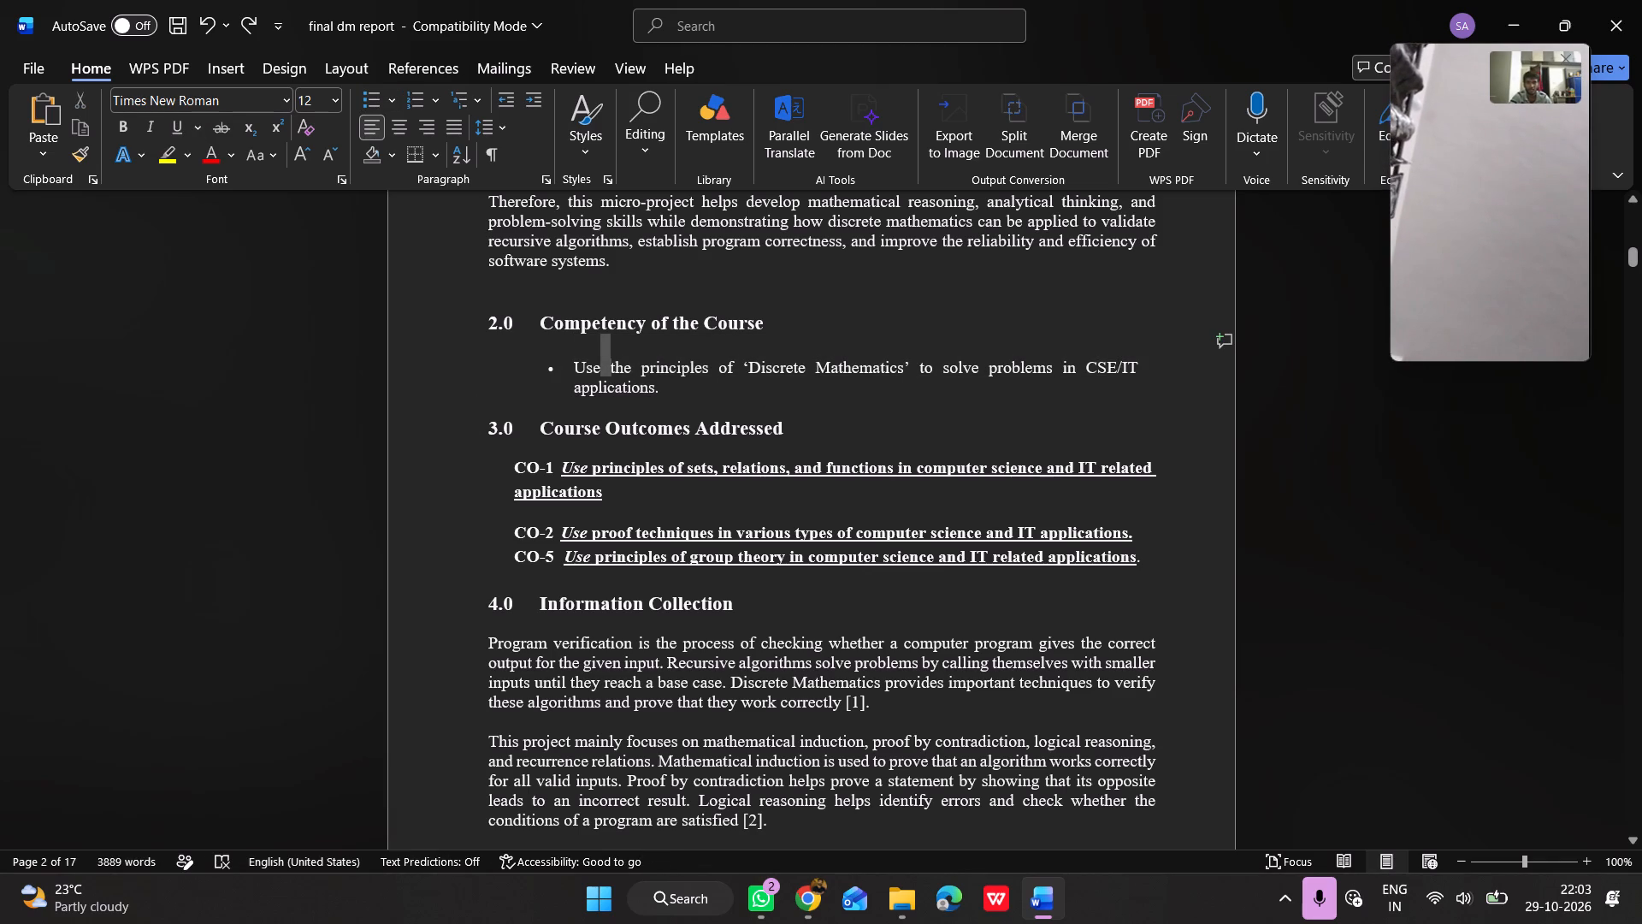
pyautogui.moveTo(586, 369); pyautogui.dragTo(575, 369)
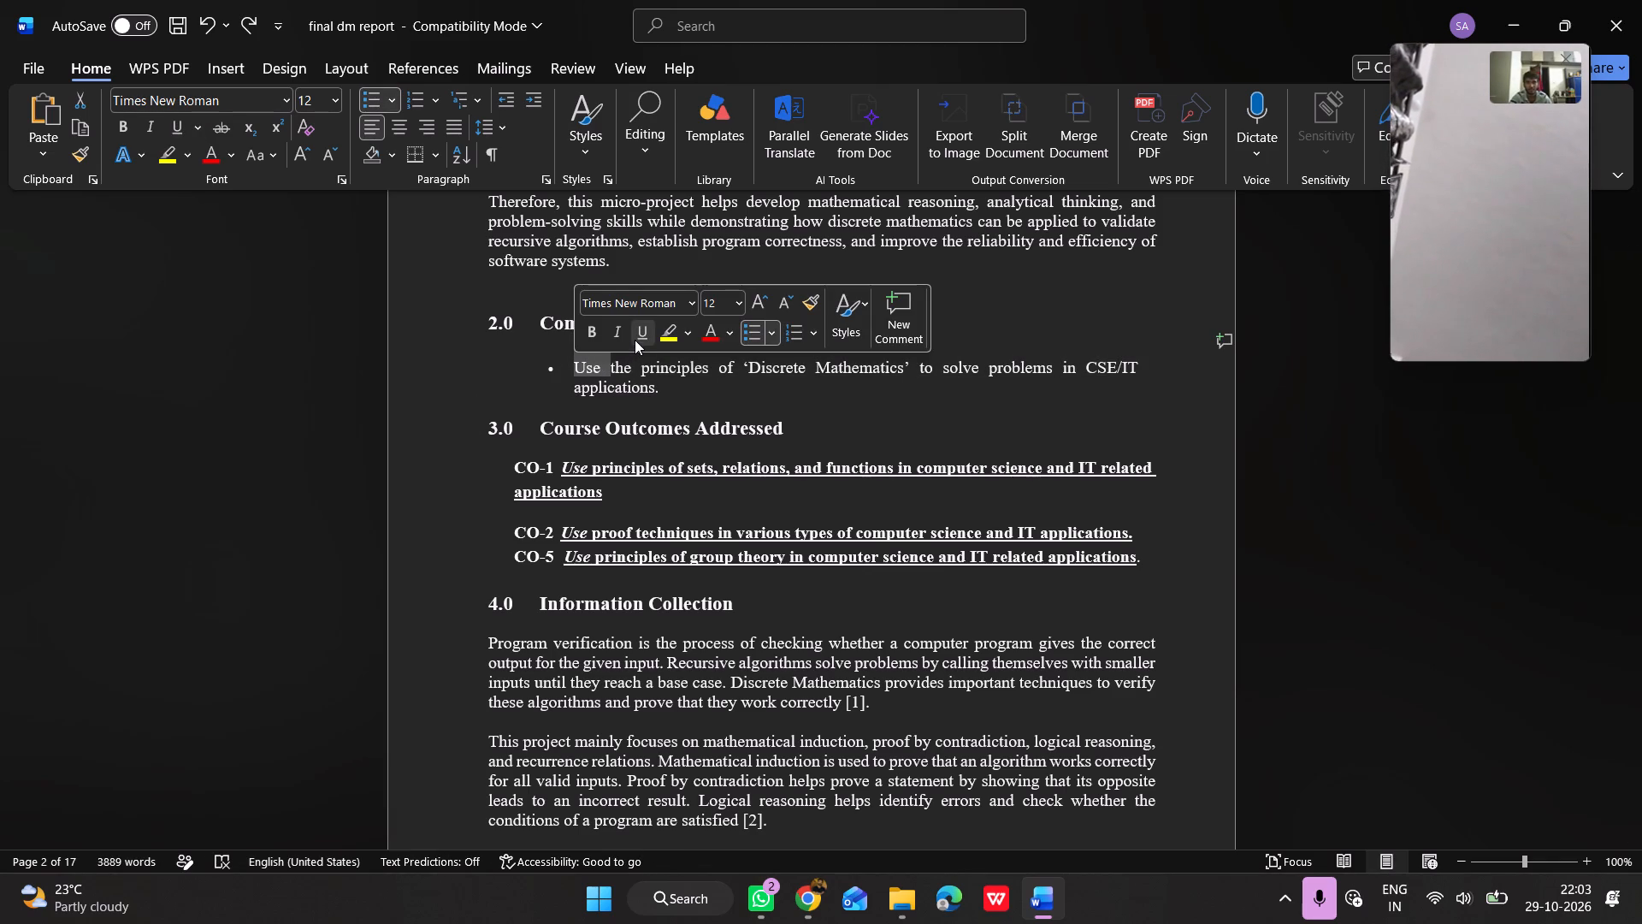
pyautogui.click(621, 335)
pyautogui.click(638, 332)
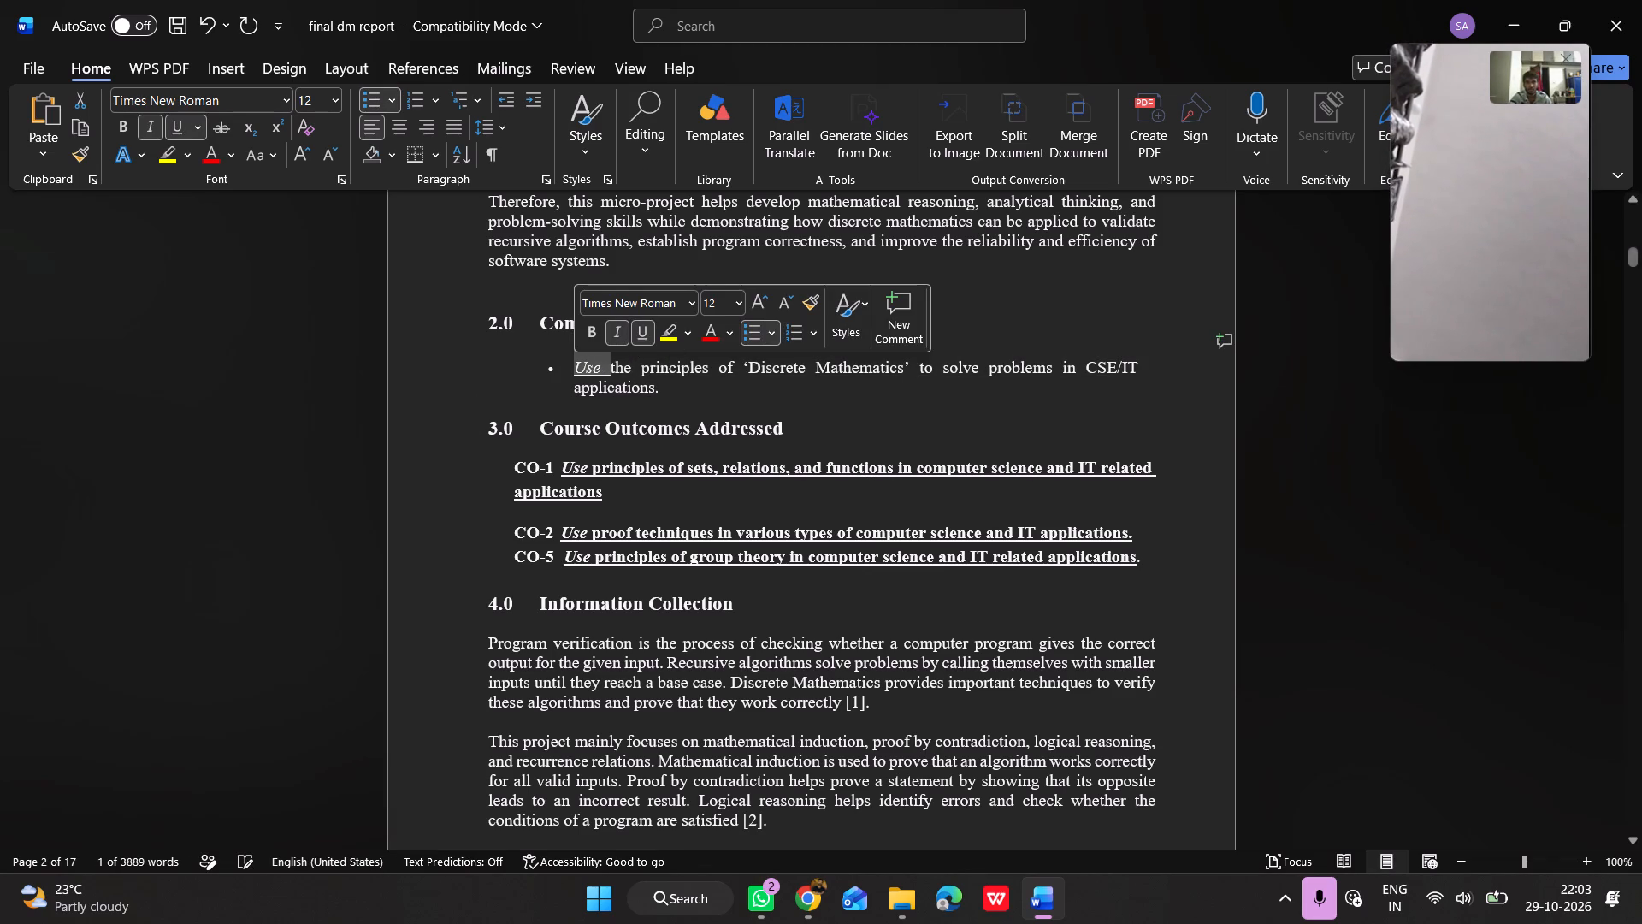
pyautogui.click(714, 390)
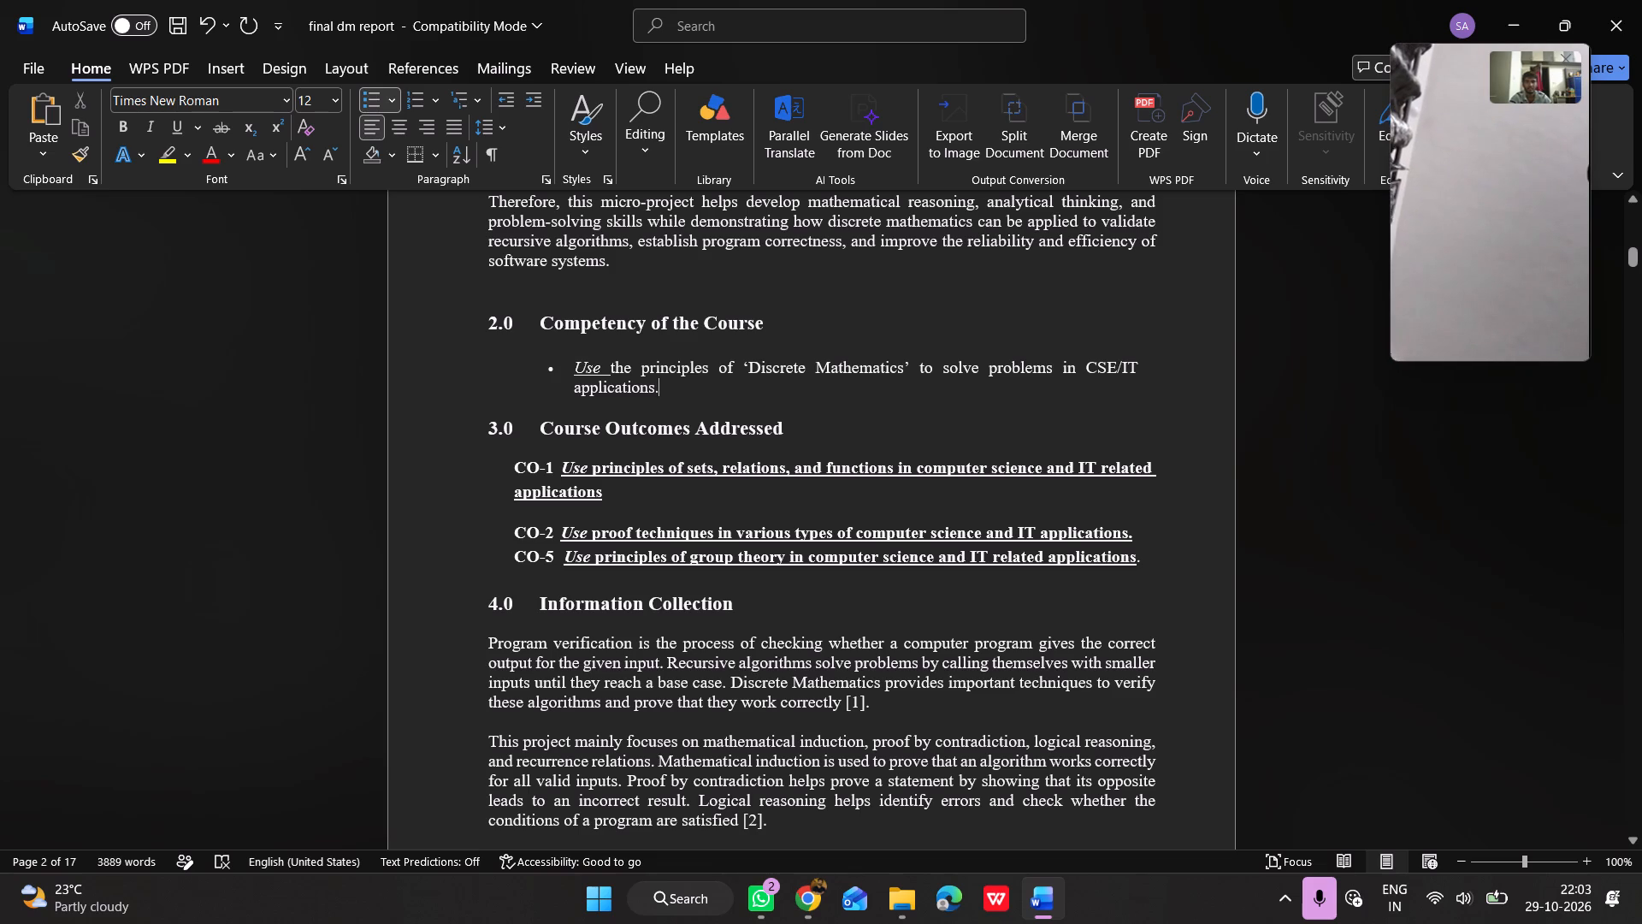
# Save the report.
pyautogui.hotkey('ctrl', 's')
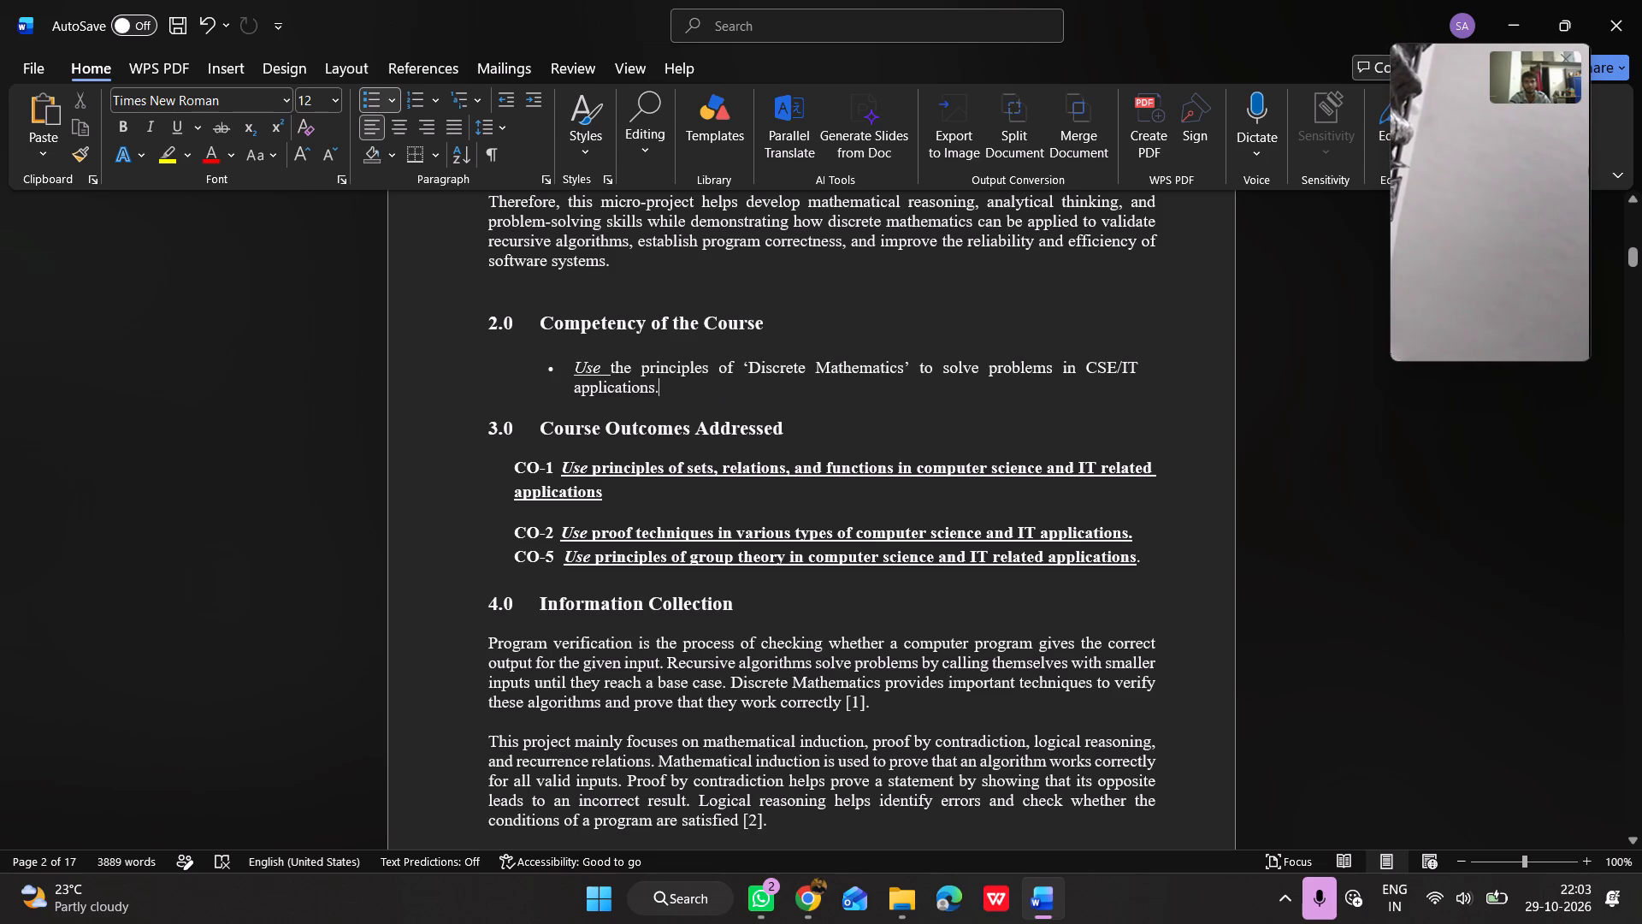
# Examine the layout from the report's opening sections through the Outputs of the Micro-project algorithm for stray gaps and near-empty pages.
pyautogui.scroll(3, 907, 404)
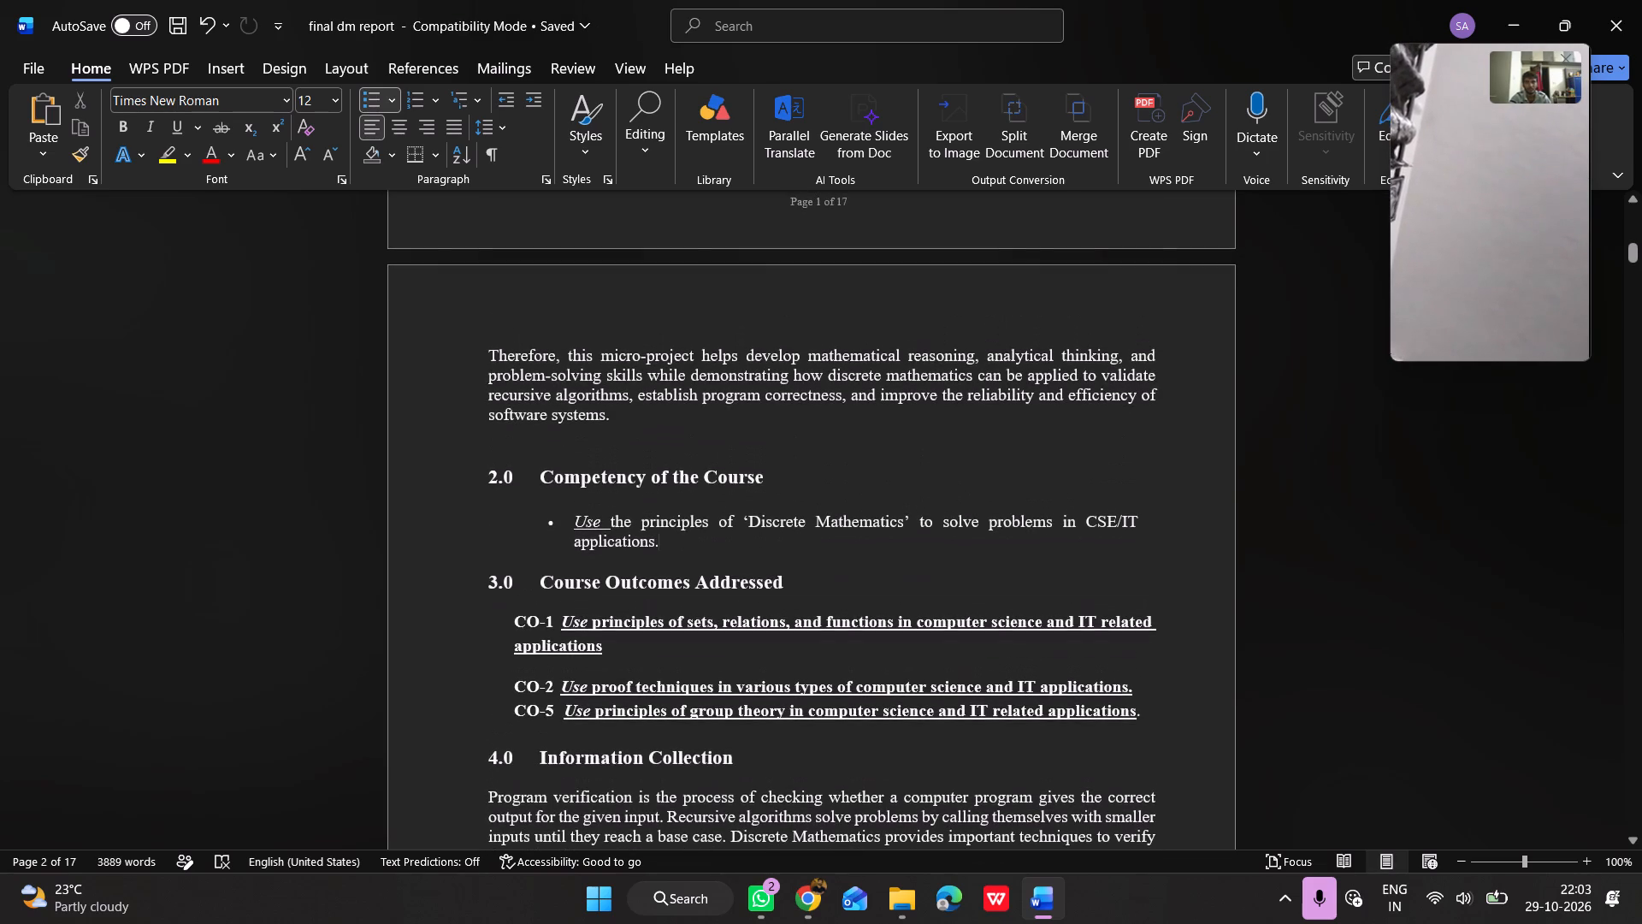
pyautogui.scroll(6, 908, 405)
pyautogui.scroll(-15, 910, 405)
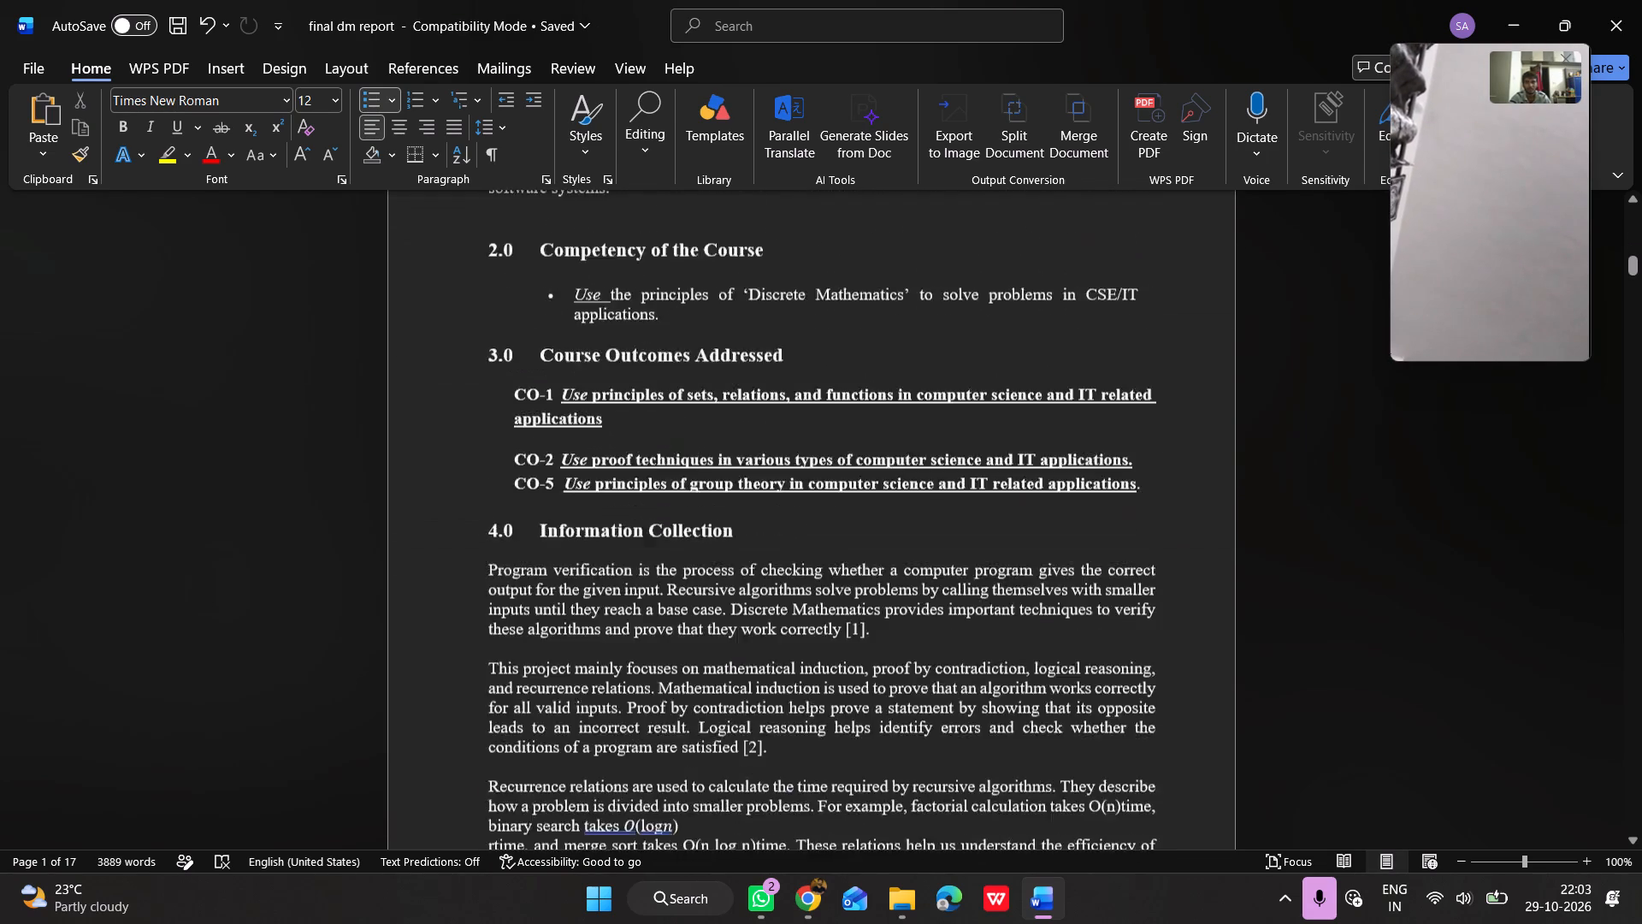
pyautogui.scroll(-12, 910, 405)
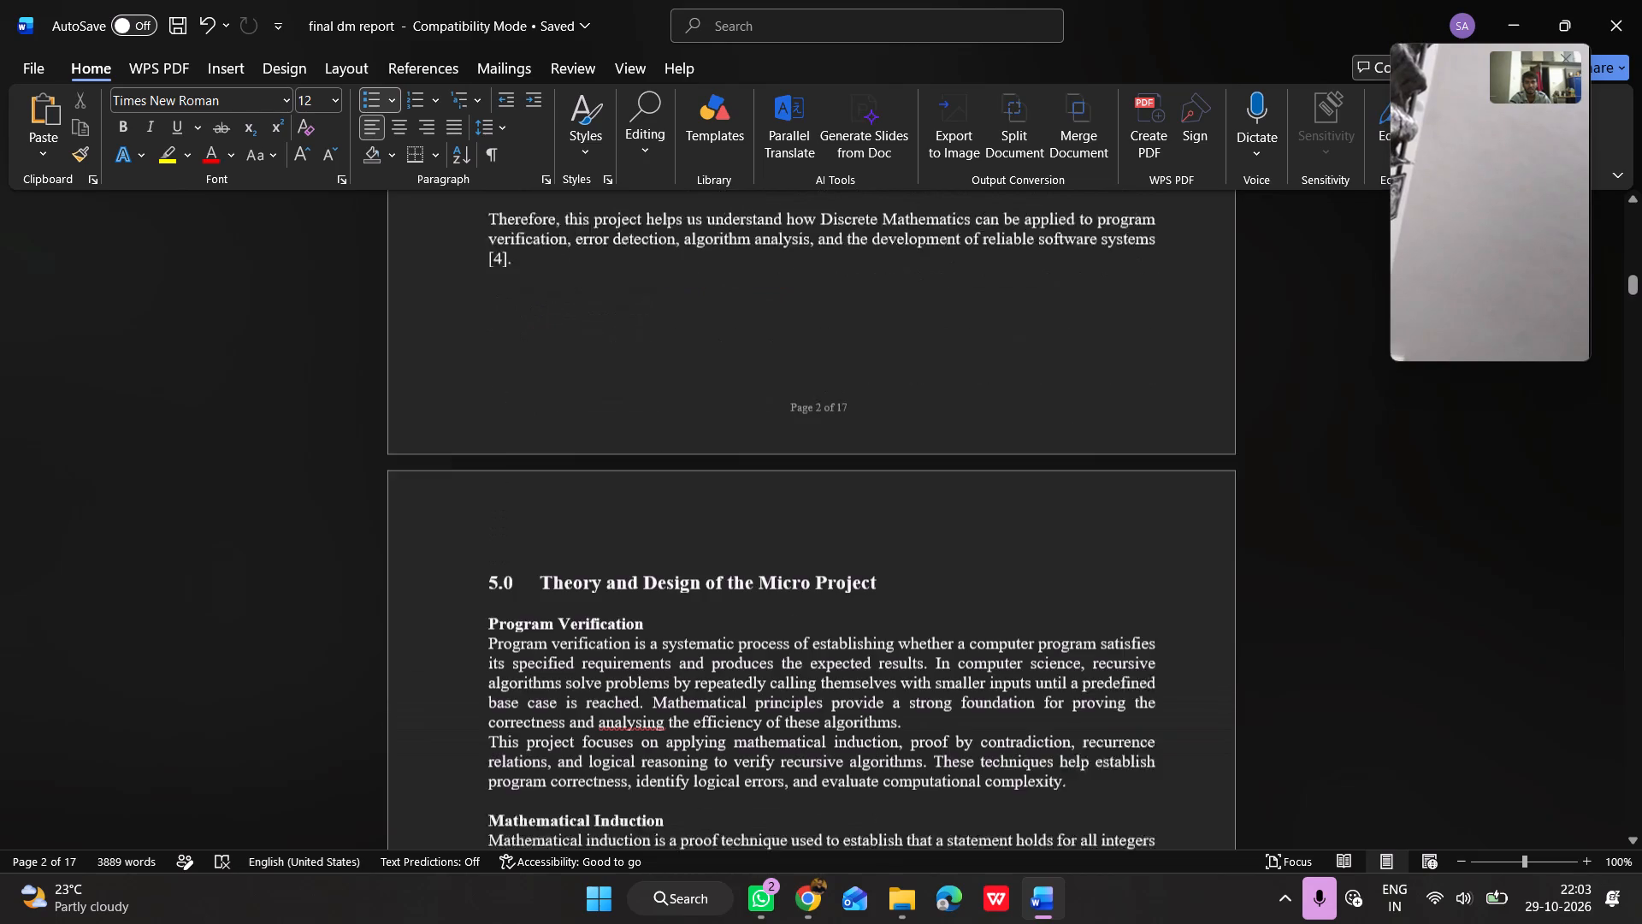
pyautogui.scroll(-17, 910, 405)
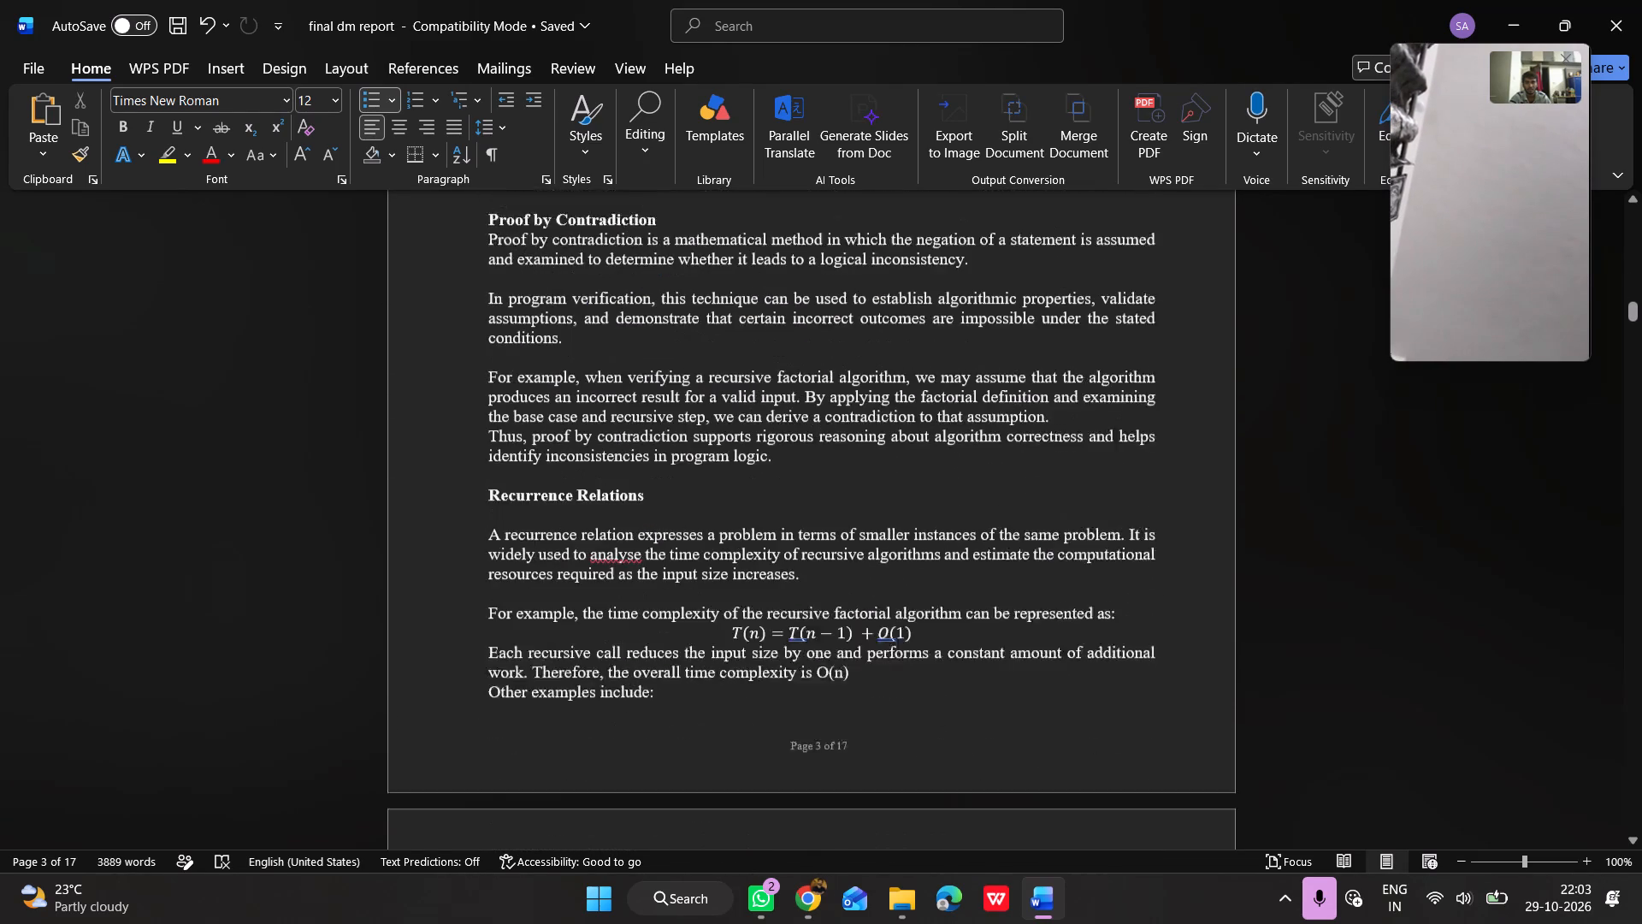
pyautogui.scroll(-19, 910, 405)
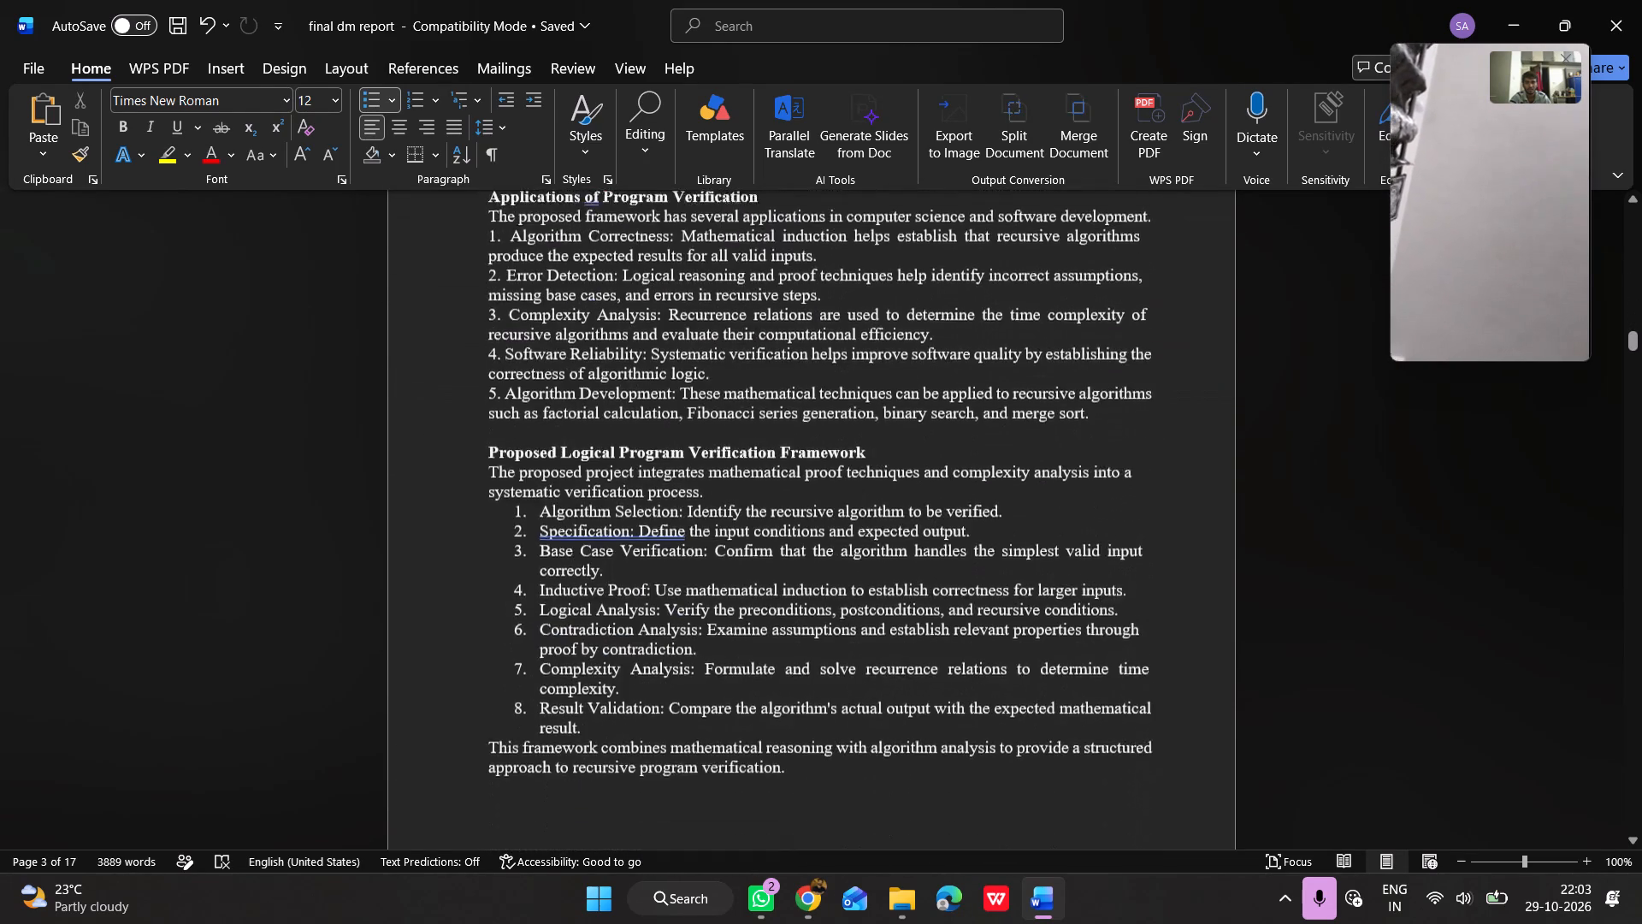
pyautogui.scroll(-20, 924, 403)
pyautogui.scroll(-6, 925, 402)
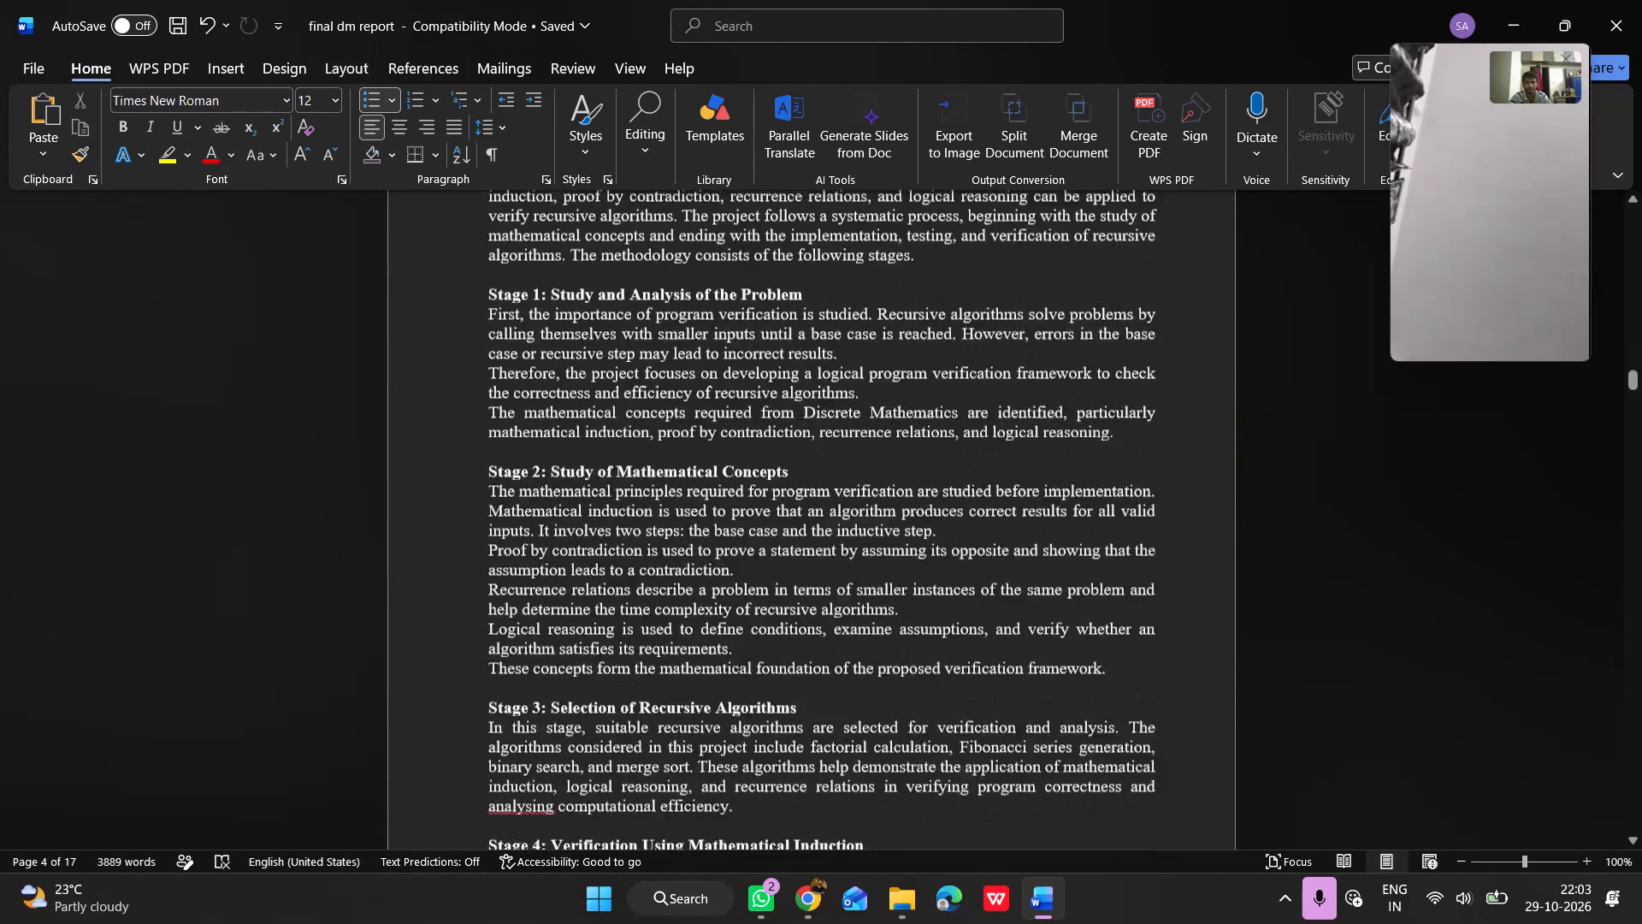
pyautogui.scroll(-16, 927, 402)
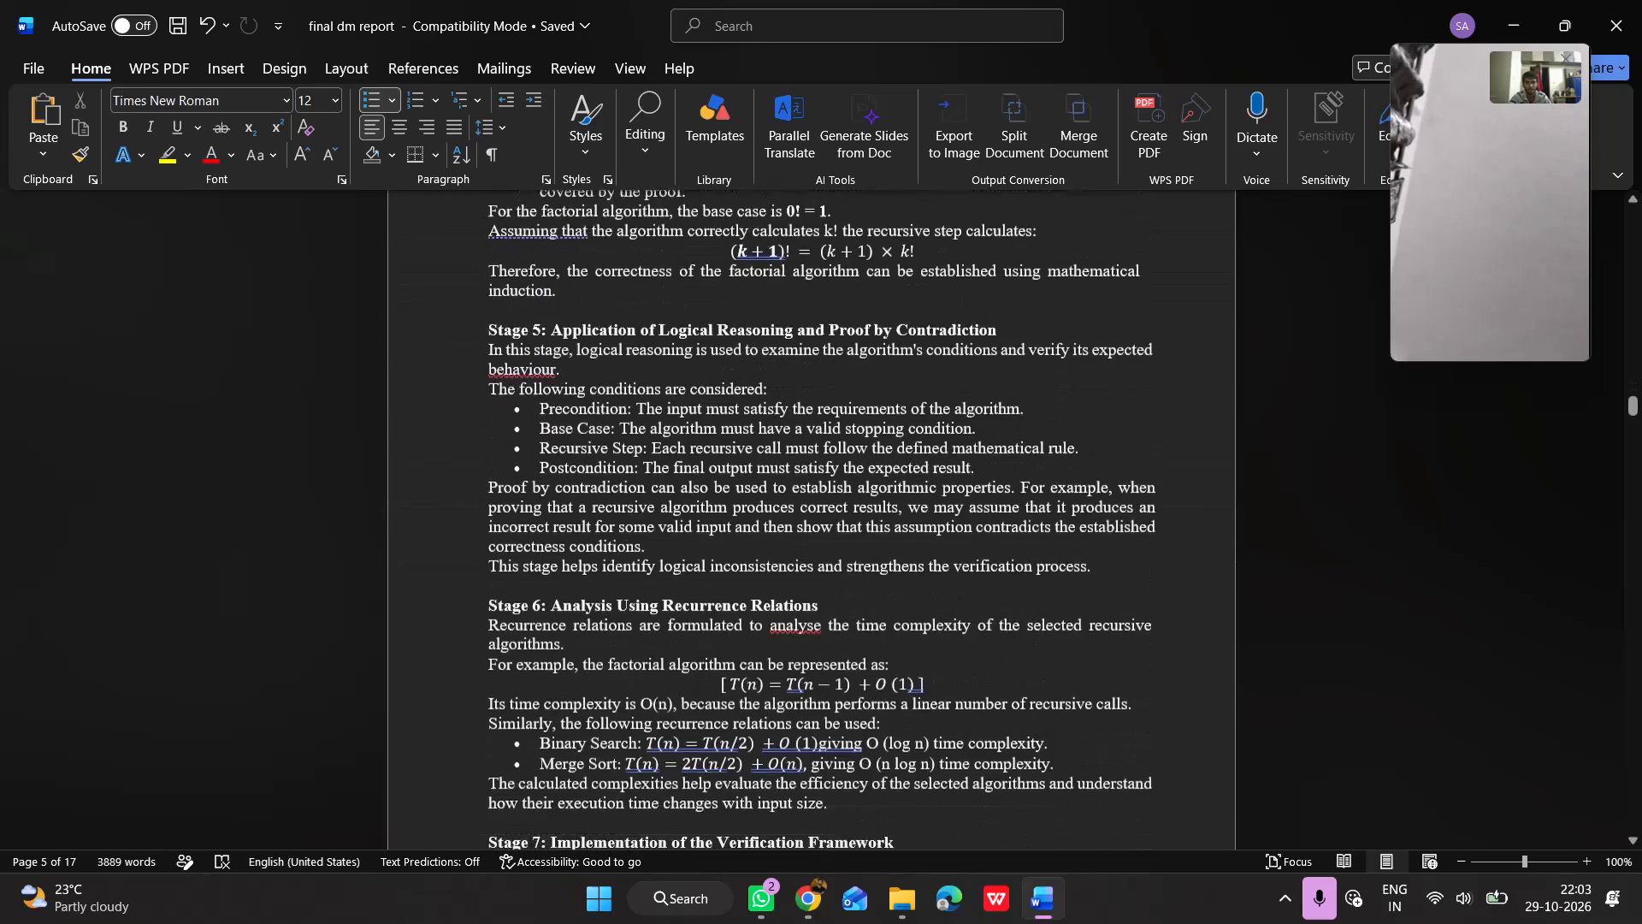
pyautogui.scroll(-16, 927, 402)
pyautogui.scroll(-6, 936, 393)
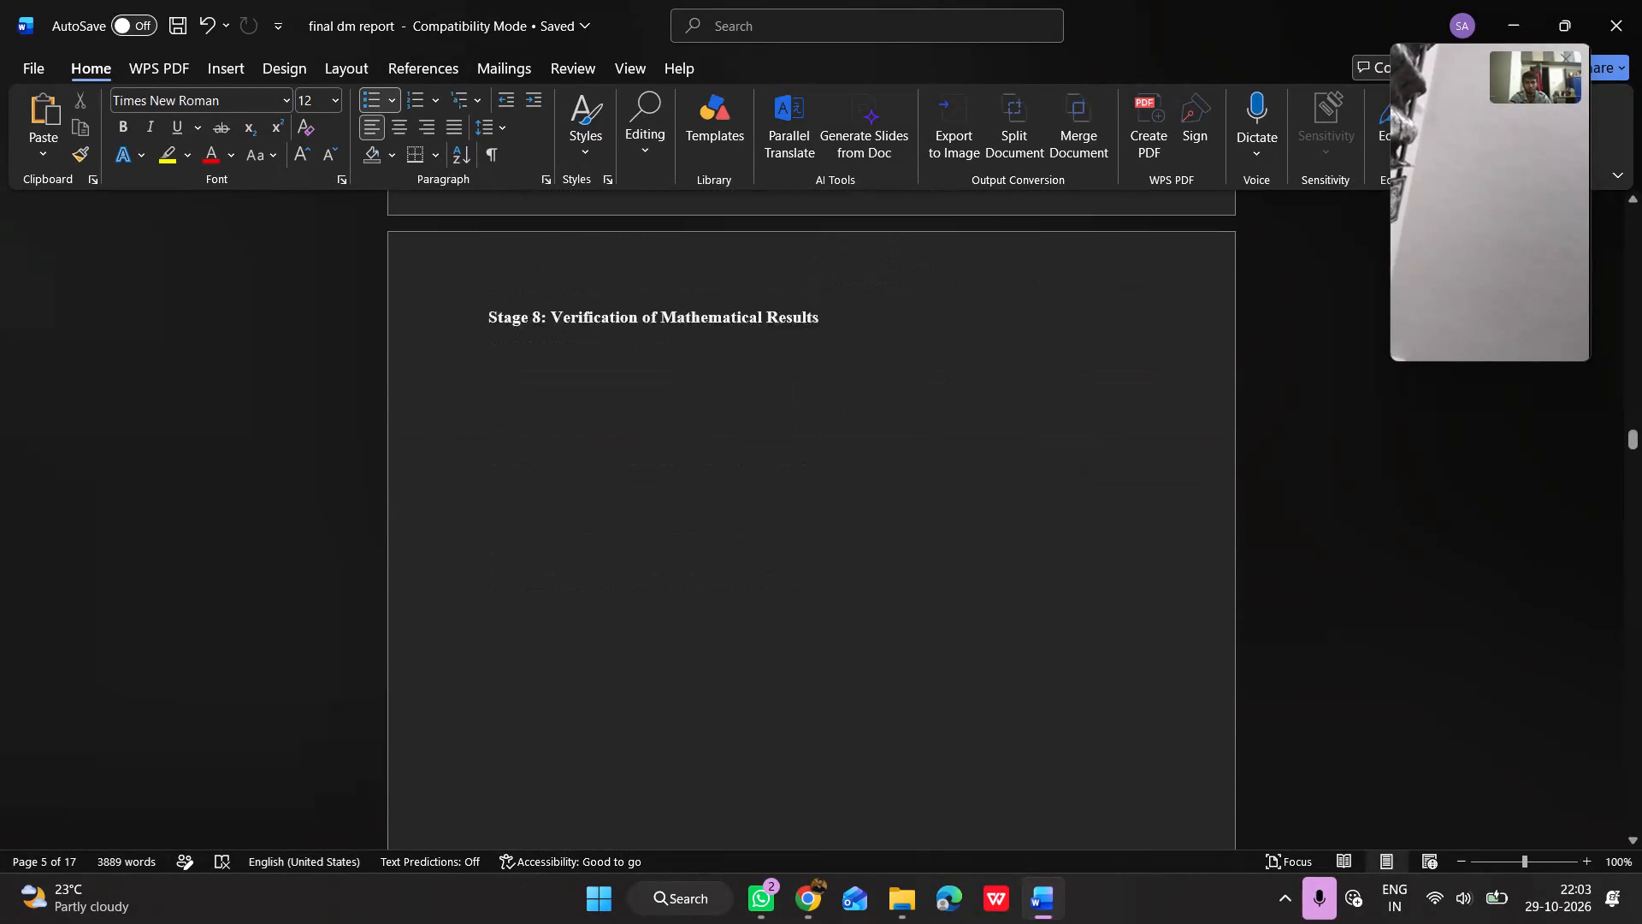
pyautogui.scroll(-19, 936, 393)
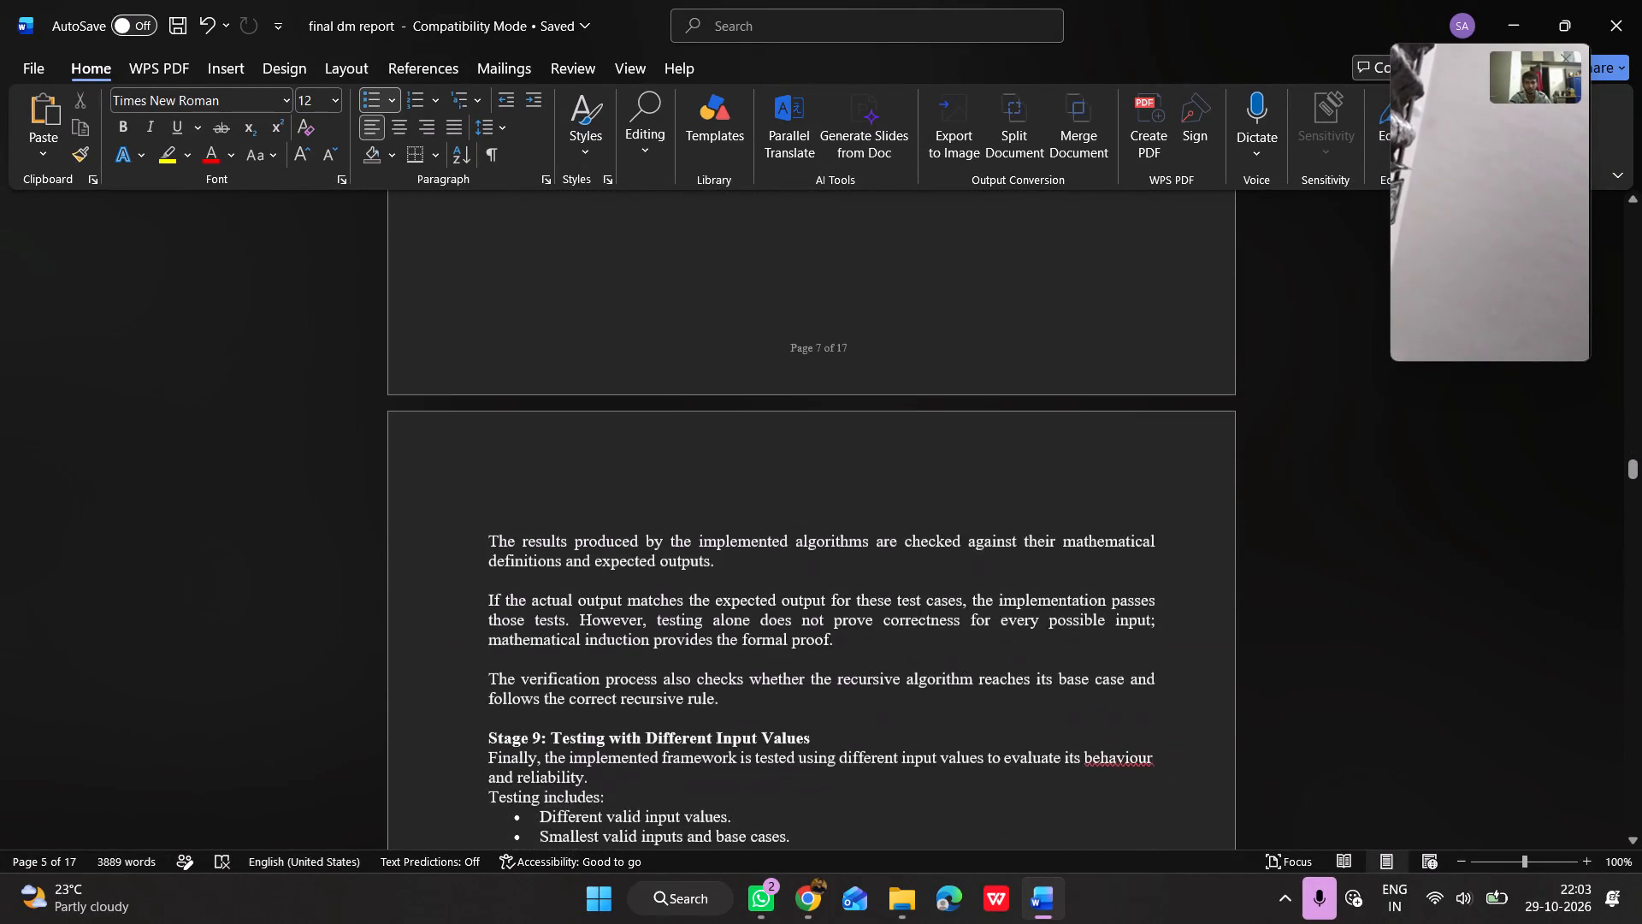
pyautogui.scroll(-10, 936, 395)
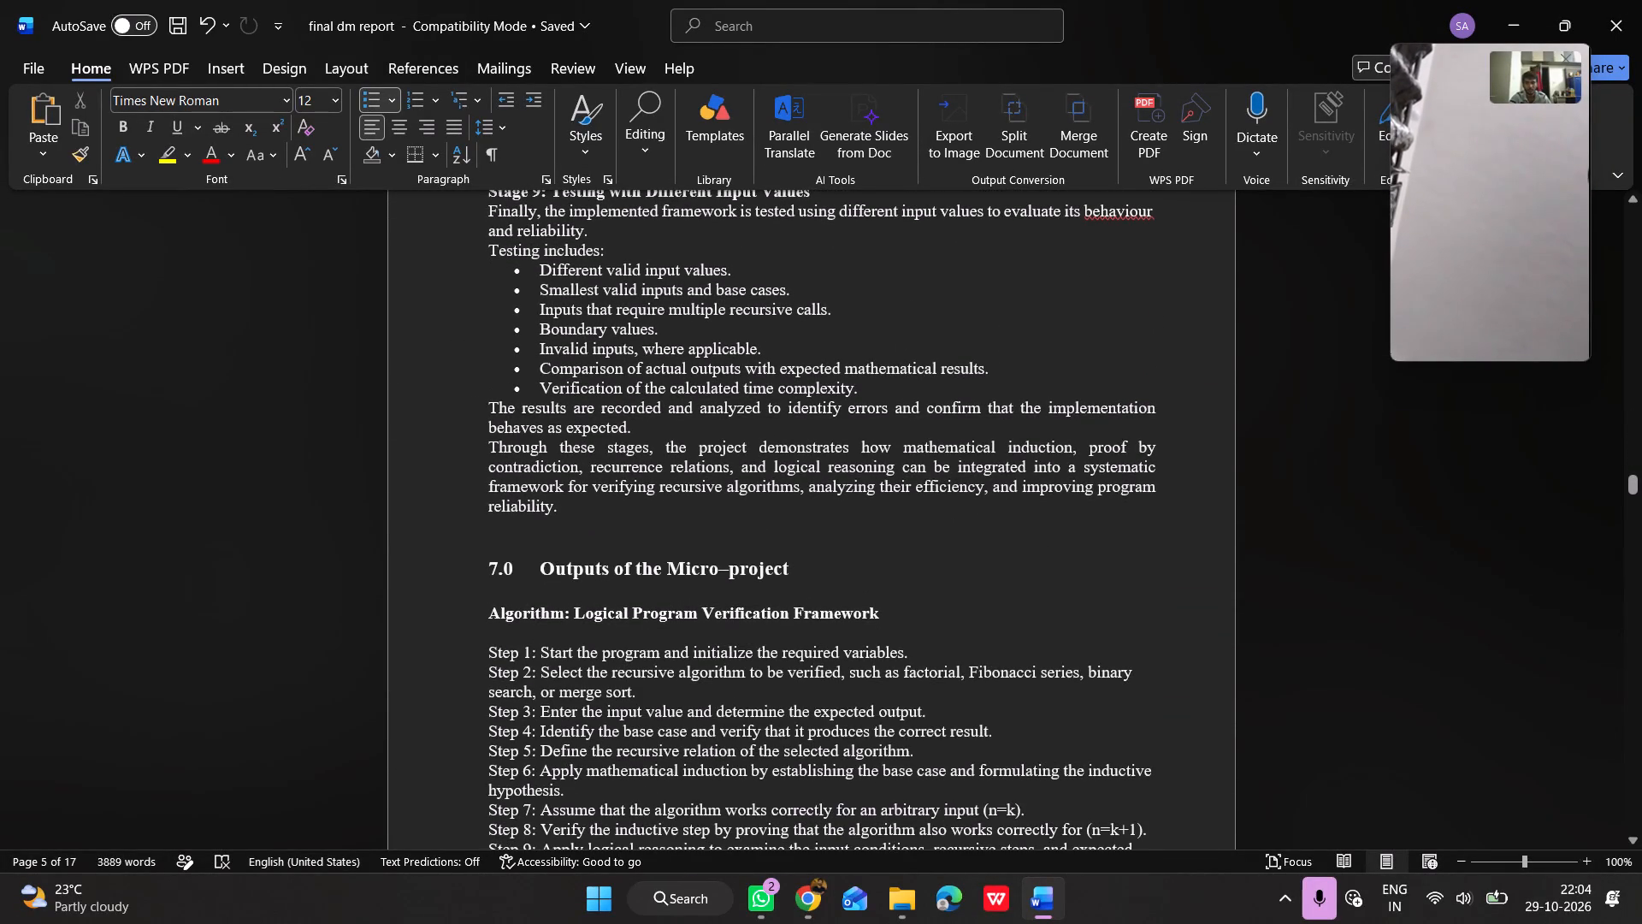
pyautogui.scroll(-16, 936, 395)
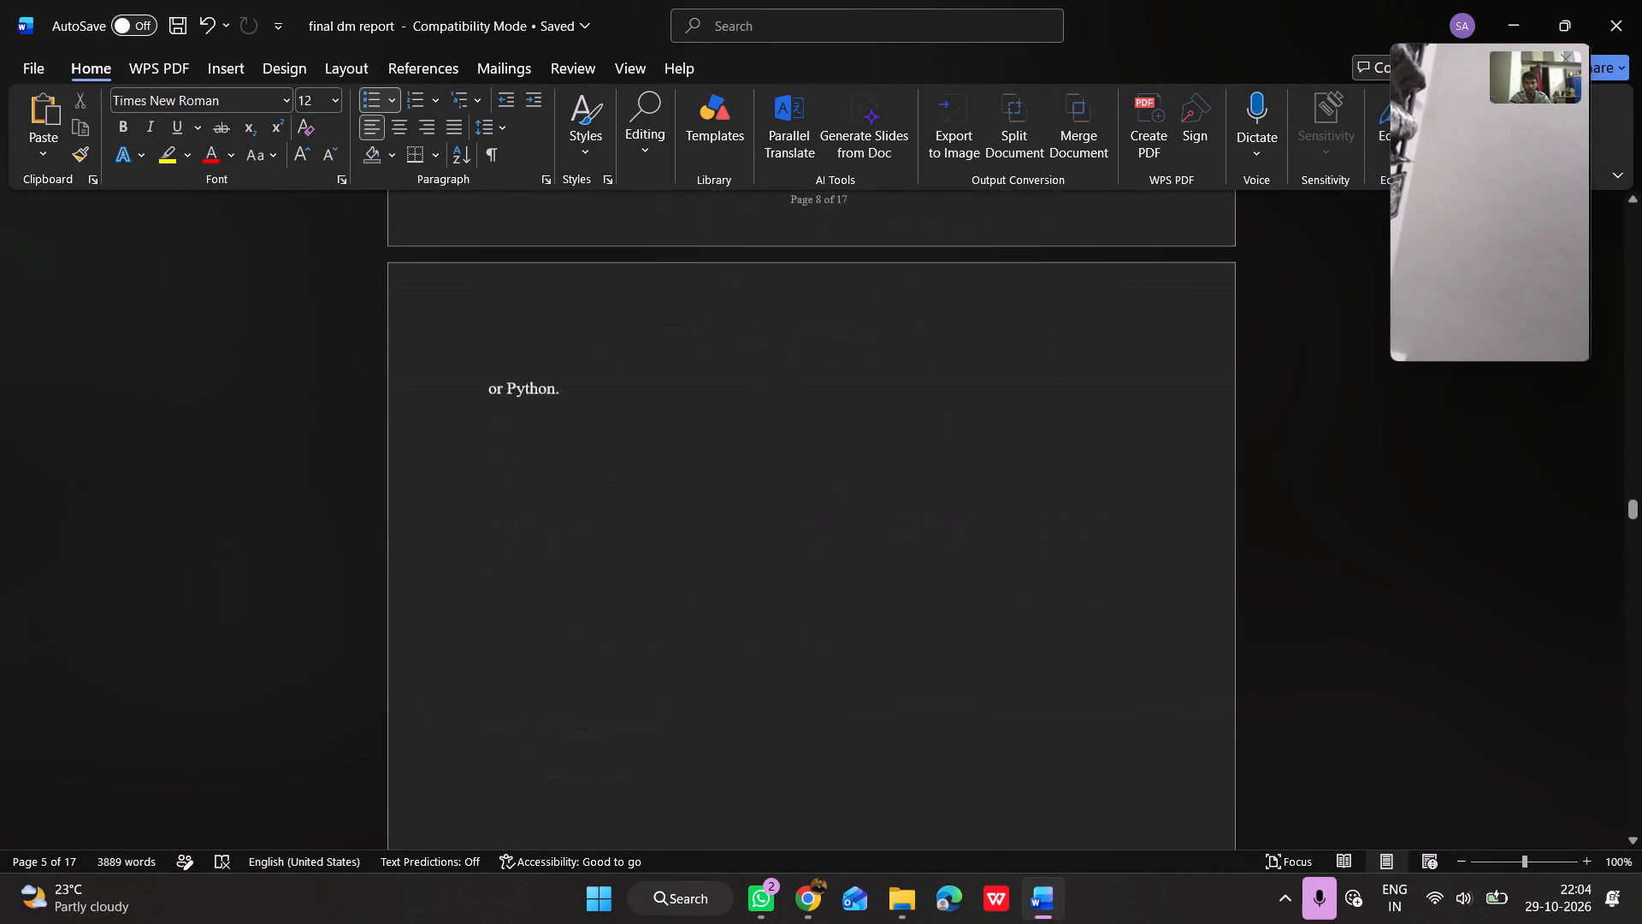
pyautogui.scroll(-14, 910, 409)
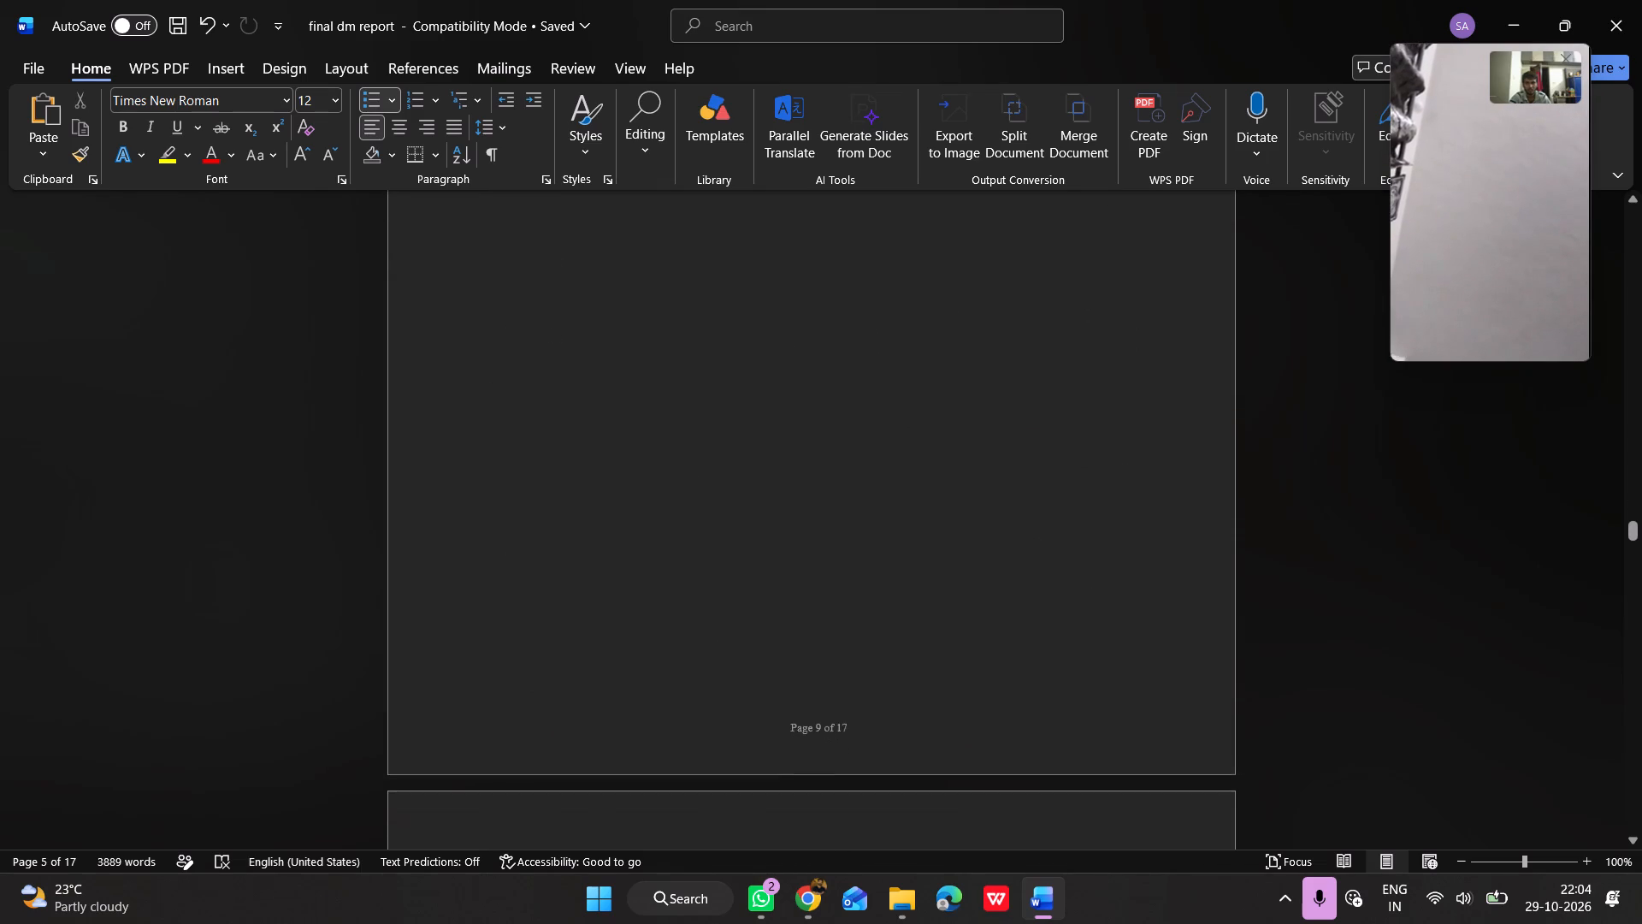
pyautogui.scroll(-1, 896, 419)
pyautogui.scroll(17, 896, 419)
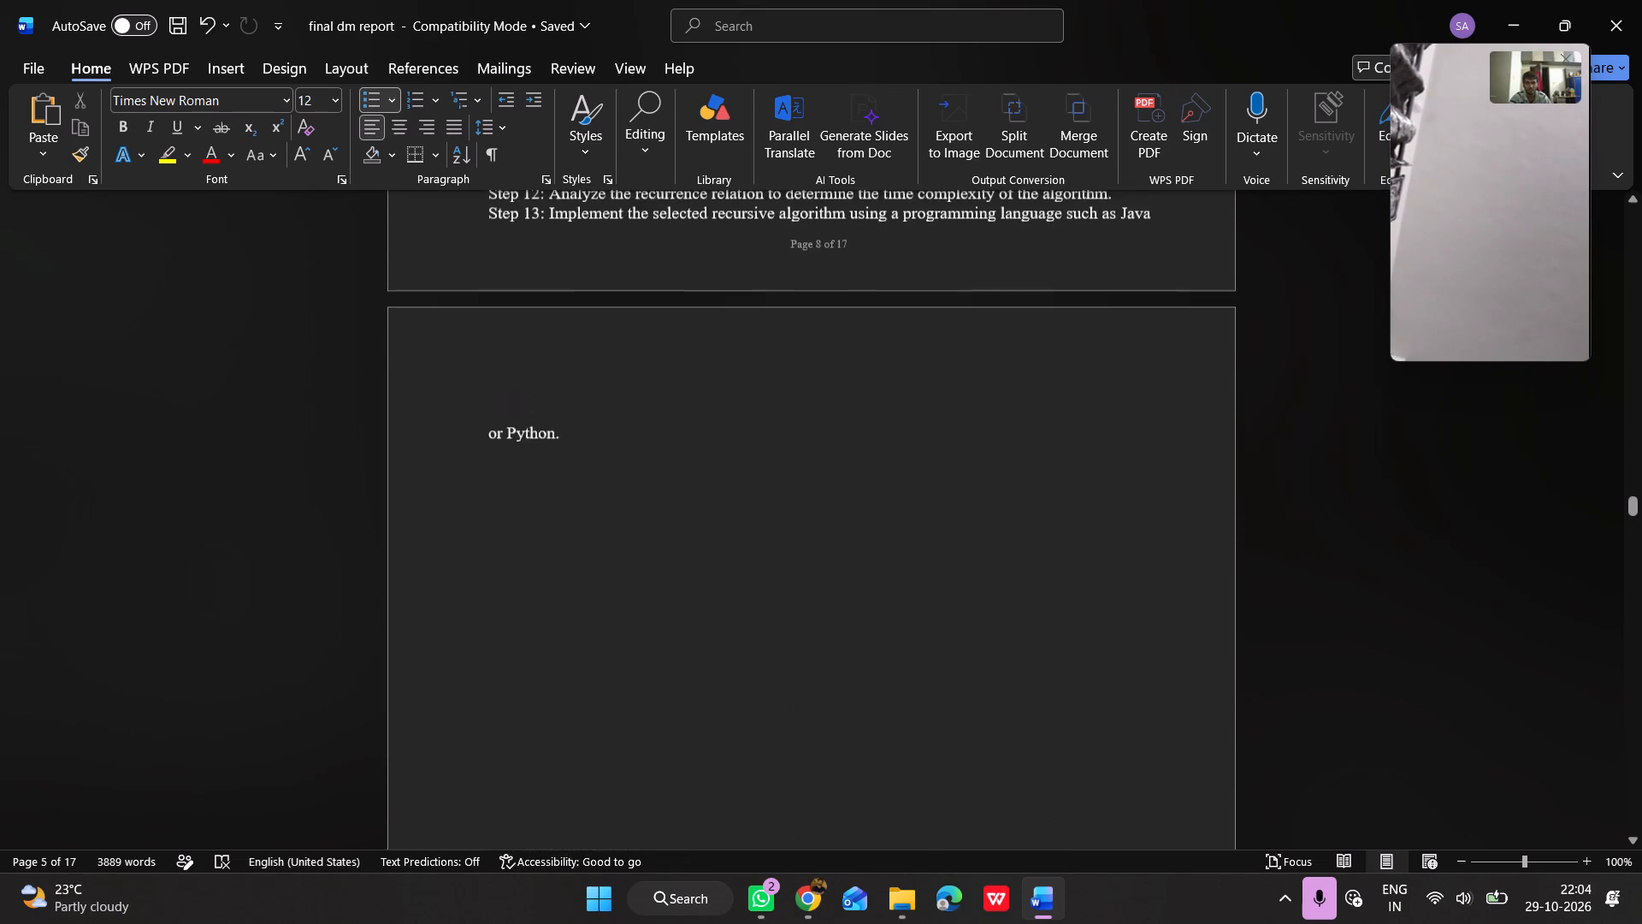
pyautogui.click(493, 486)
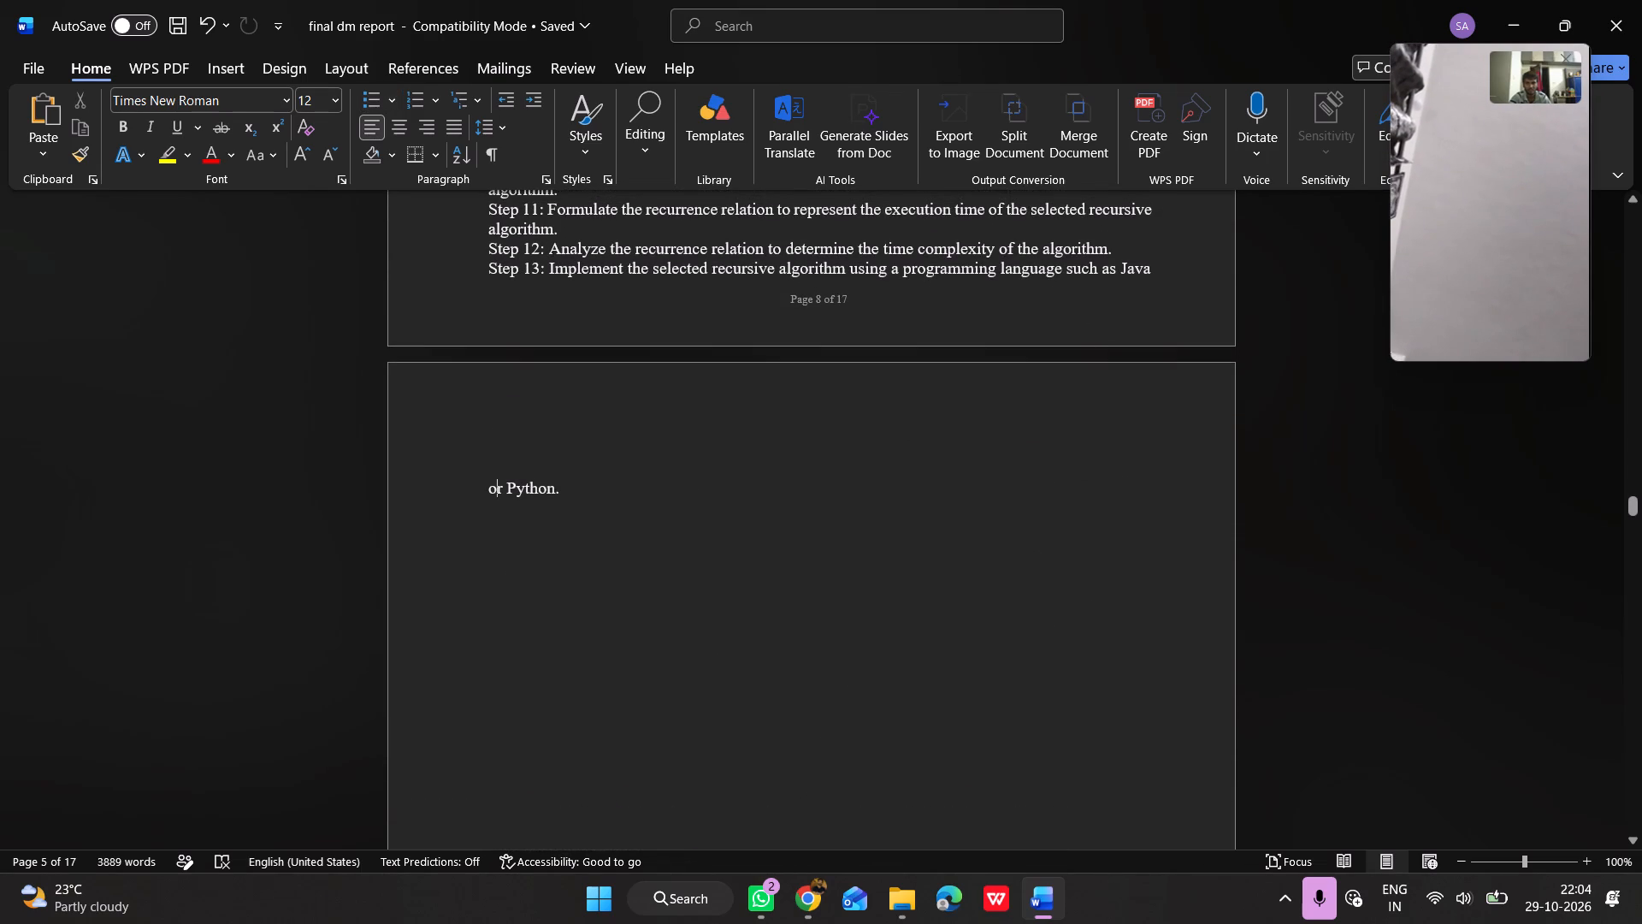
# Remove the page break and blank lines before the "Stage 8: Verification of Mathematical Results" heading so it directly follows the Stage 7 text.
pyautogui.scroll(20, 627, 497)
pyautogui.scroll(1, 627, 497)
pyautogui.scroll(11, 723, 534)
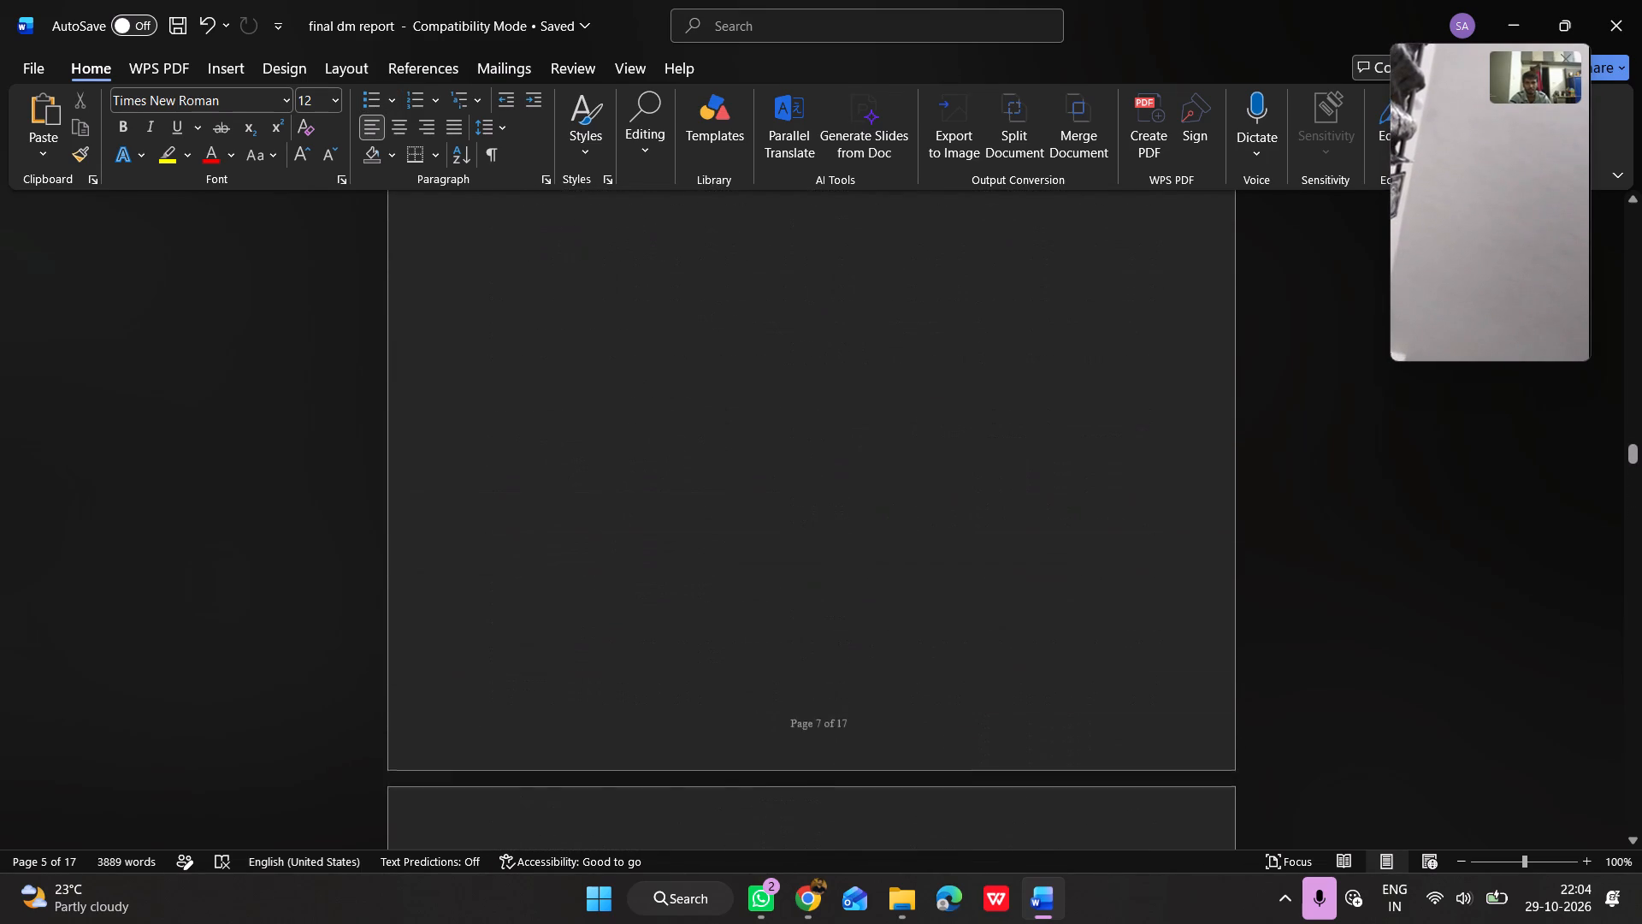
pyautogui.scroll(17, 720, 533)
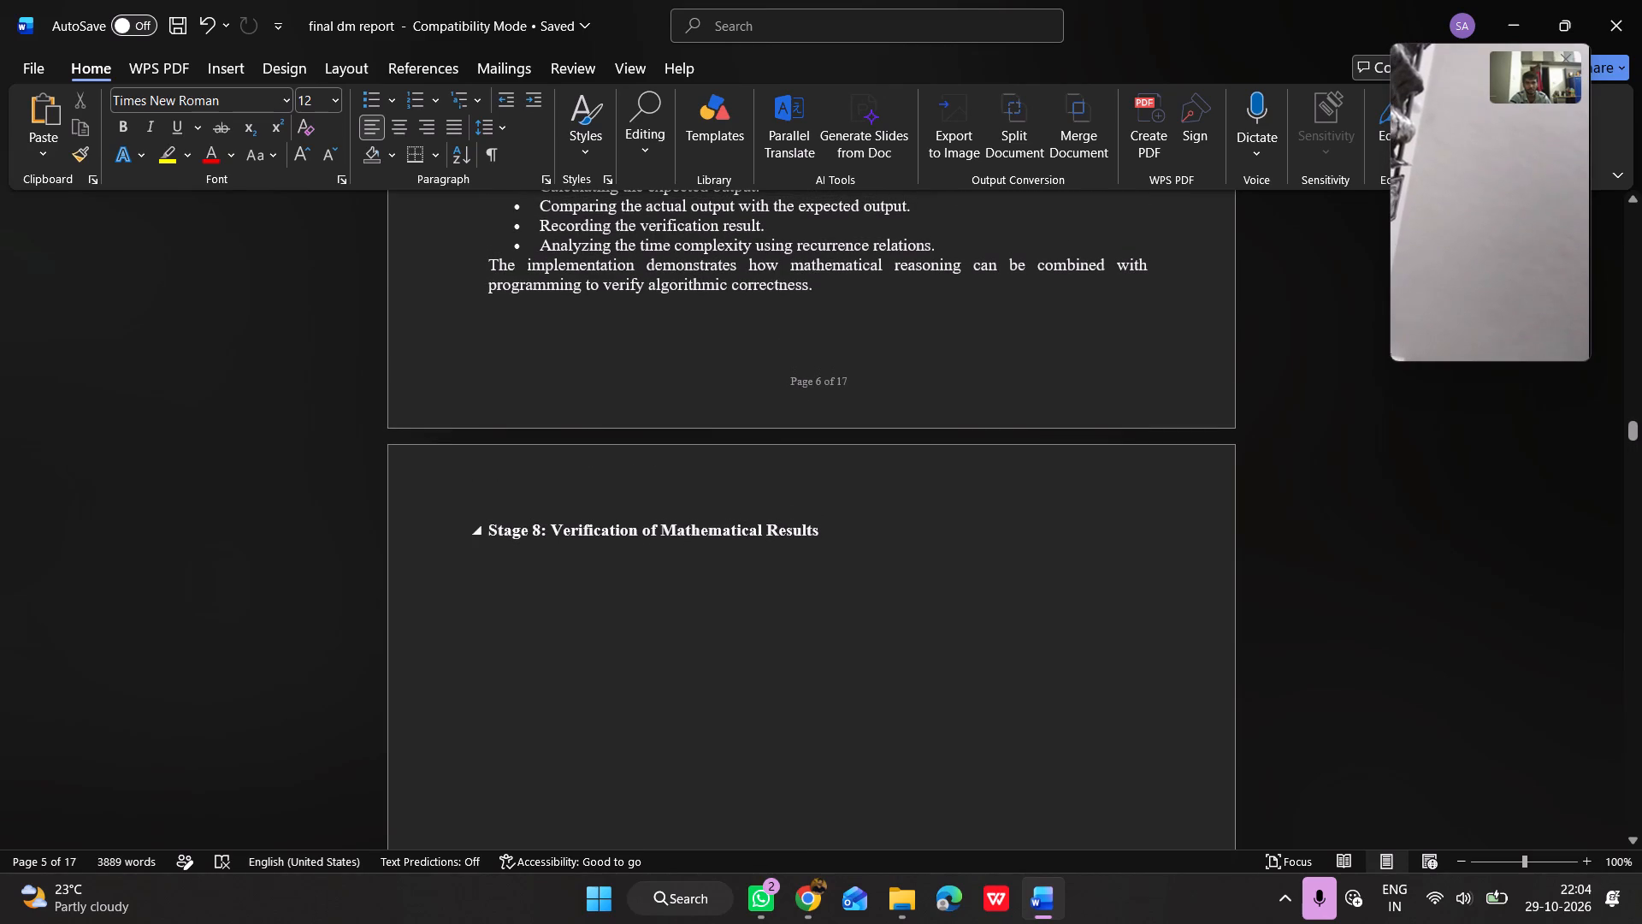
pyautogui.click(487, 529)
pyautogui.press('BackSpace')
pyautogui.press('BackSpace')
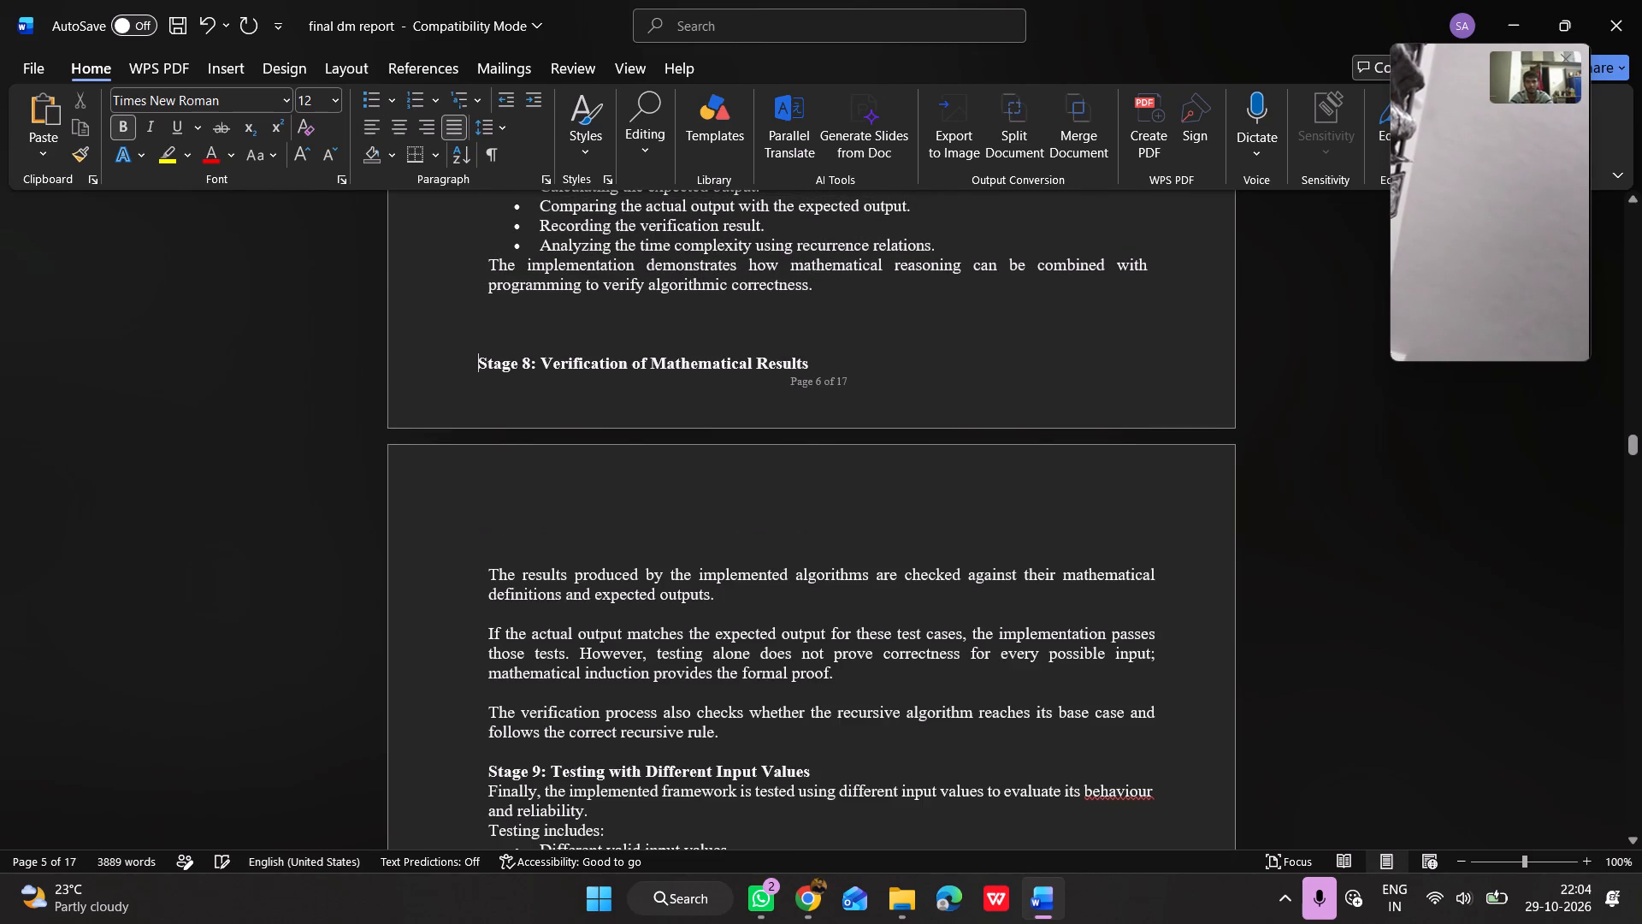
pyautogui.press('BackSpace')
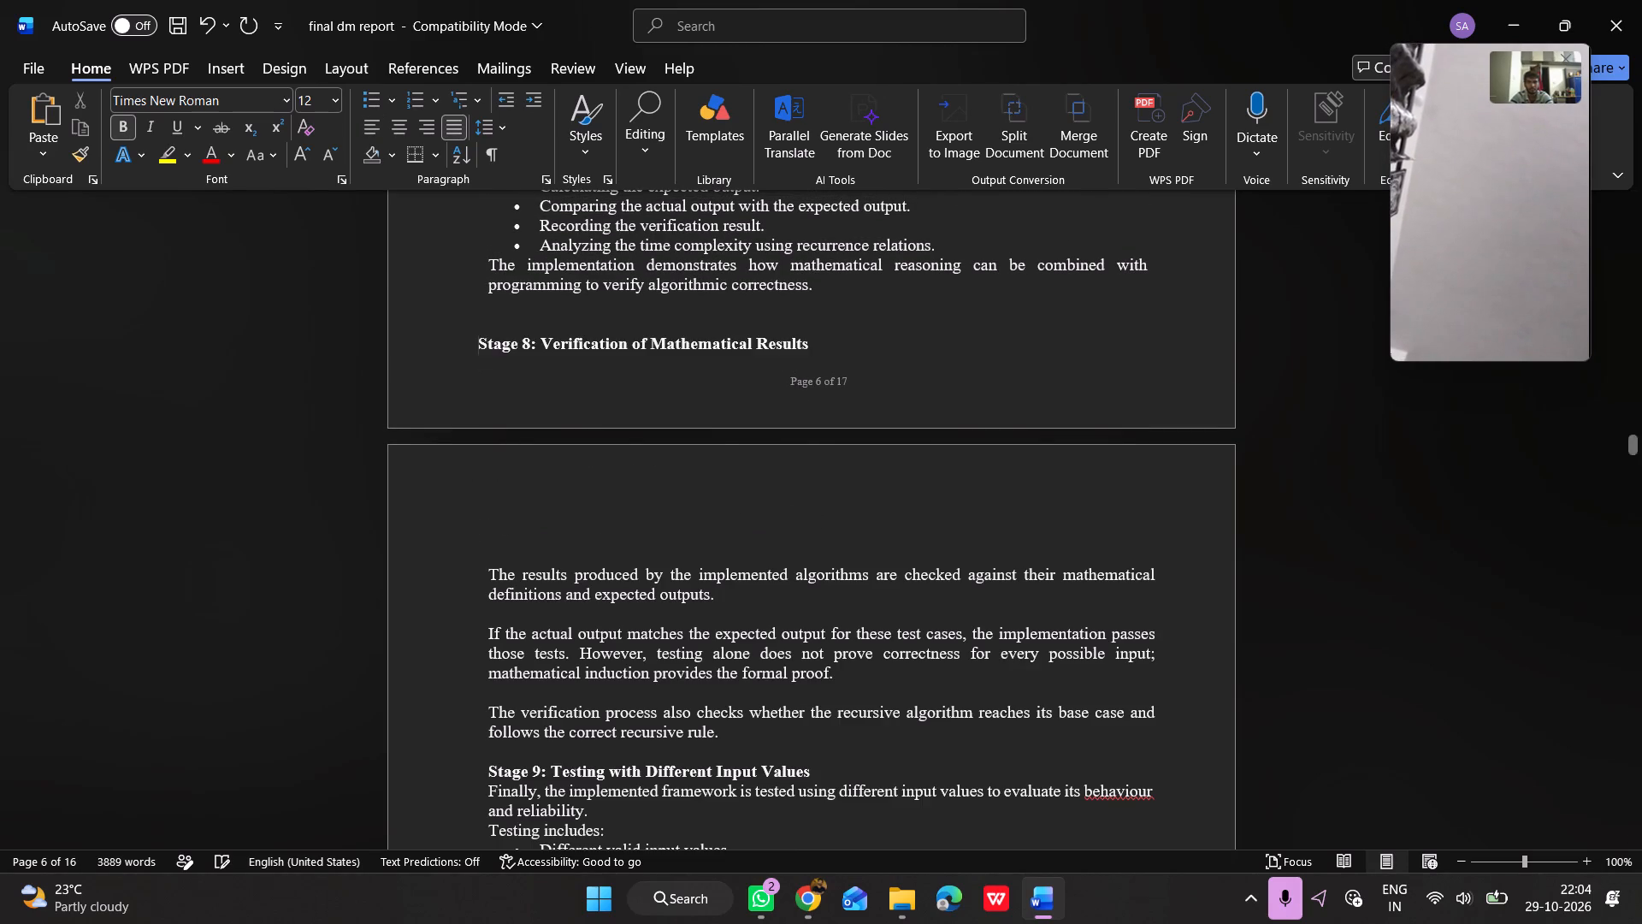
pyautogui.press('BackSpace')
pyautogui.press('BackSpace')
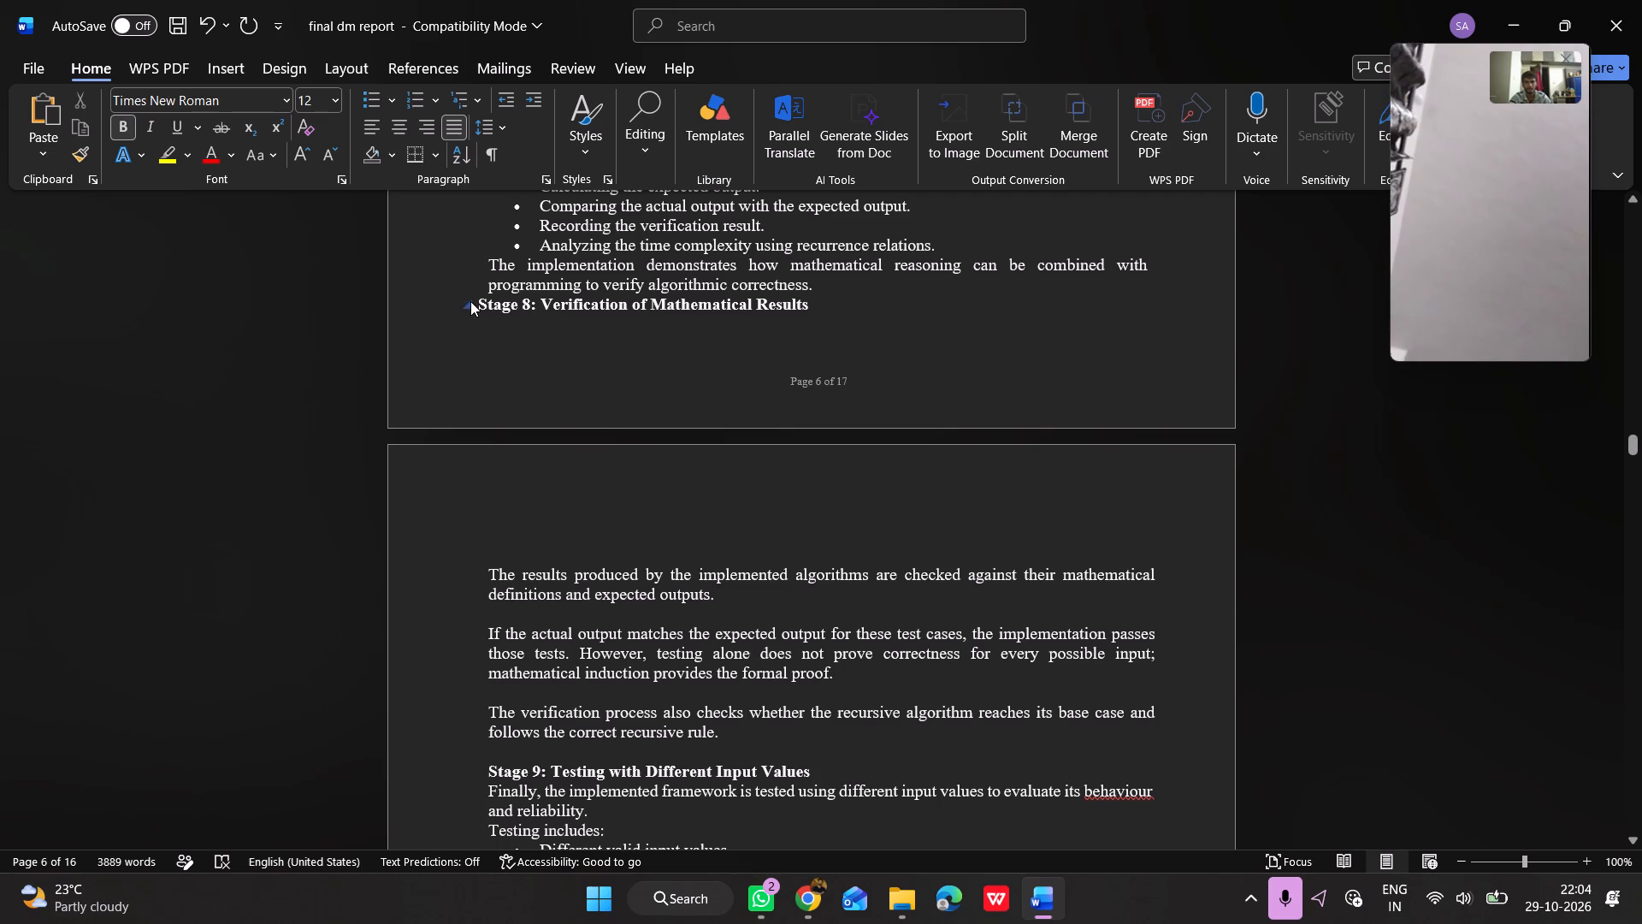
# Move the "Stage 8: Verification of Mathematical Results" heading to the top of page 7, above the paragraph starting "The results produced".
pyautogui.moveTo(479, 303); pyautogui.dragTo(806, 335)
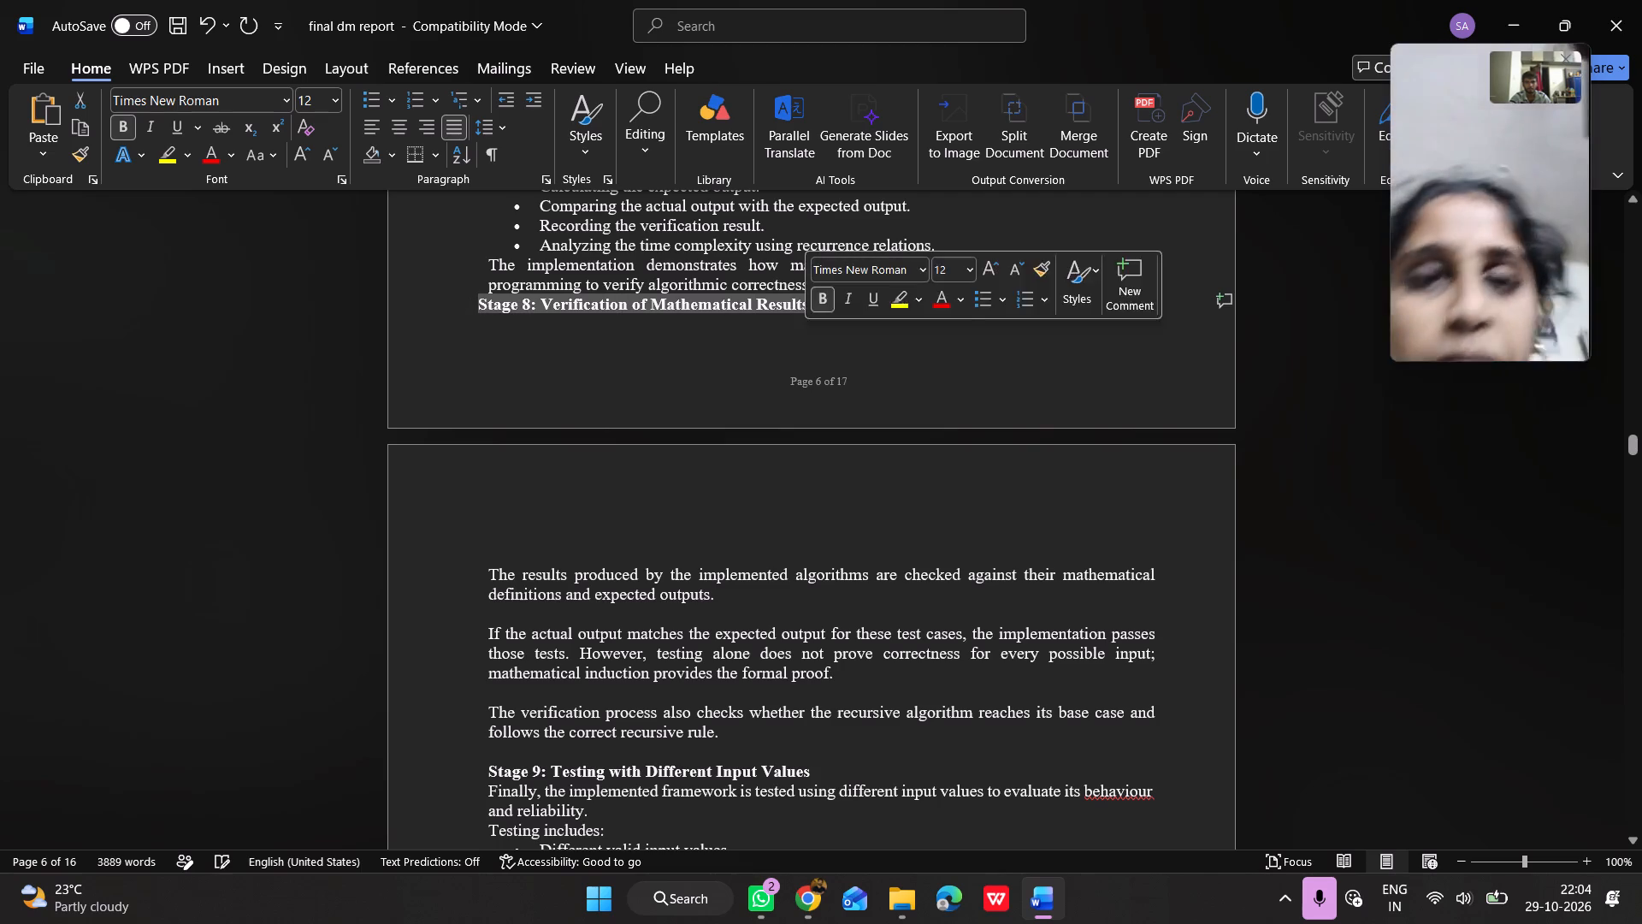
pyautogui.hotkey('ctrl', 'c')
pyautogui.hotkey('ctrl', 'x')
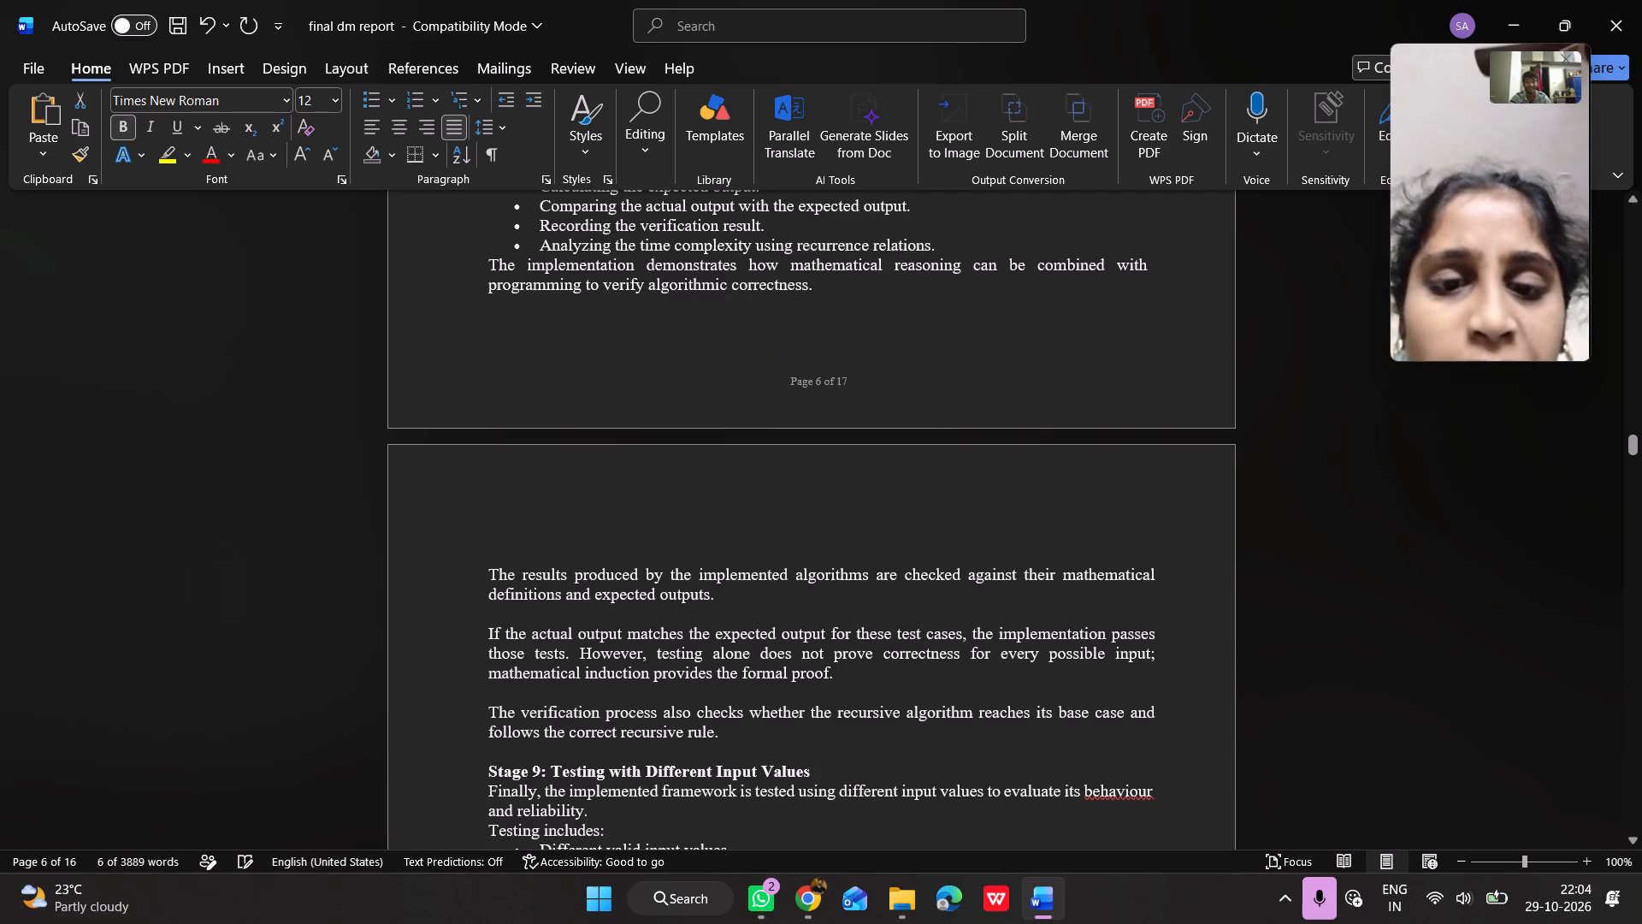
pyautogui.click(489, 564)
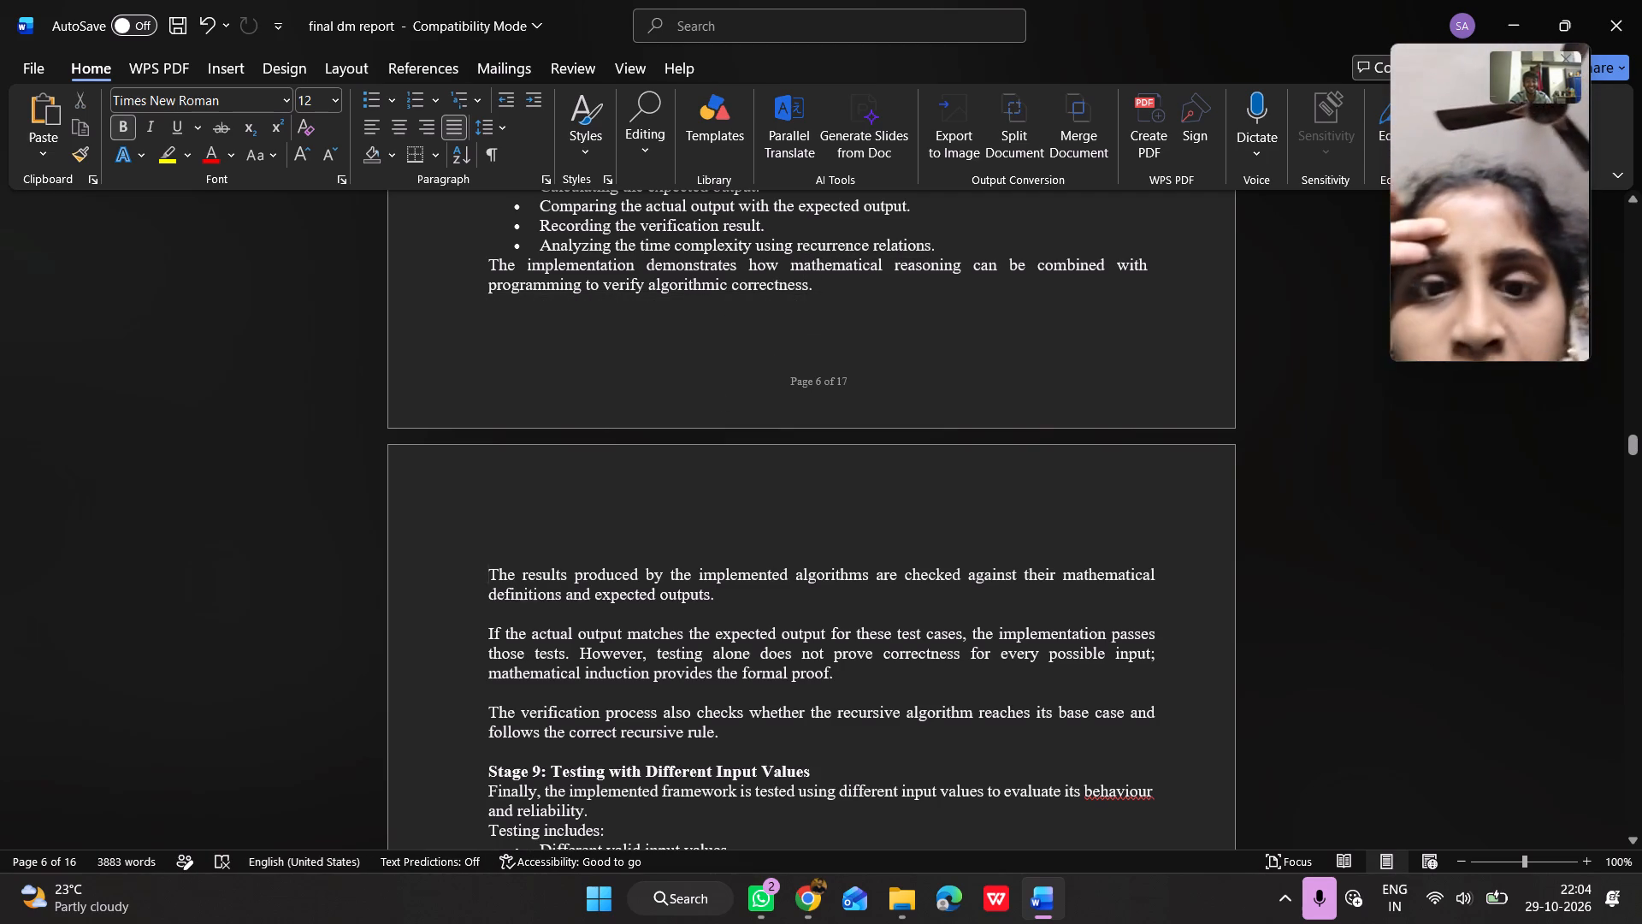
pyautogui.press('Return')
pyautogui.press('Return')
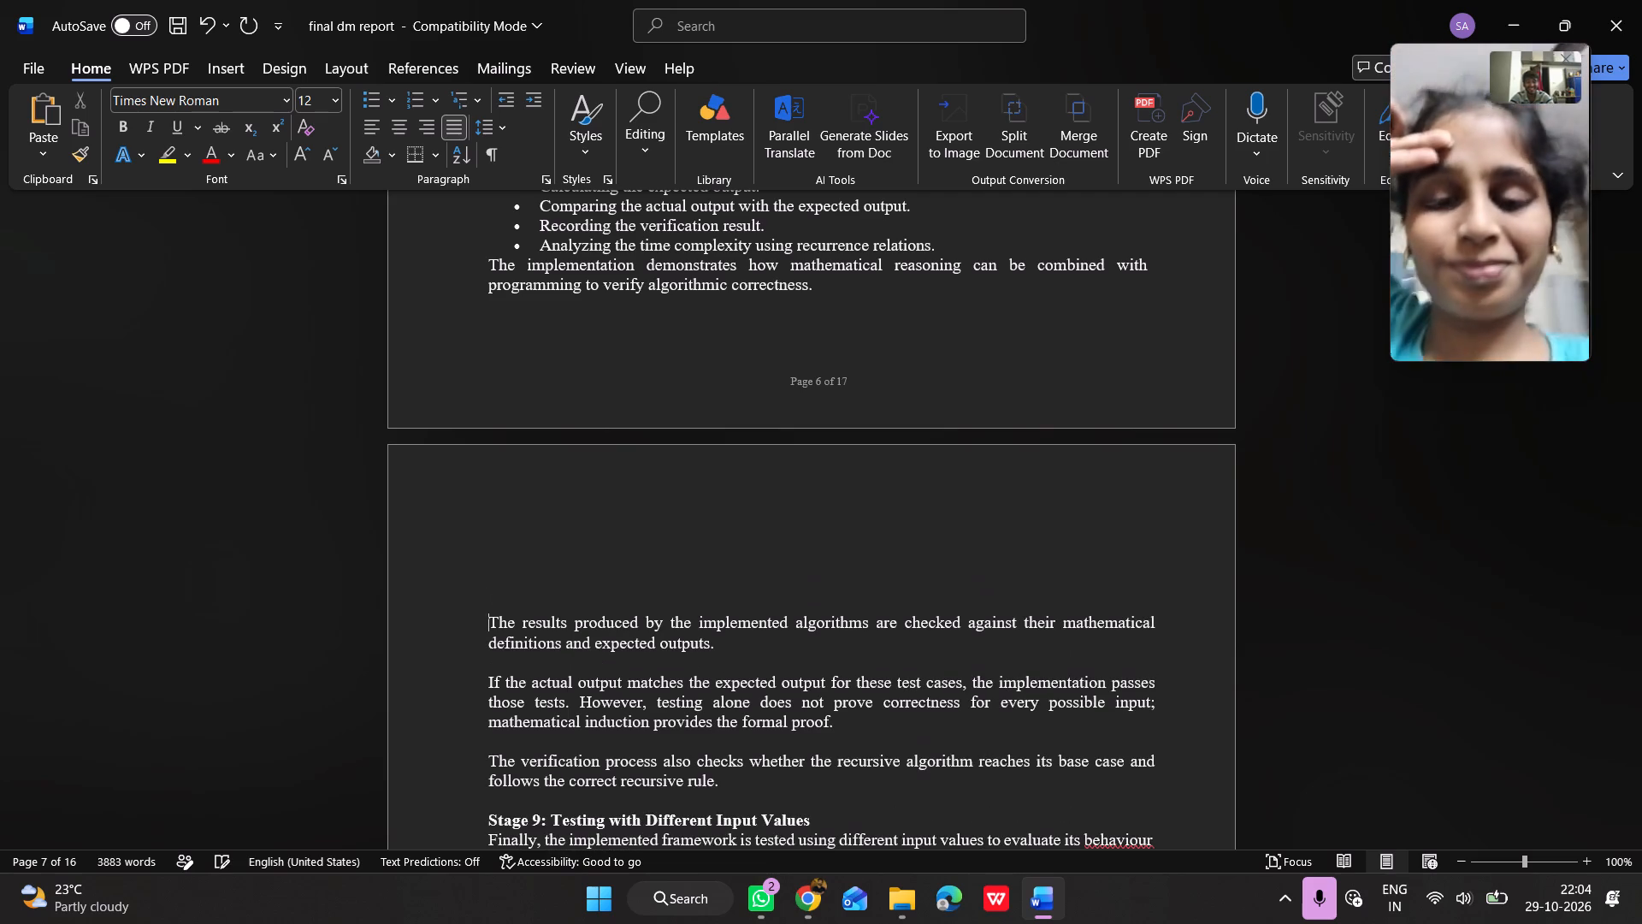
pyautogui.press('Up')
pyautogui.press('Up')
pyautogui.hotkey('ctrl', 'v')
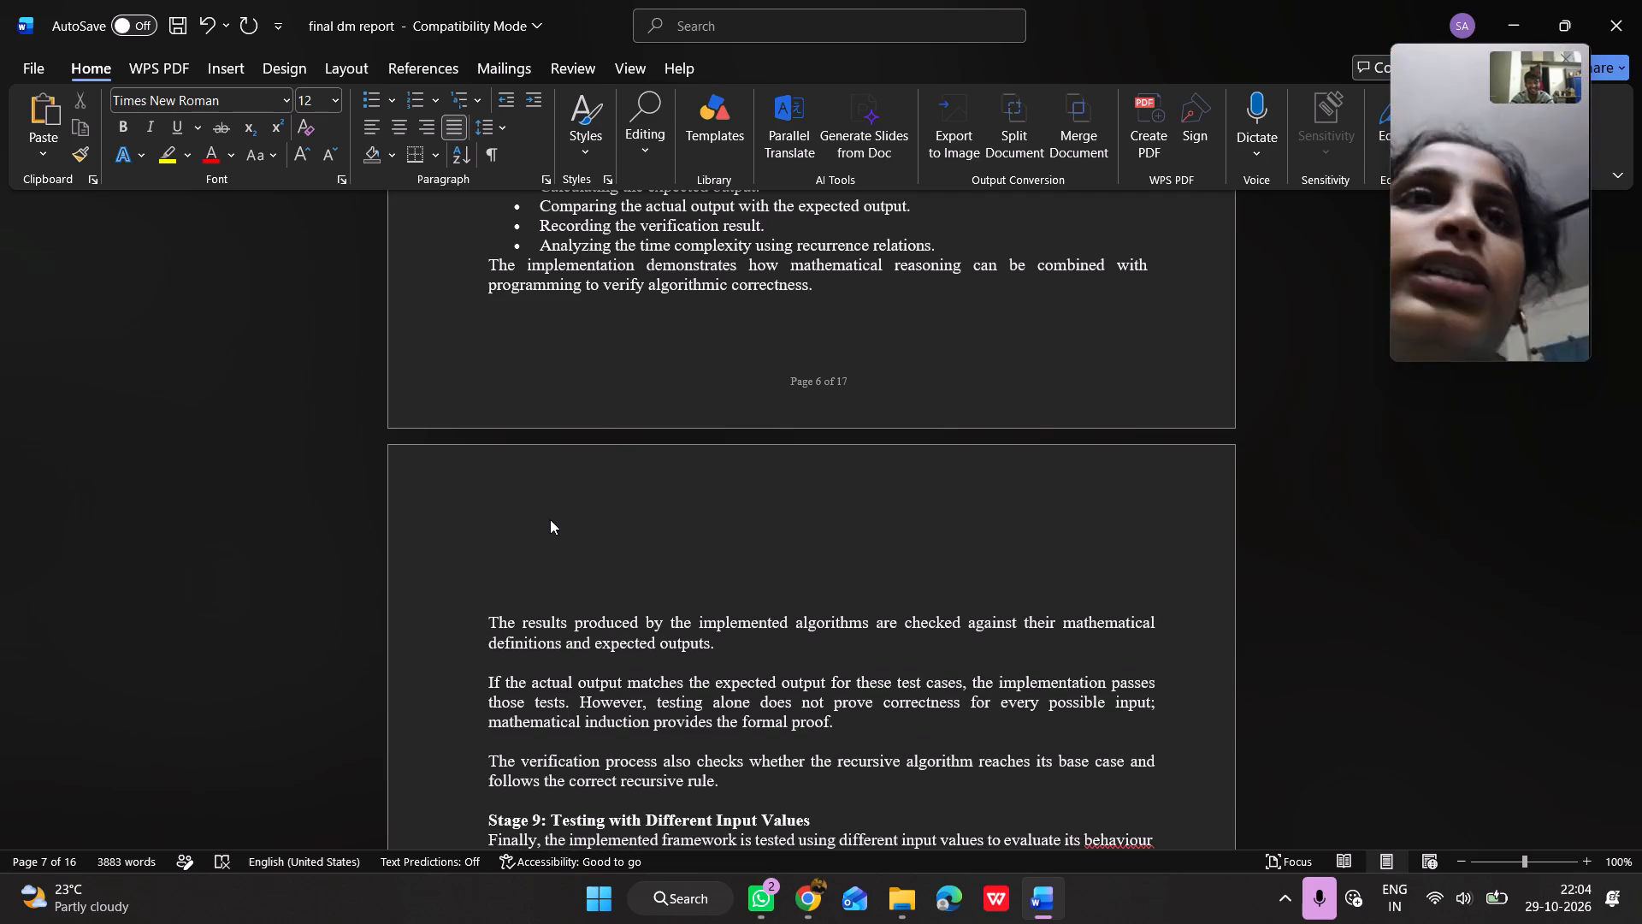
# Delete the blank lines between the Stage 8 heading and the paragraph starting "The results produced".
pyautogui.press('Down')
pyautogui.press('Down')
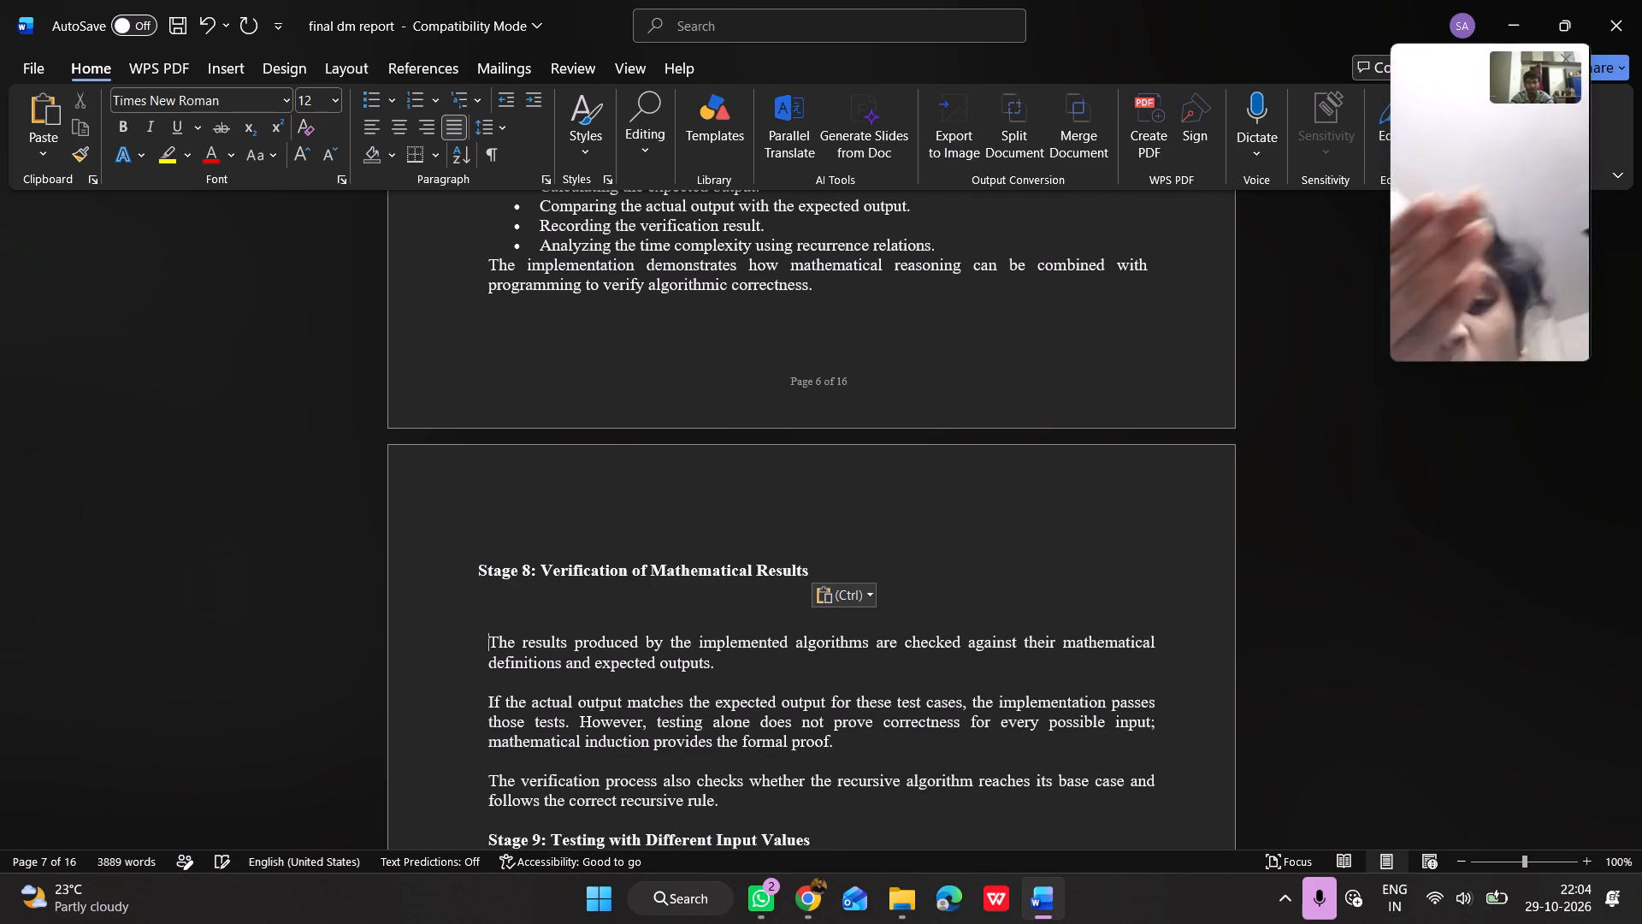
pyautogui.press('BackSpace')
pyautogui.press('BackSpace')
pyautogui.press('BackSpace')
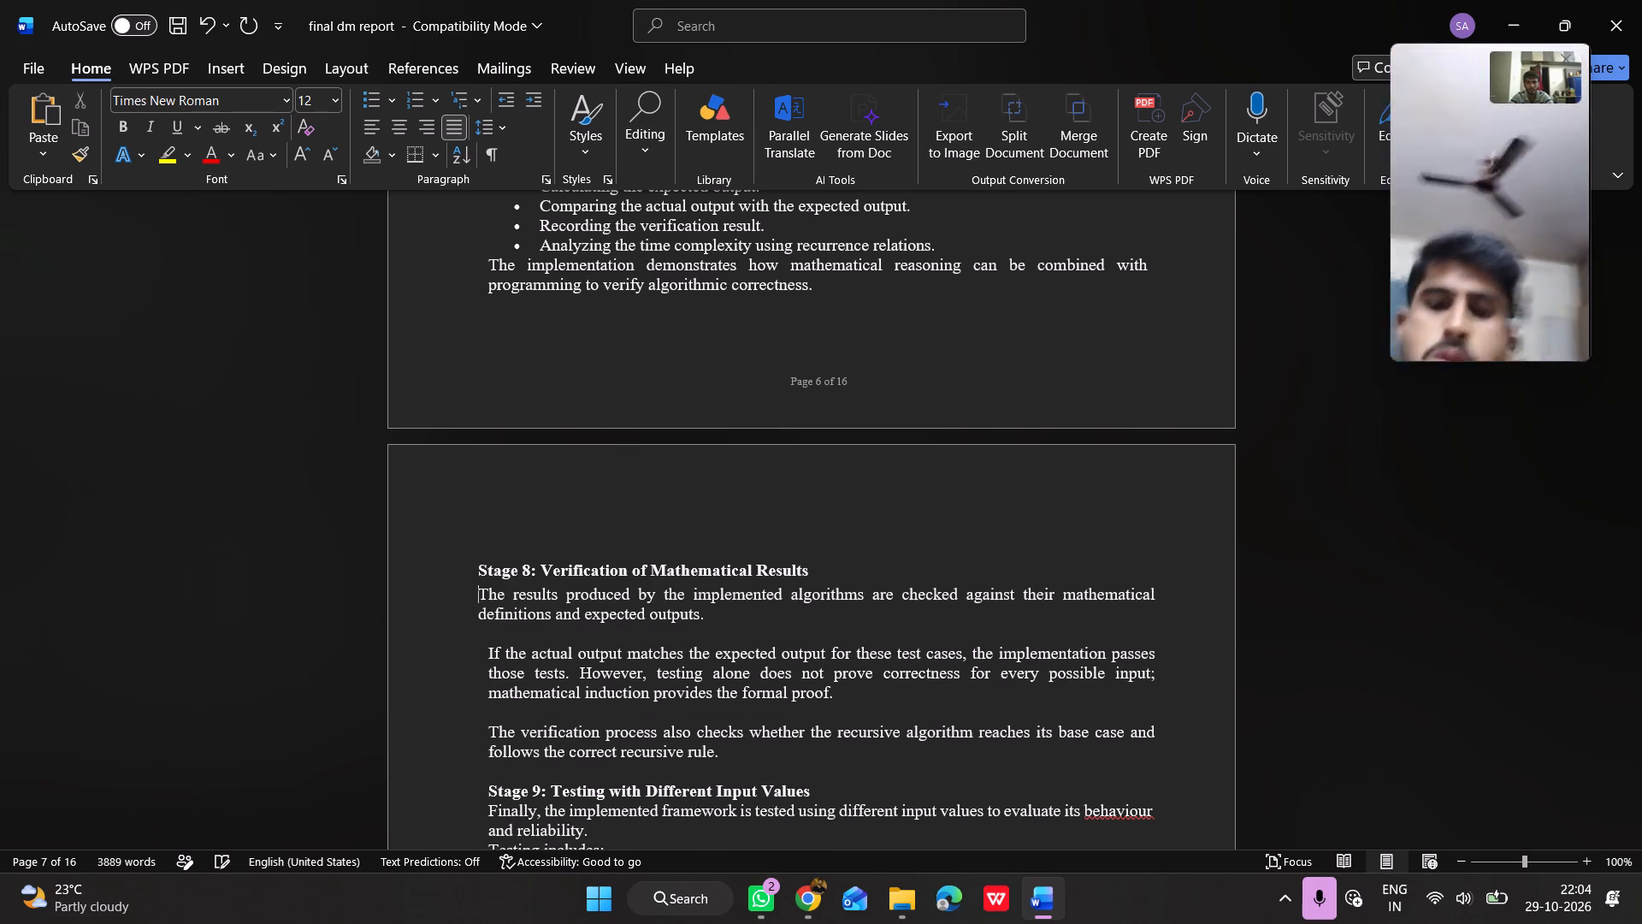
# Insert a blank line between the "Stage 8: Verification of Mathematical Results" heading and the paragraph starting "The results produced".
pyautogui.press('Return')
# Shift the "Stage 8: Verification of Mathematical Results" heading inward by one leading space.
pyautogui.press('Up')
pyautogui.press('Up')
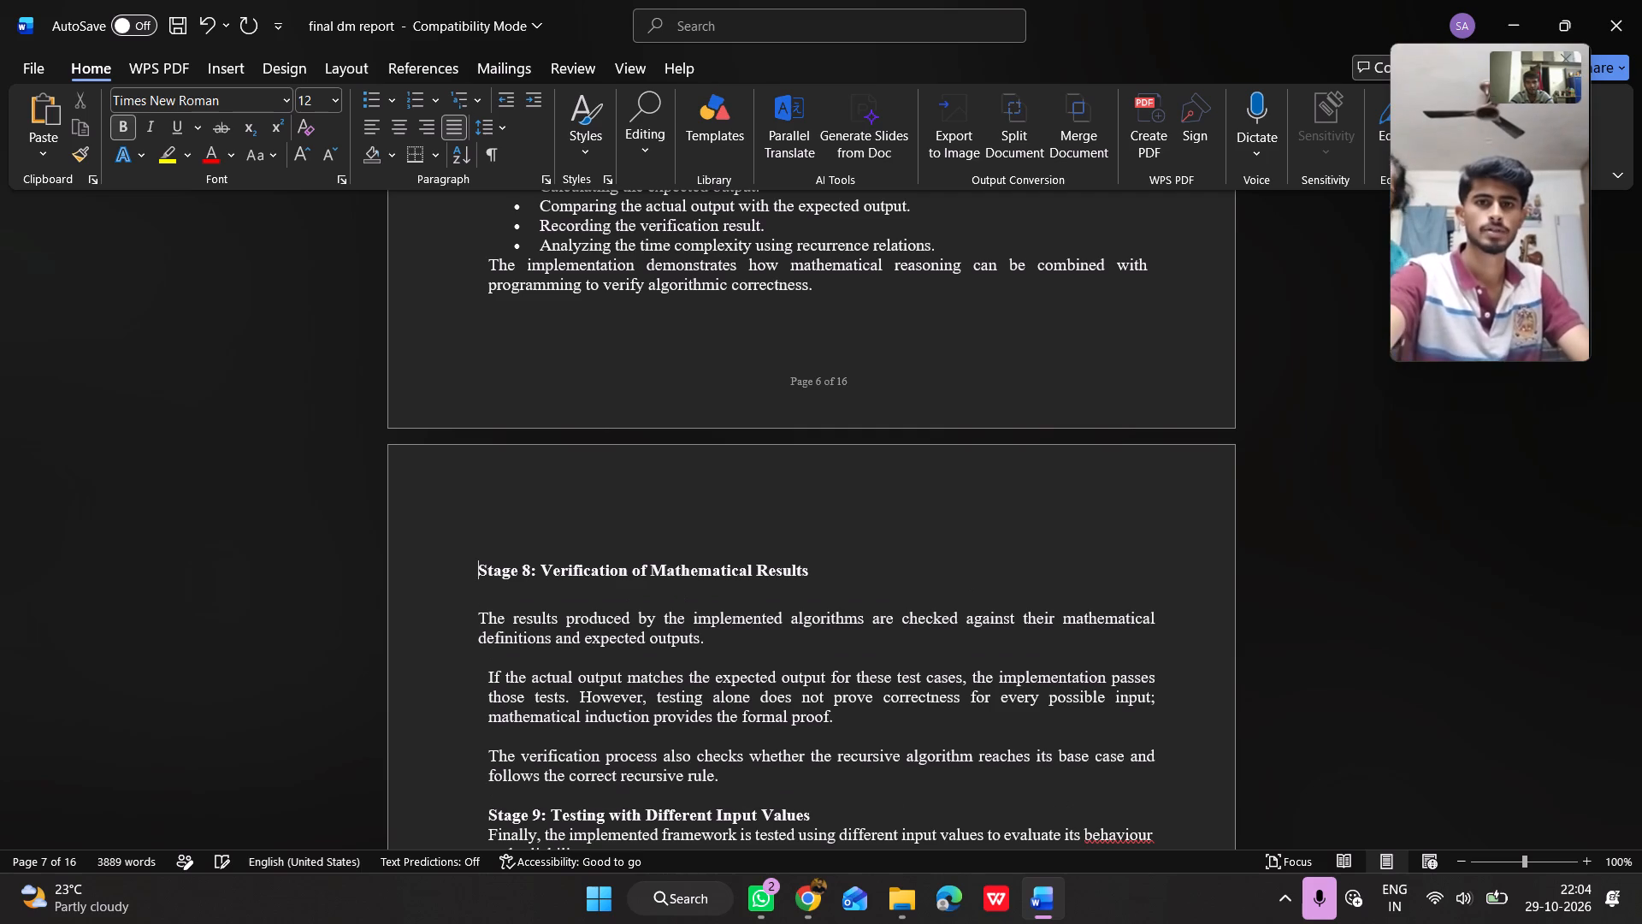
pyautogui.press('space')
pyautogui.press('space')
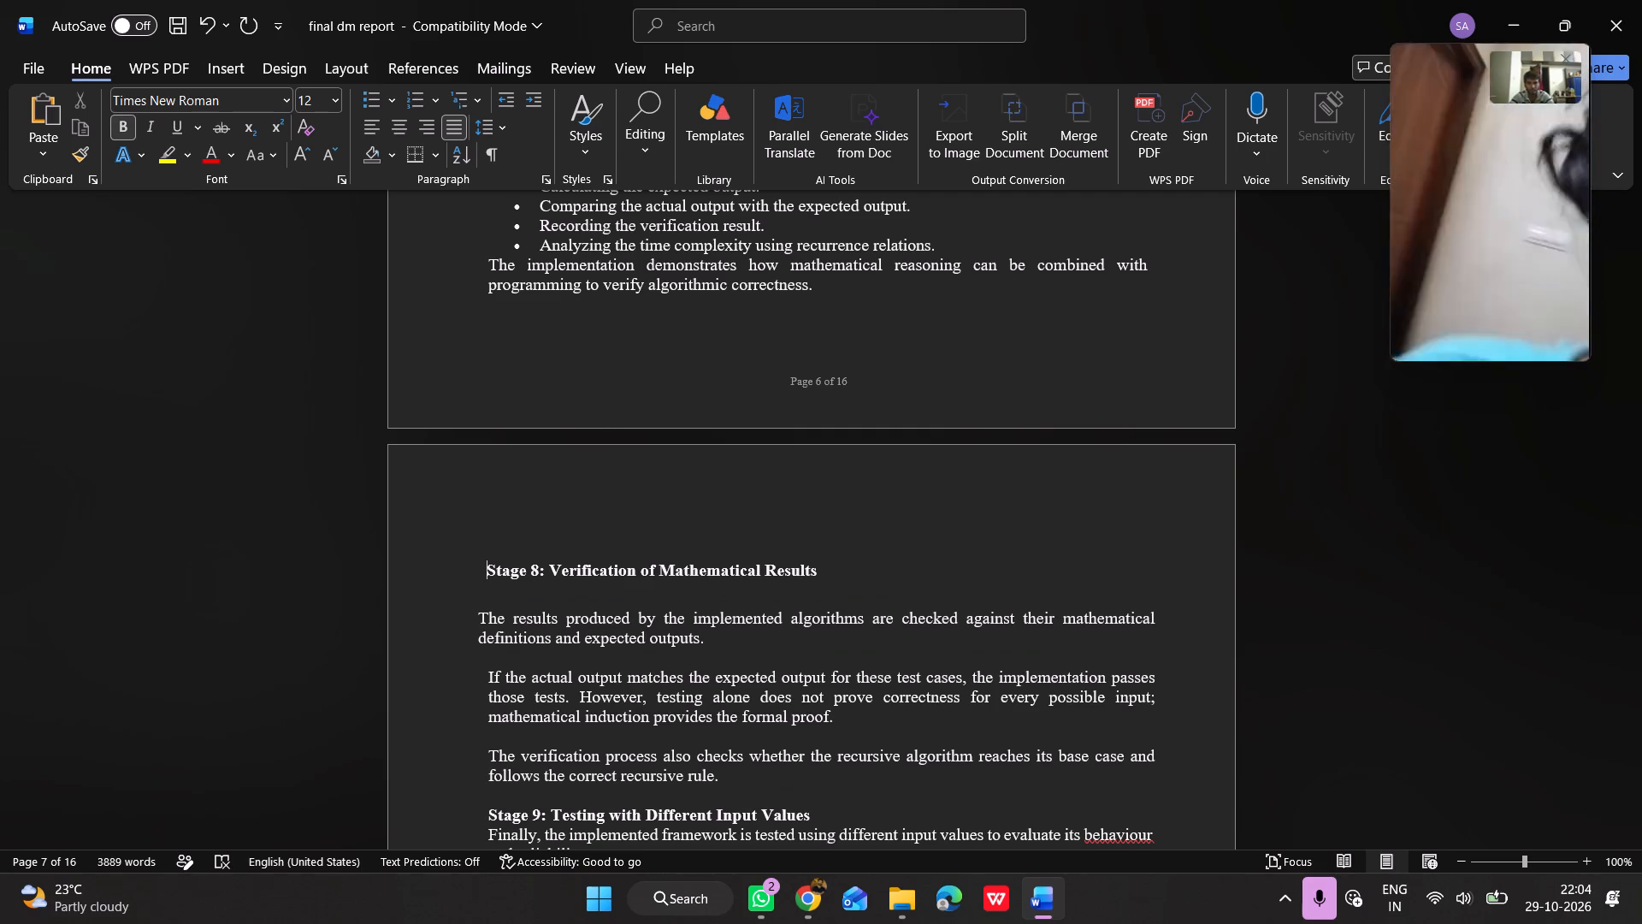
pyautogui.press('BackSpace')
# Remove the indents of the Stage 8 paragraphs starting "If the actual output" and "The verification process".
pyautogui.press('Down')
pyautogui.press('Down')
pyautogui.press('Down')
pyautogui.press('Down')
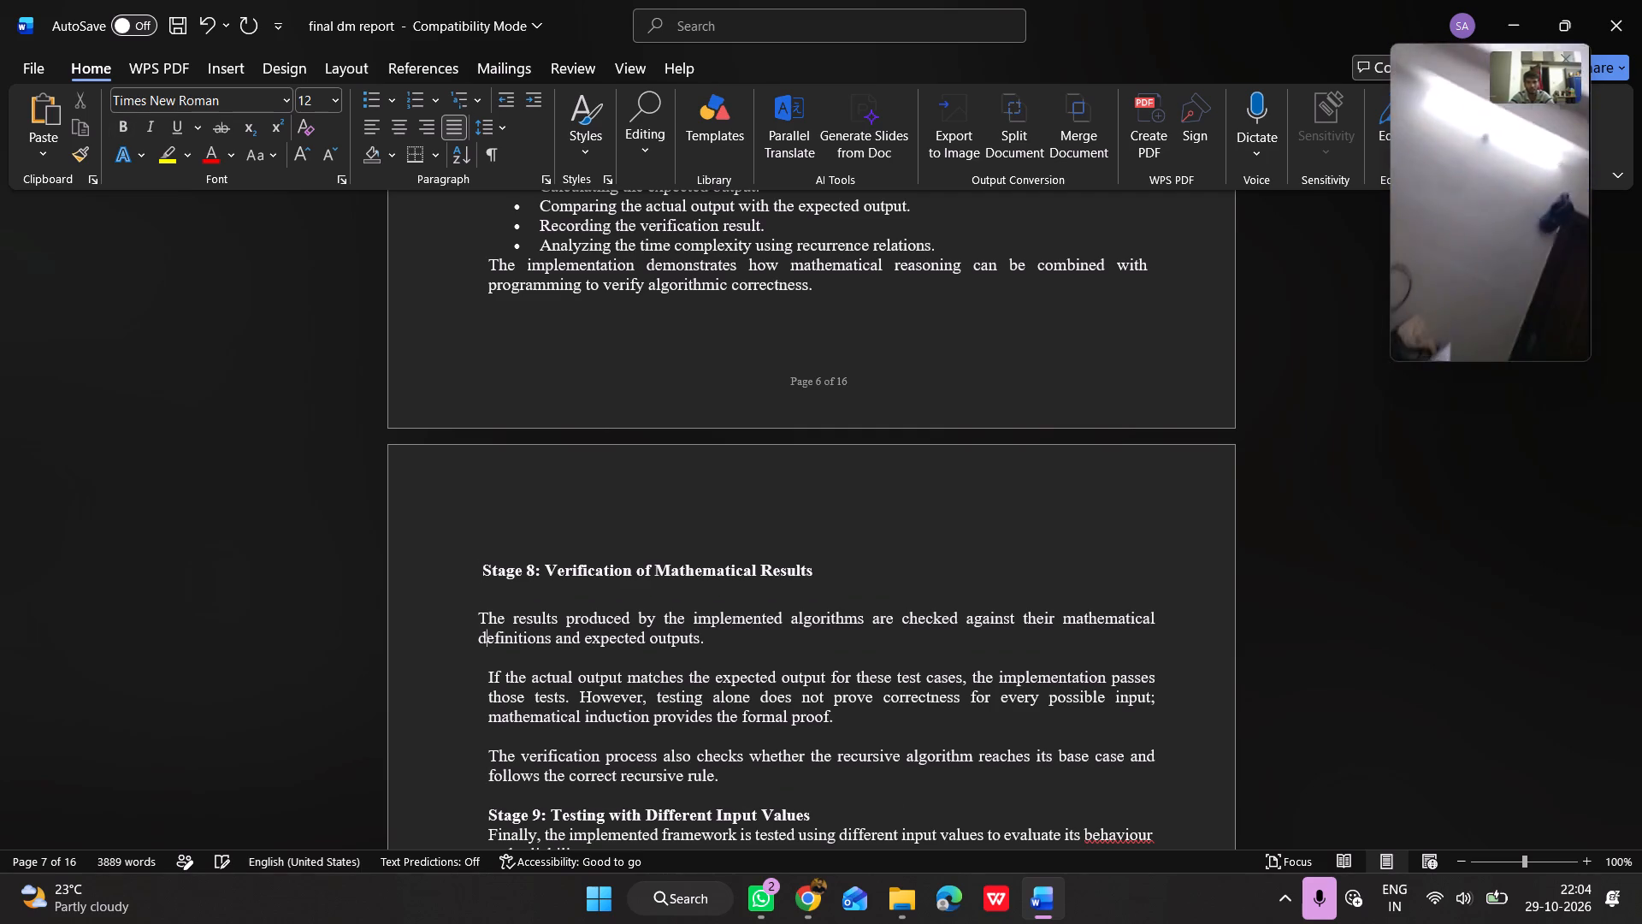
pyautogui.press('Down')
pyautogui.press('BackSpace')
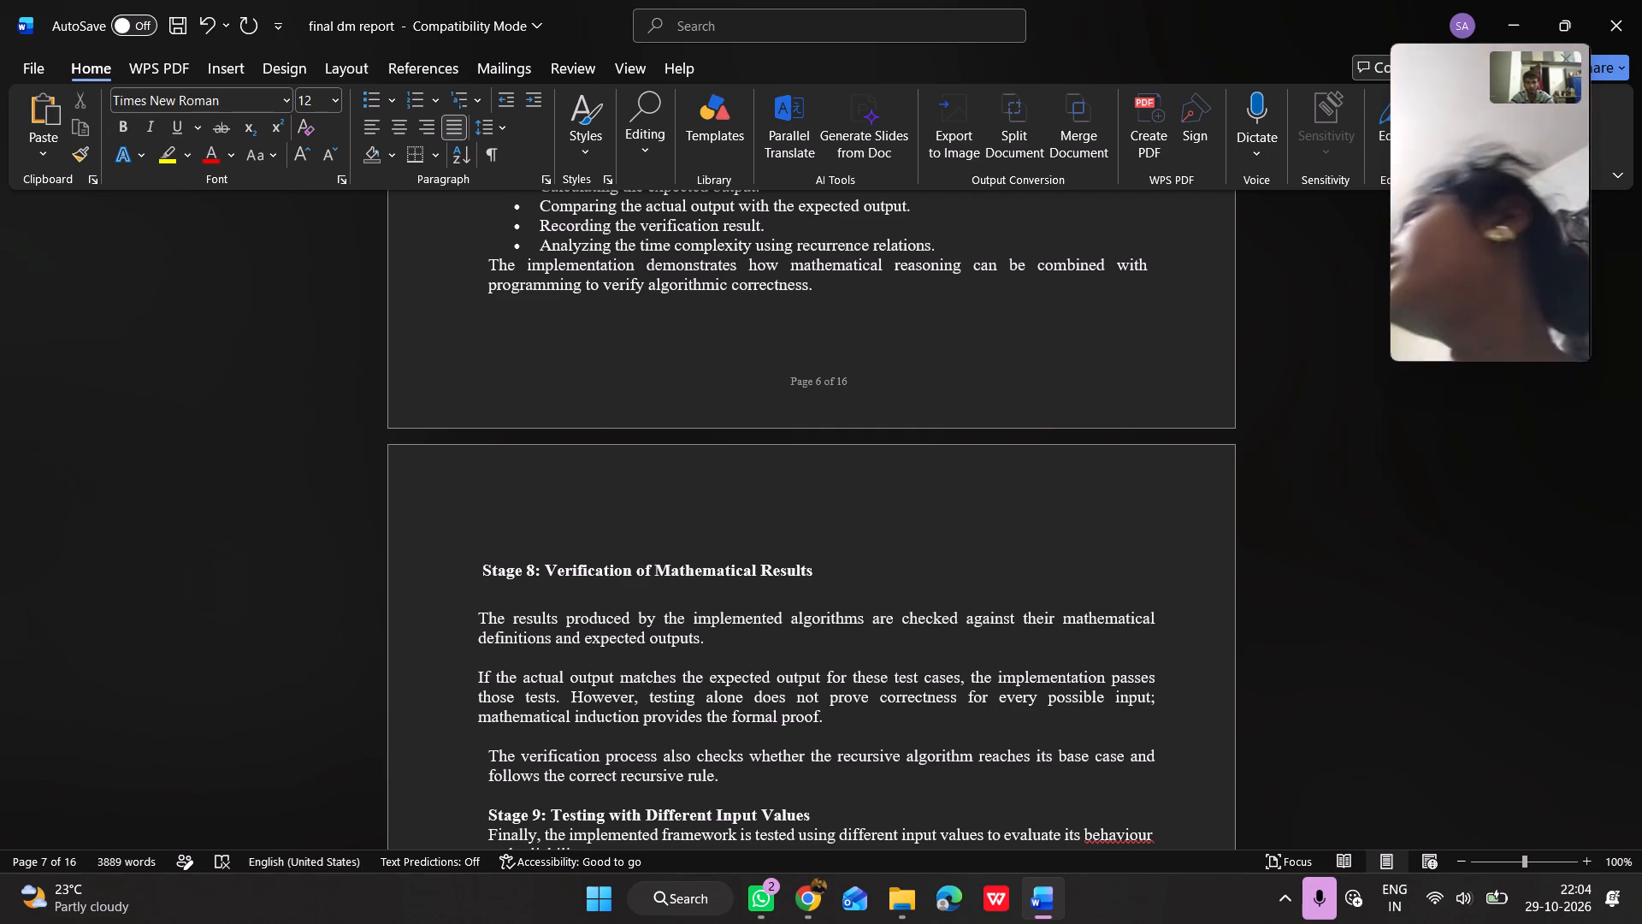
pyautogui.press('Down')
pyautogui.press('Down')
pyautogui.press('Down')
pyautogui.press('Down')
pyautogui.press('BackSpace')
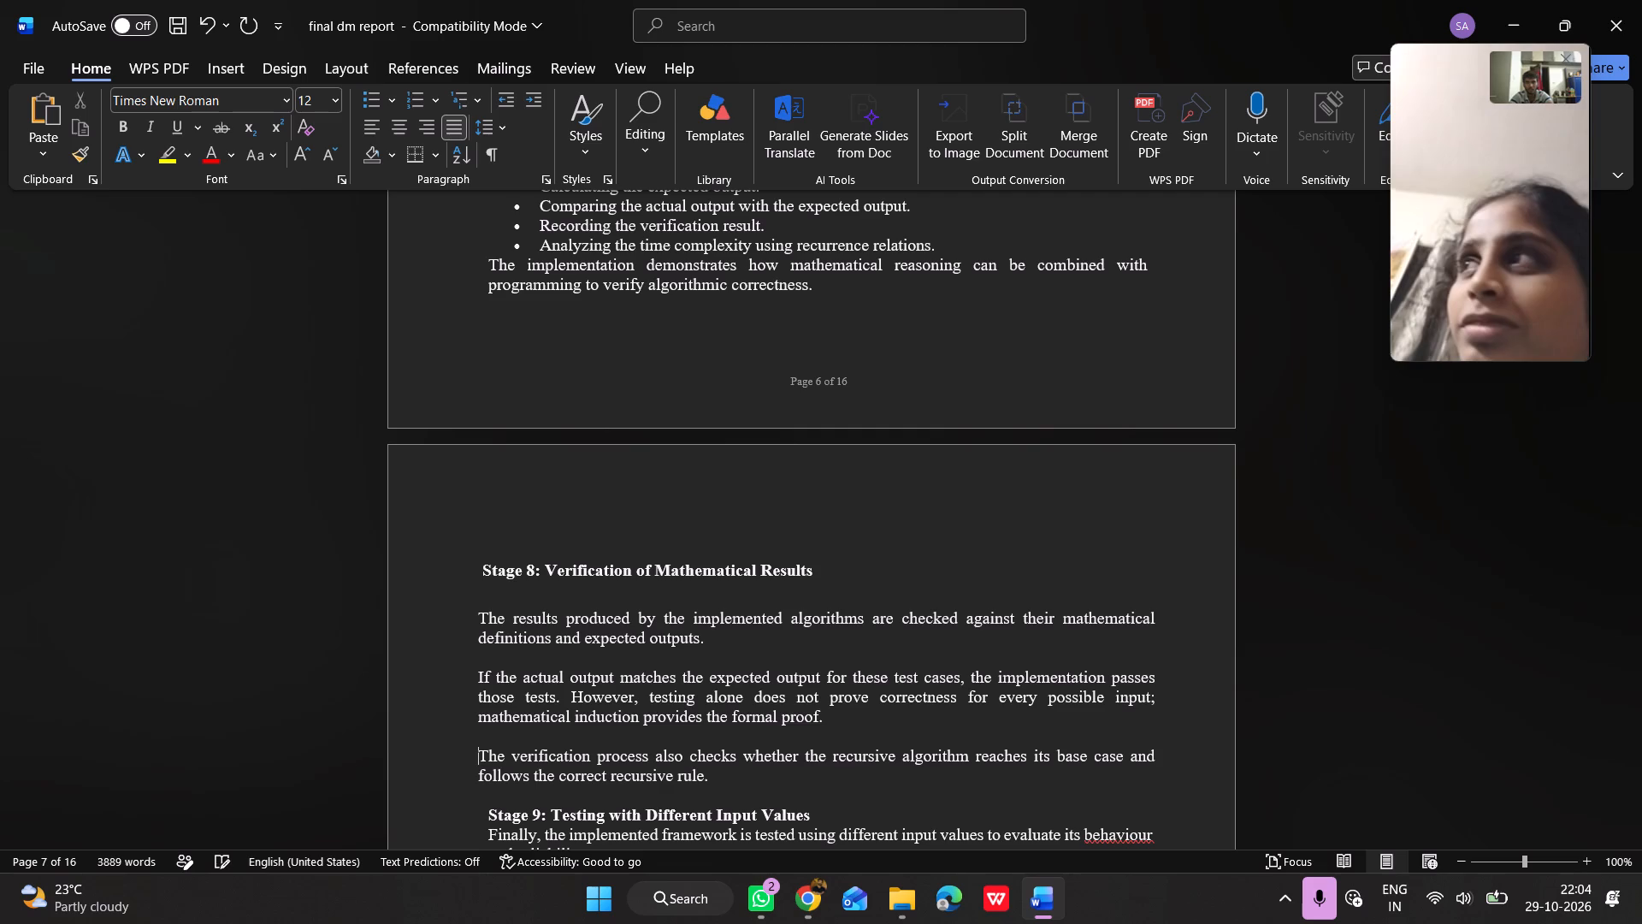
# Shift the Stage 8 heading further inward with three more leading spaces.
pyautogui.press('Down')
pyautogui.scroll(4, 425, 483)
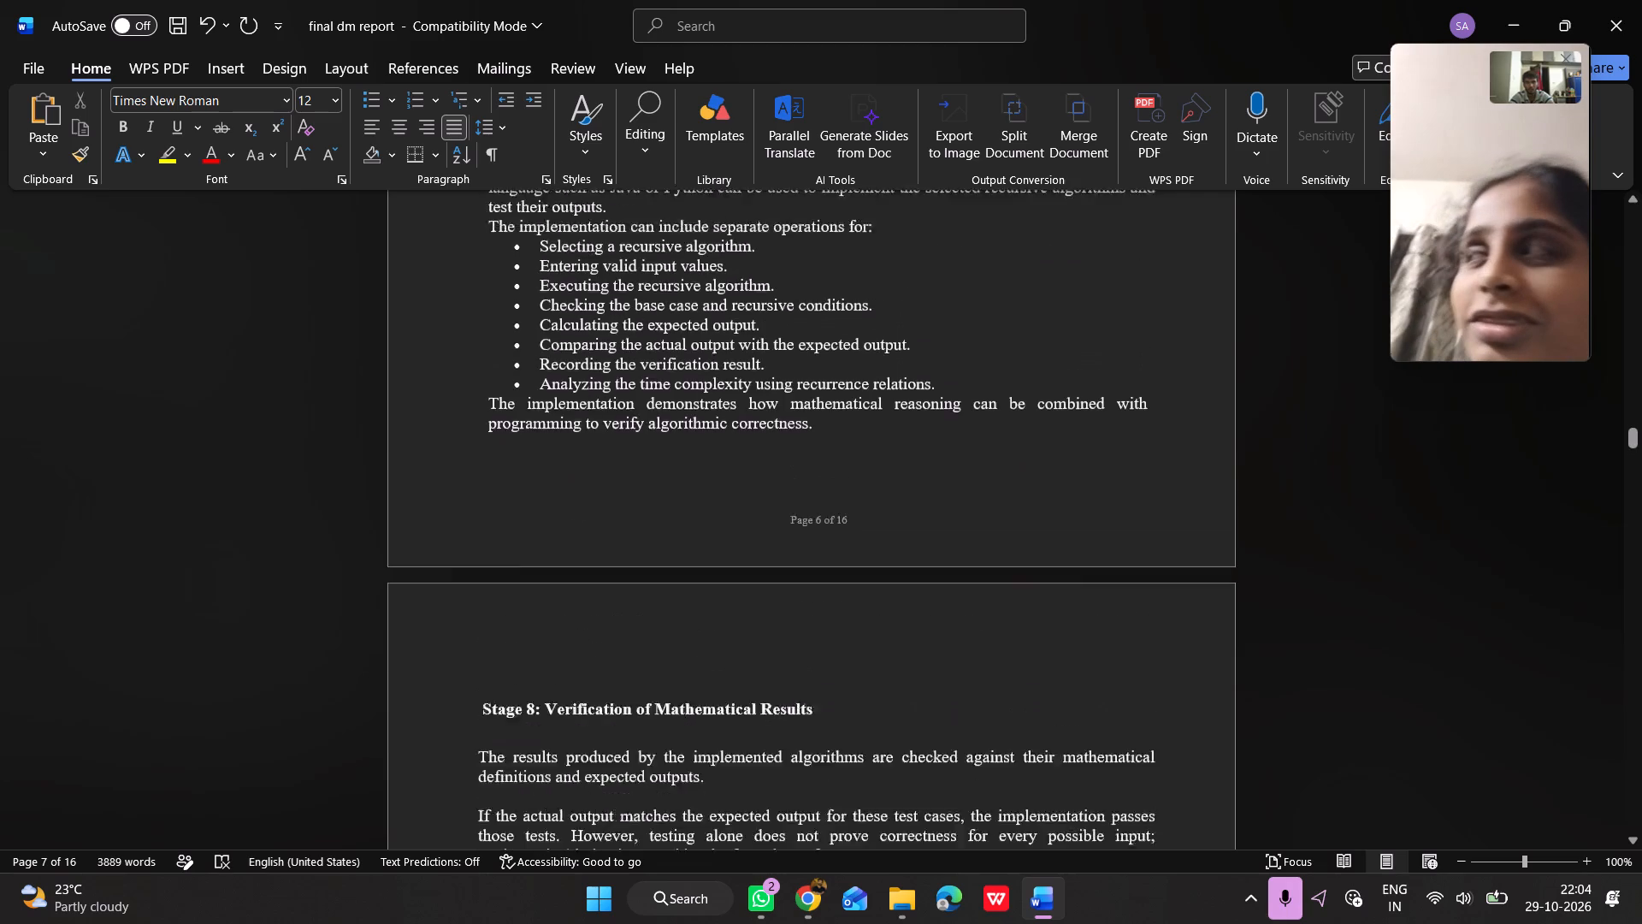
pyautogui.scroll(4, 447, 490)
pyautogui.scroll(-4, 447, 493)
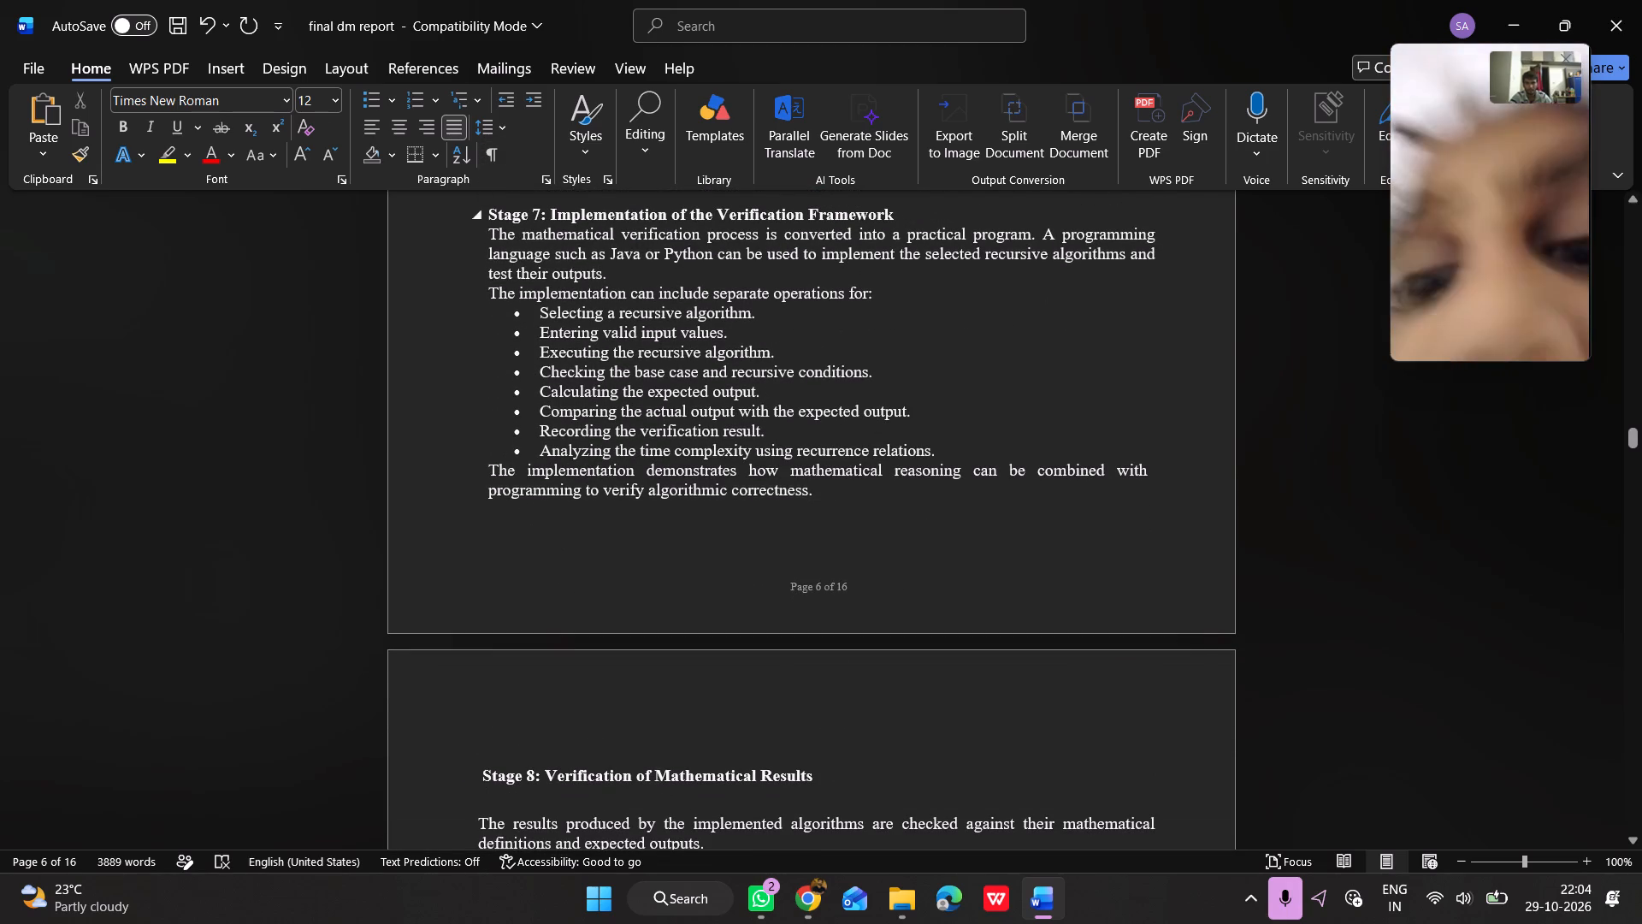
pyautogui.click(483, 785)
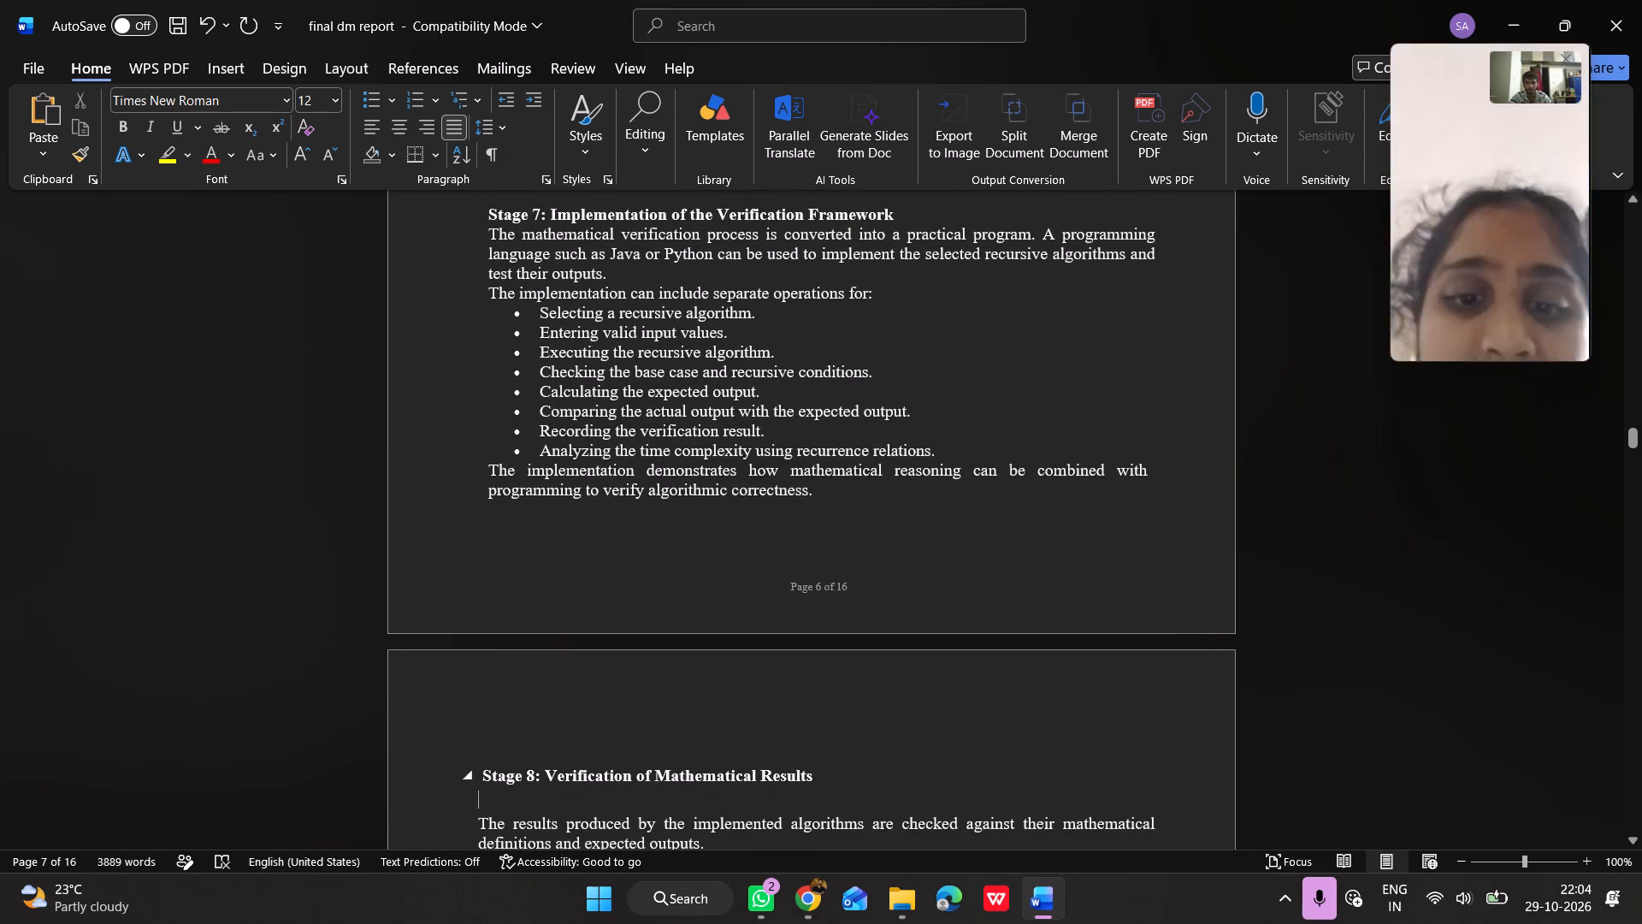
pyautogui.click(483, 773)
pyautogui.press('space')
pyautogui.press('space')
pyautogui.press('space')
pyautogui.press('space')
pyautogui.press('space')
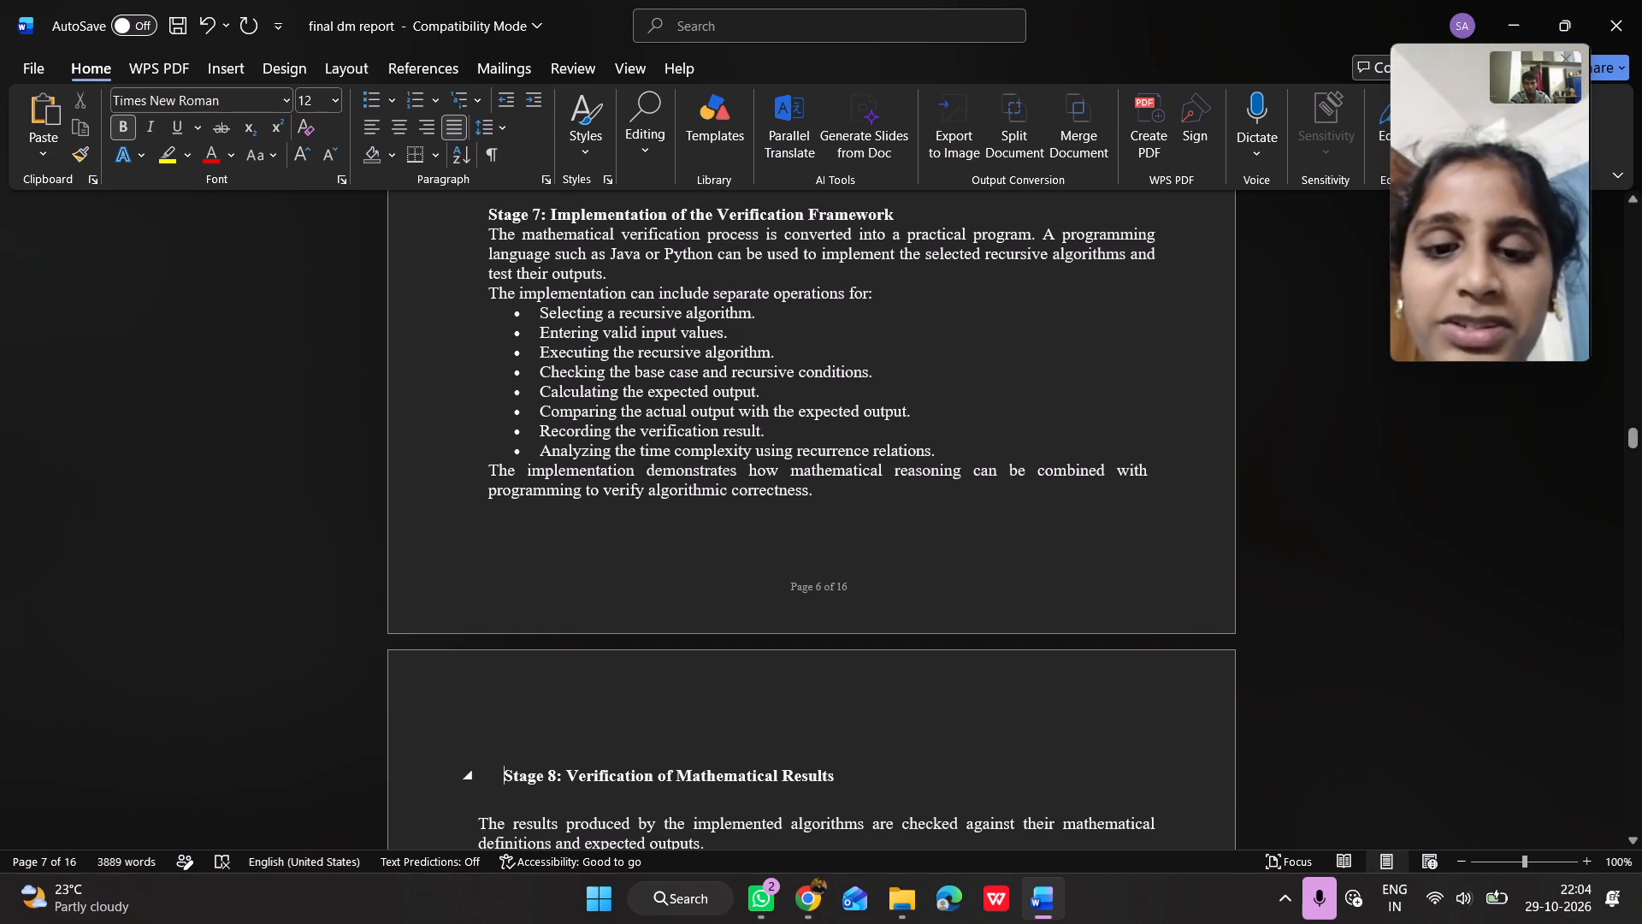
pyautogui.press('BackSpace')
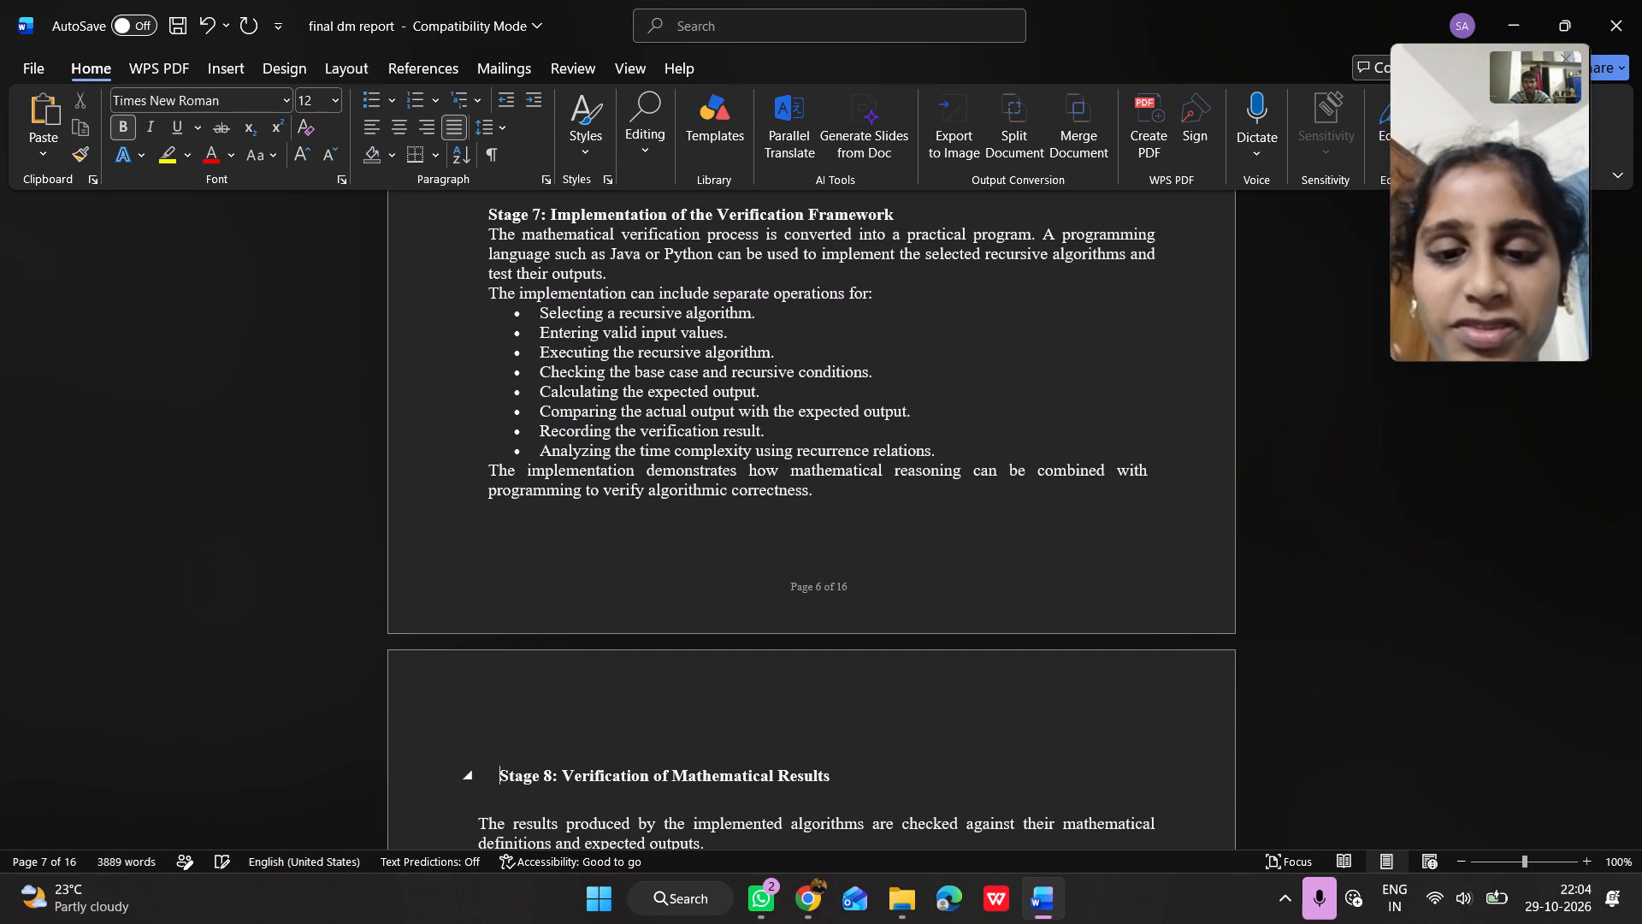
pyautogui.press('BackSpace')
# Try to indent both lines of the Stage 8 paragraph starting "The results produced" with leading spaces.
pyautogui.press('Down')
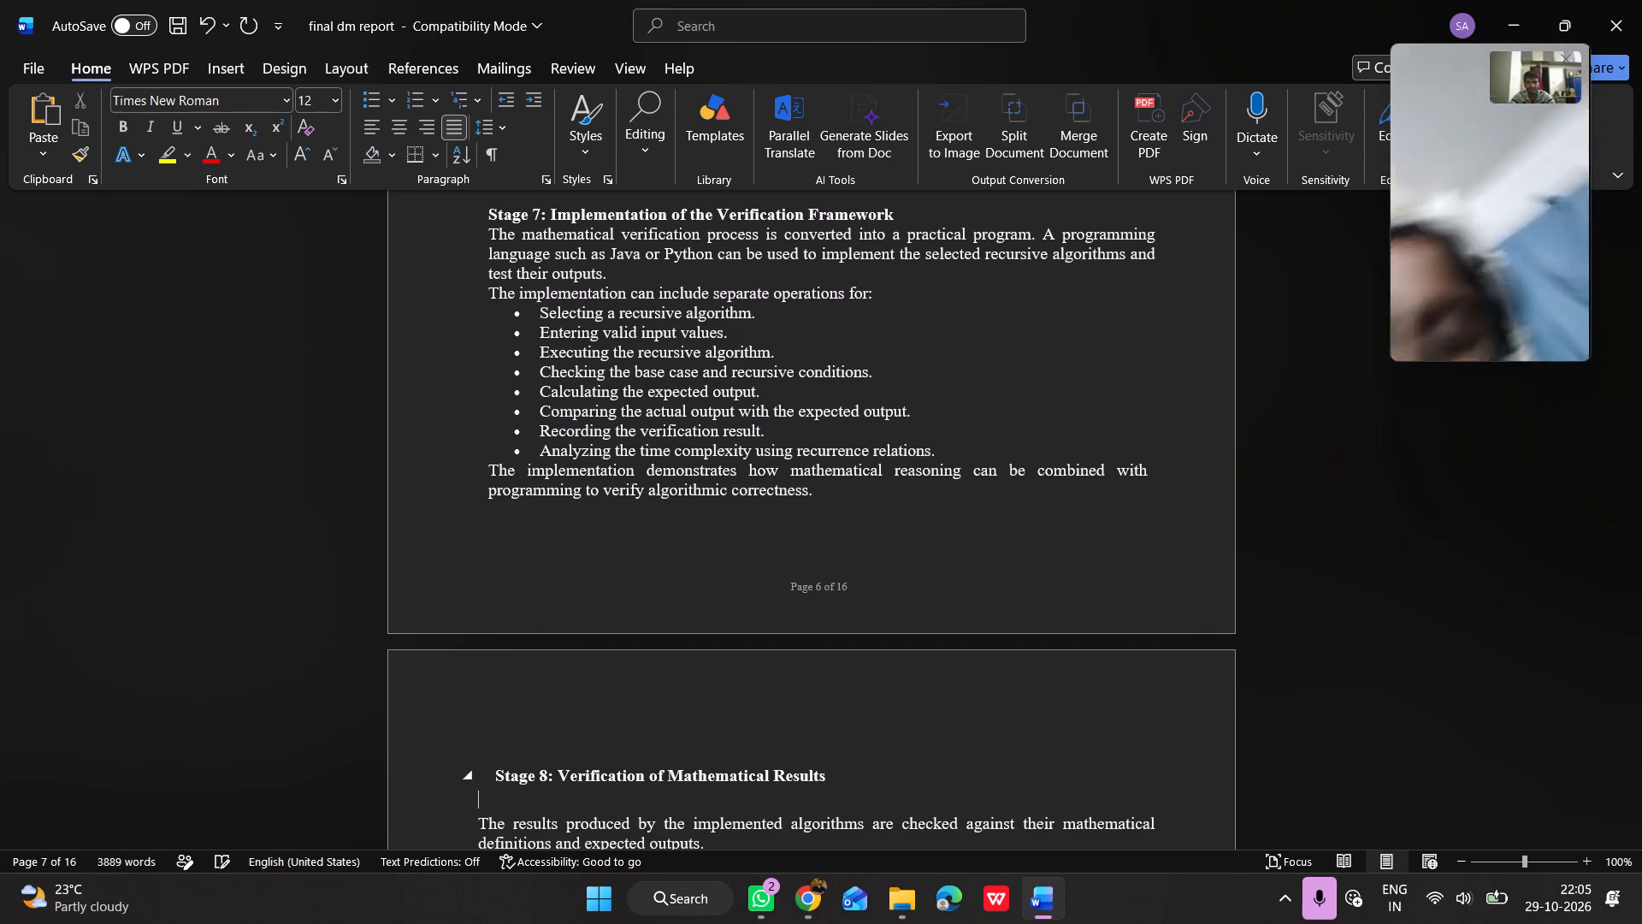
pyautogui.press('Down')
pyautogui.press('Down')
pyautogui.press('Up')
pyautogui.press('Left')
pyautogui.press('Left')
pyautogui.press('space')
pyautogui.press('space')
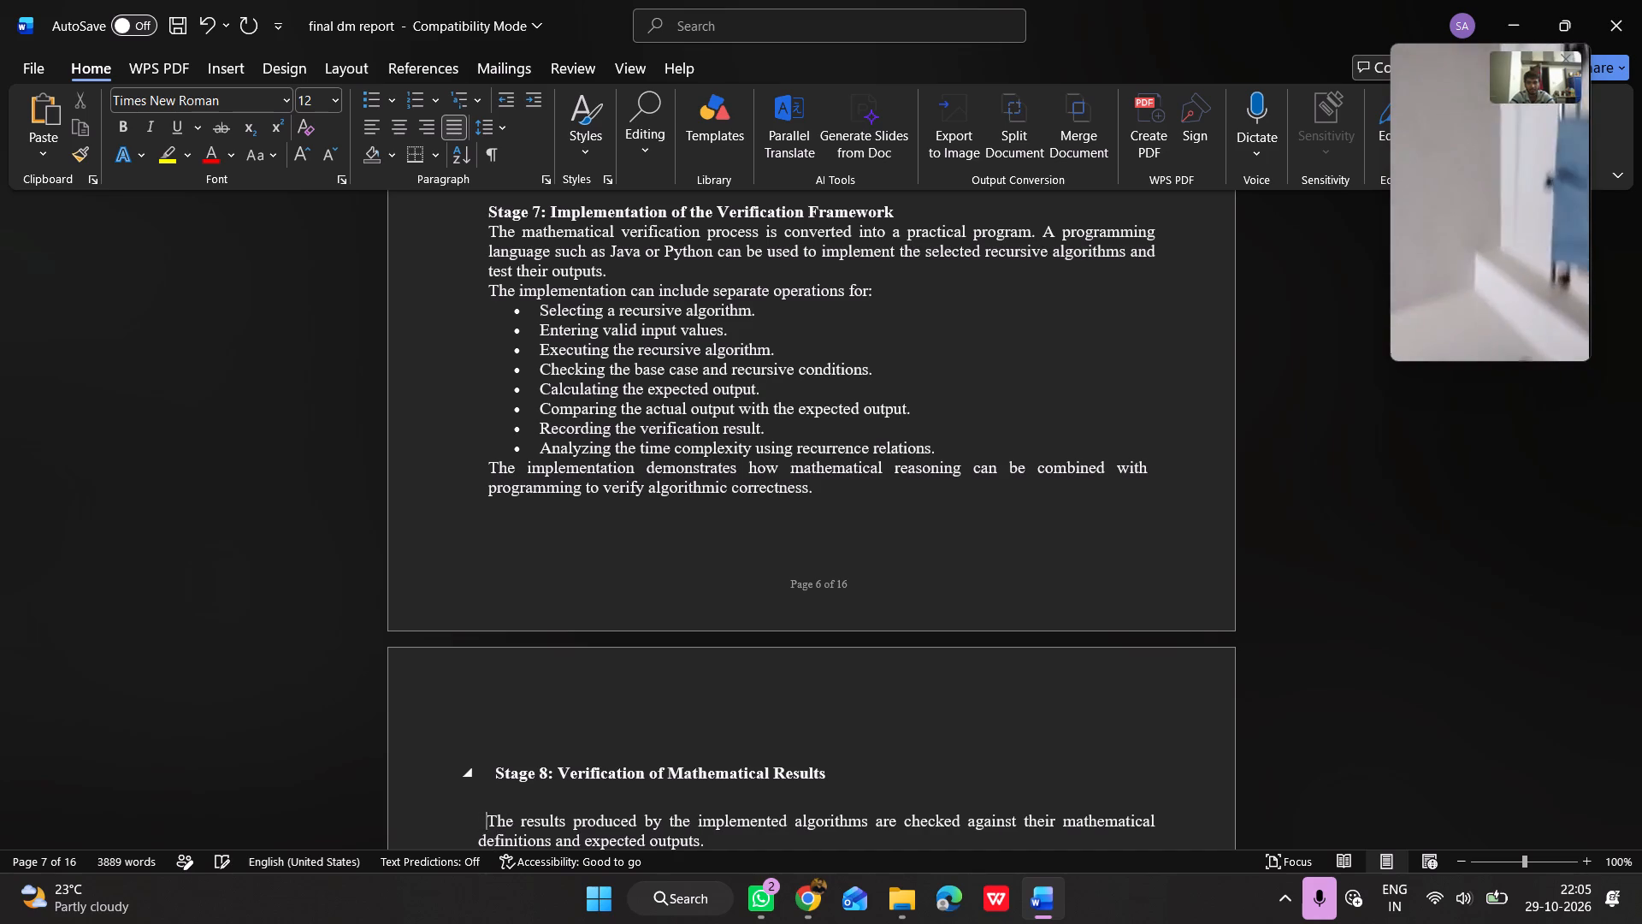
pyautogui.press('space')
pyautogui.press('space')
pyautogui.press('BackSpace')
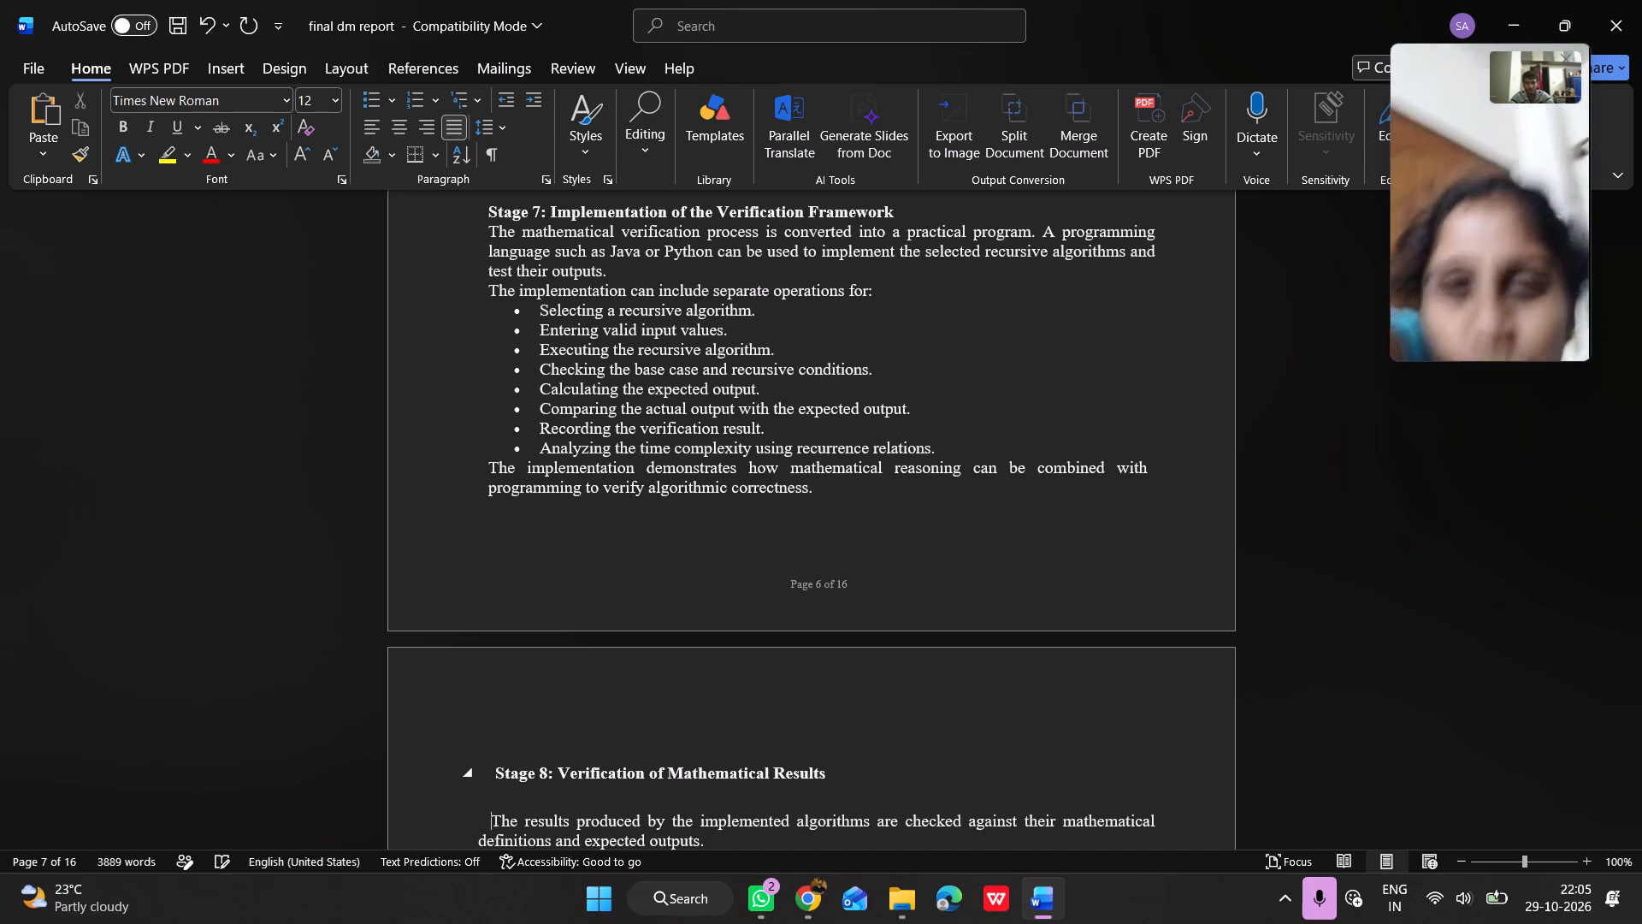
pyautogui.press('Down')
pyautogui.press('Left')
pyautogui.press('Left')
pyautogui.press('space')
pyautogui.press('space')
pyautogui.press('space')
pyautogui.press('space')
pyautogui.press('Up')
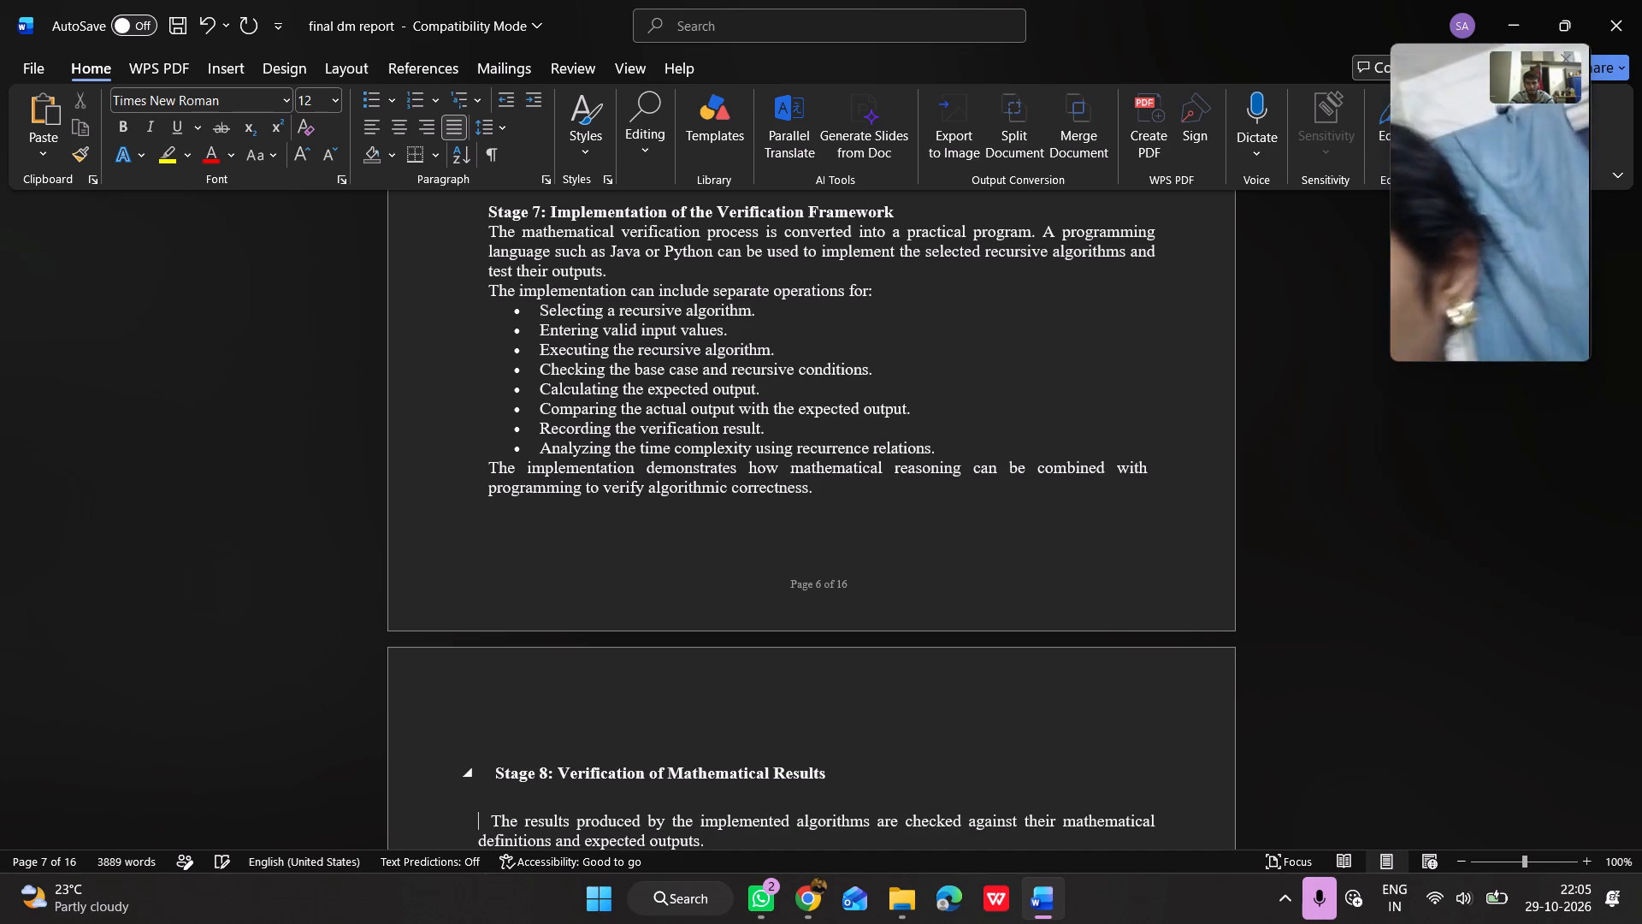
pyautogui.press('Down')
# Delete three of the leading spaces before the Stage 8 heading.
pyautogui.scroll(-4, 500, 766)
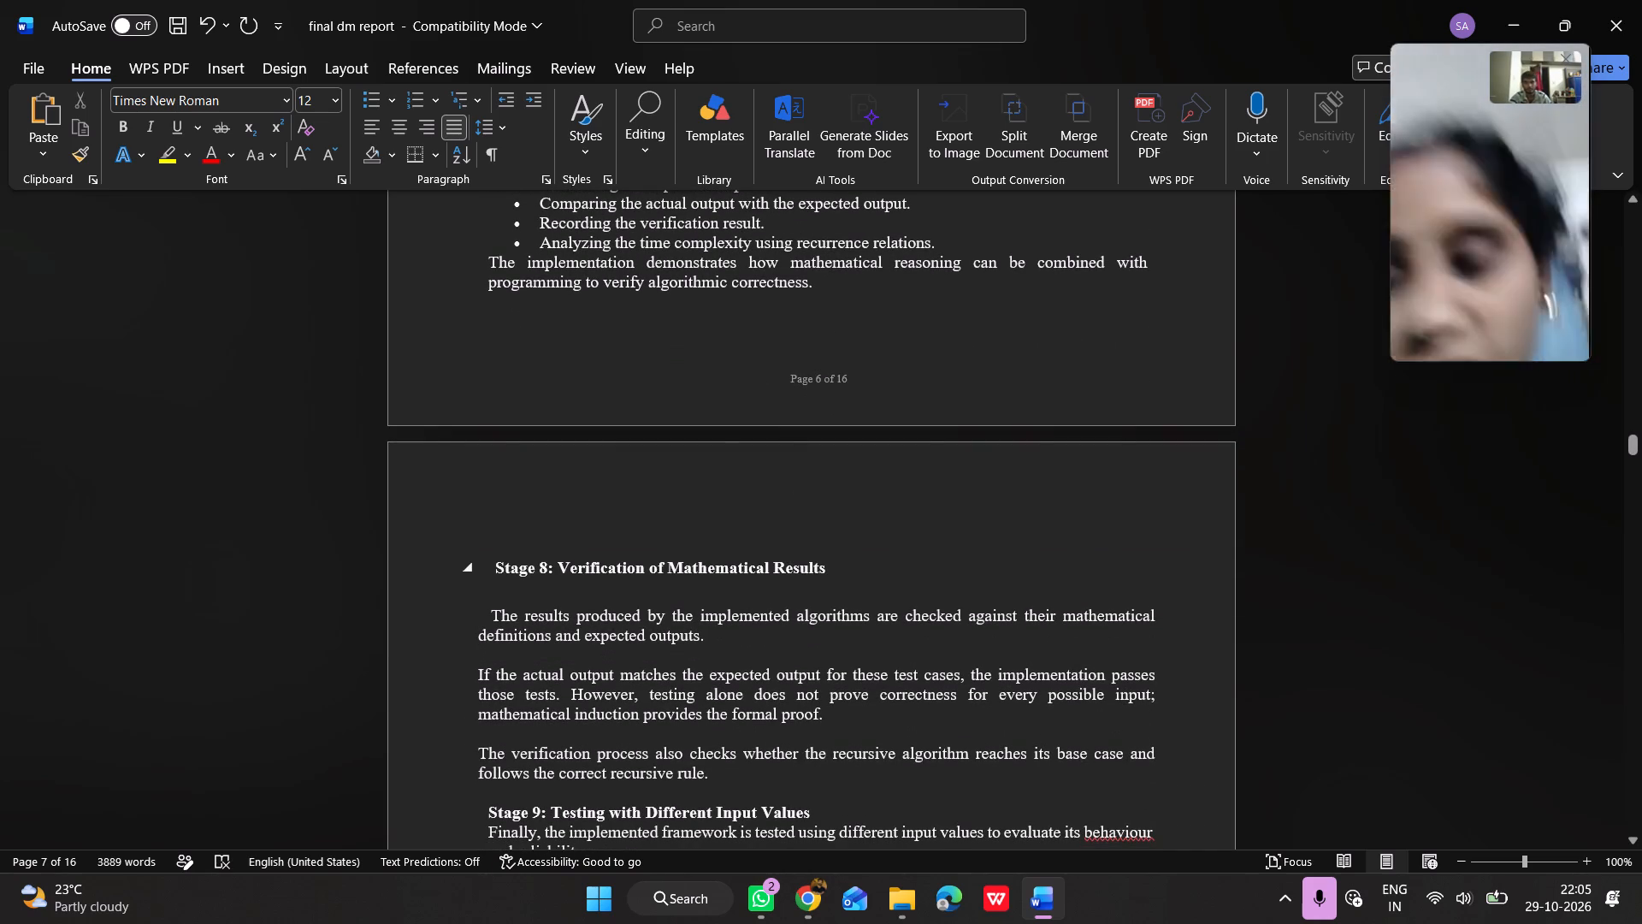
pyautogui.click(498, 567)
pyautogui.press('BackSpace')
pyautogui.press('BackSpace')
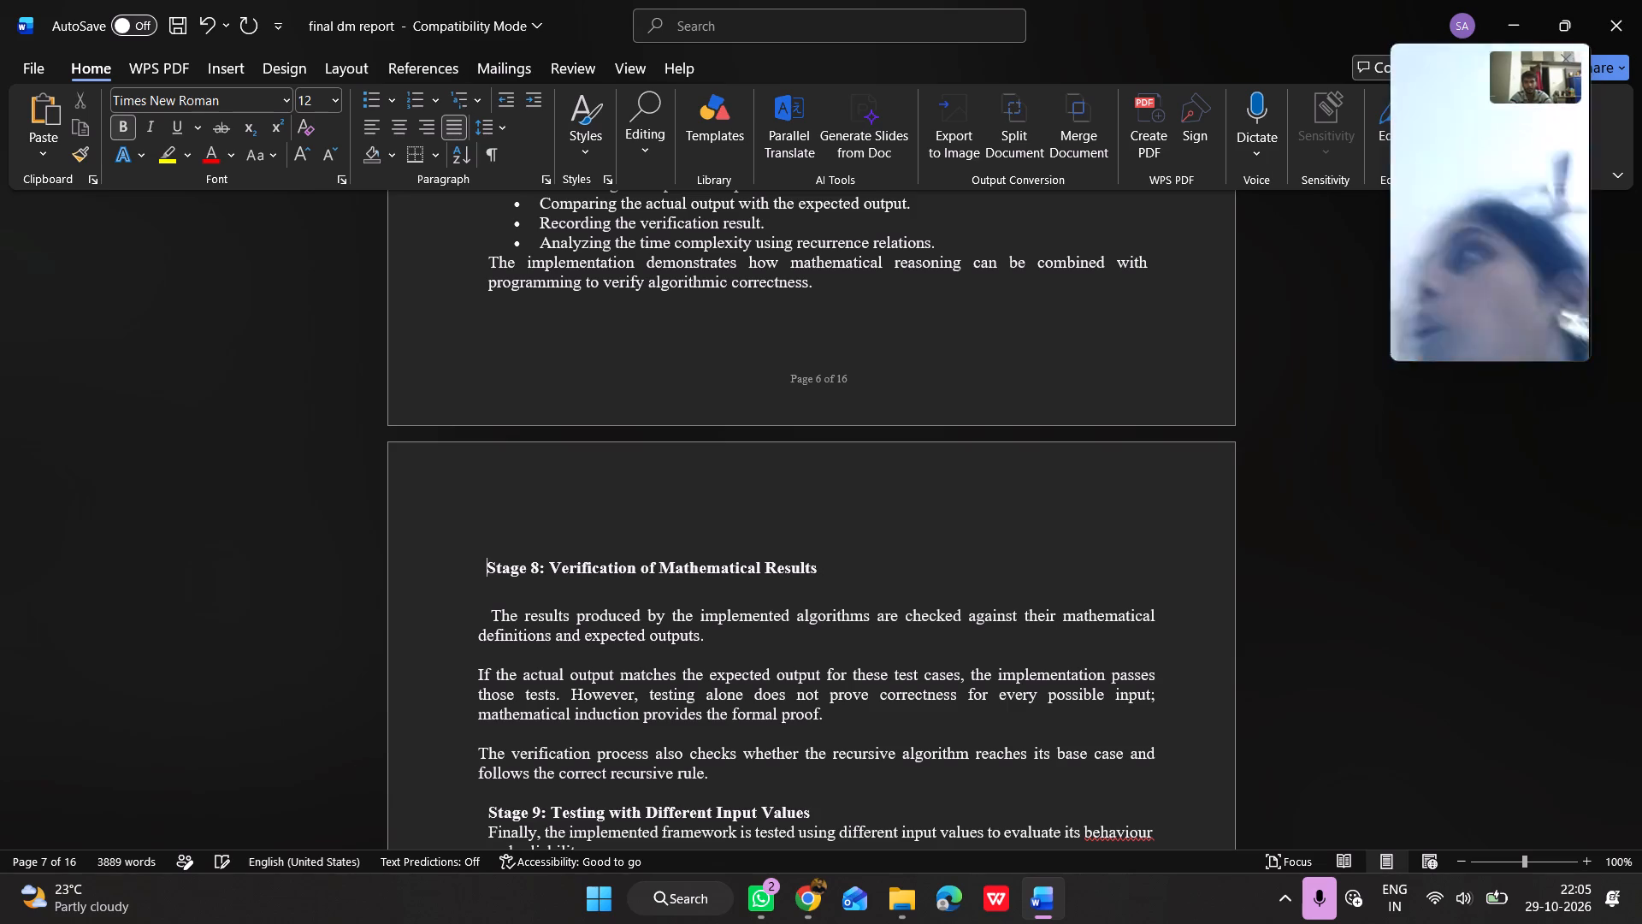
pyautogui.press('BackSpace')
# Left-align all text from the Stage 8 heading through the end of the Stage 9 section, before "7.0 Outputs of the Micro-project".
pyautogui.scroll(-6, 604, 552)
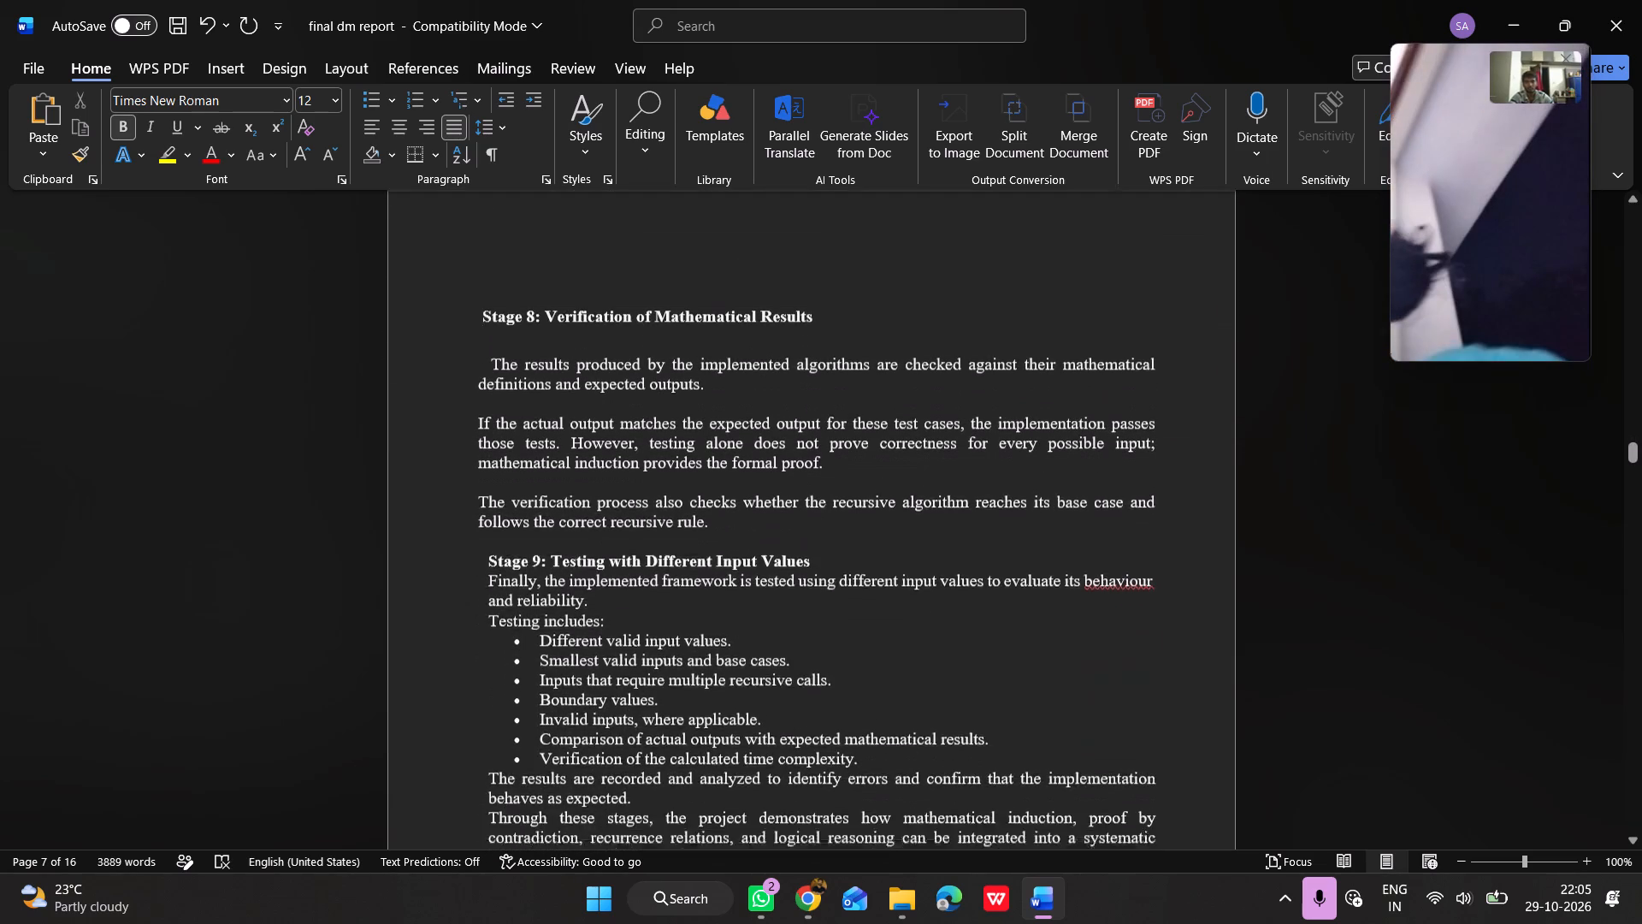
pyautogui.scroll(-4, 467, 495)
pyautogui.scroll(3, 521, 526)
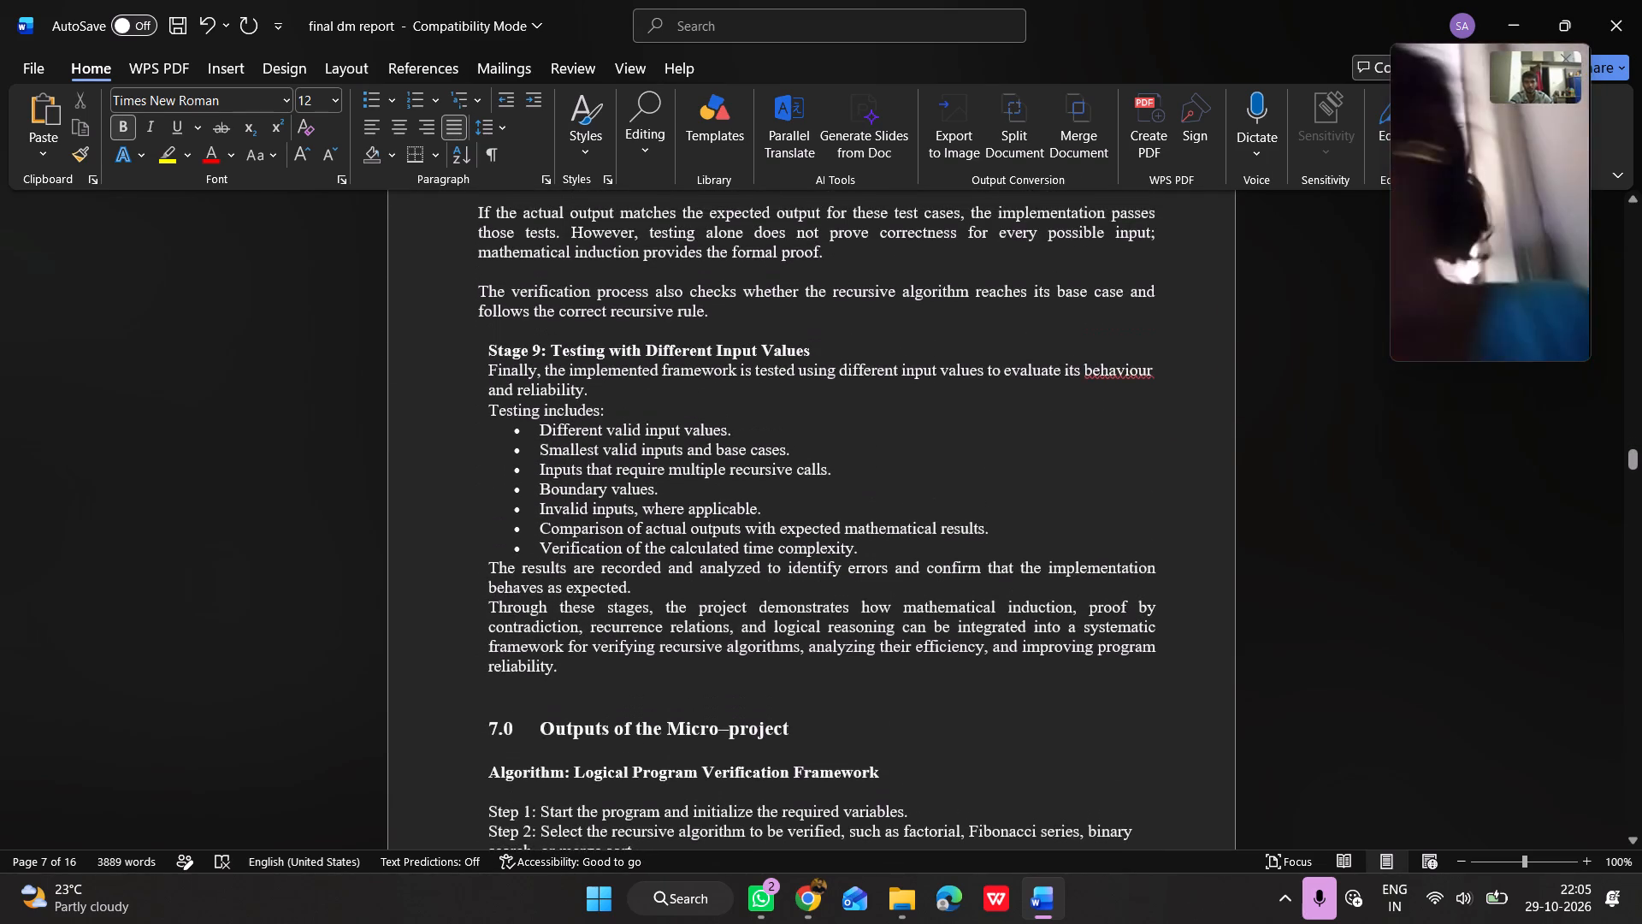
pyautogui.scroll(1, 522, 527)
pyautogui.moveTo(475, 243); pyautogui.dragTo(560, 474)
pyautogui.scroll(-4, 539, 400)
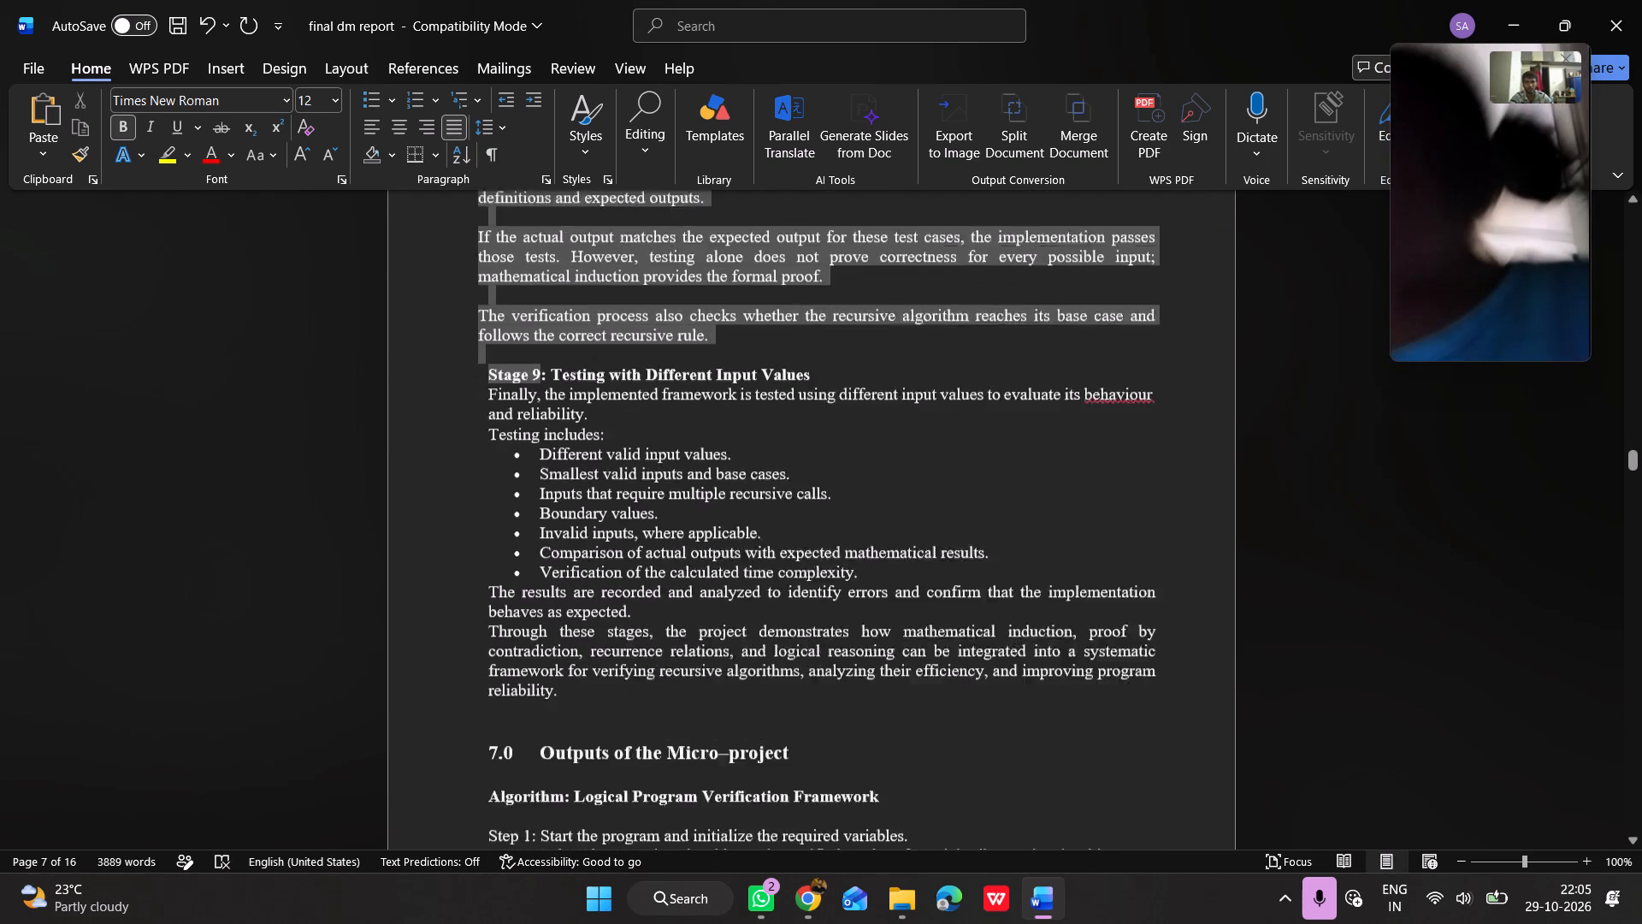
pyautogui.moveTo(560, 474); pyautogui.dragTo(585, 613)
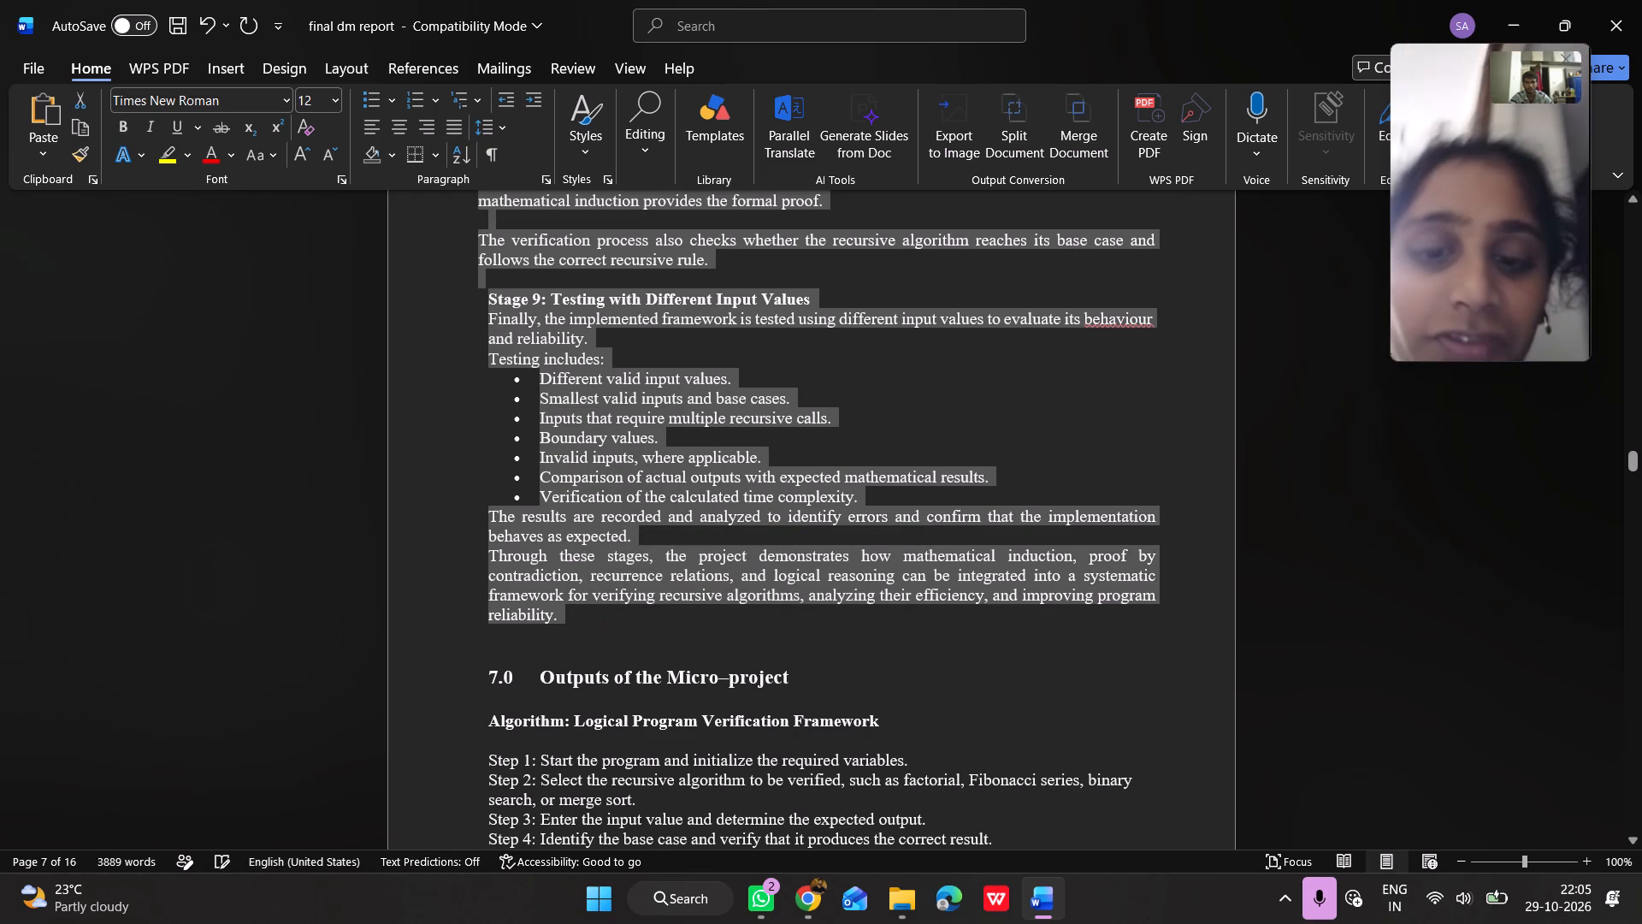
pyautogui.scroll(3, 684, 631)
pyautogui.click(371, 132)
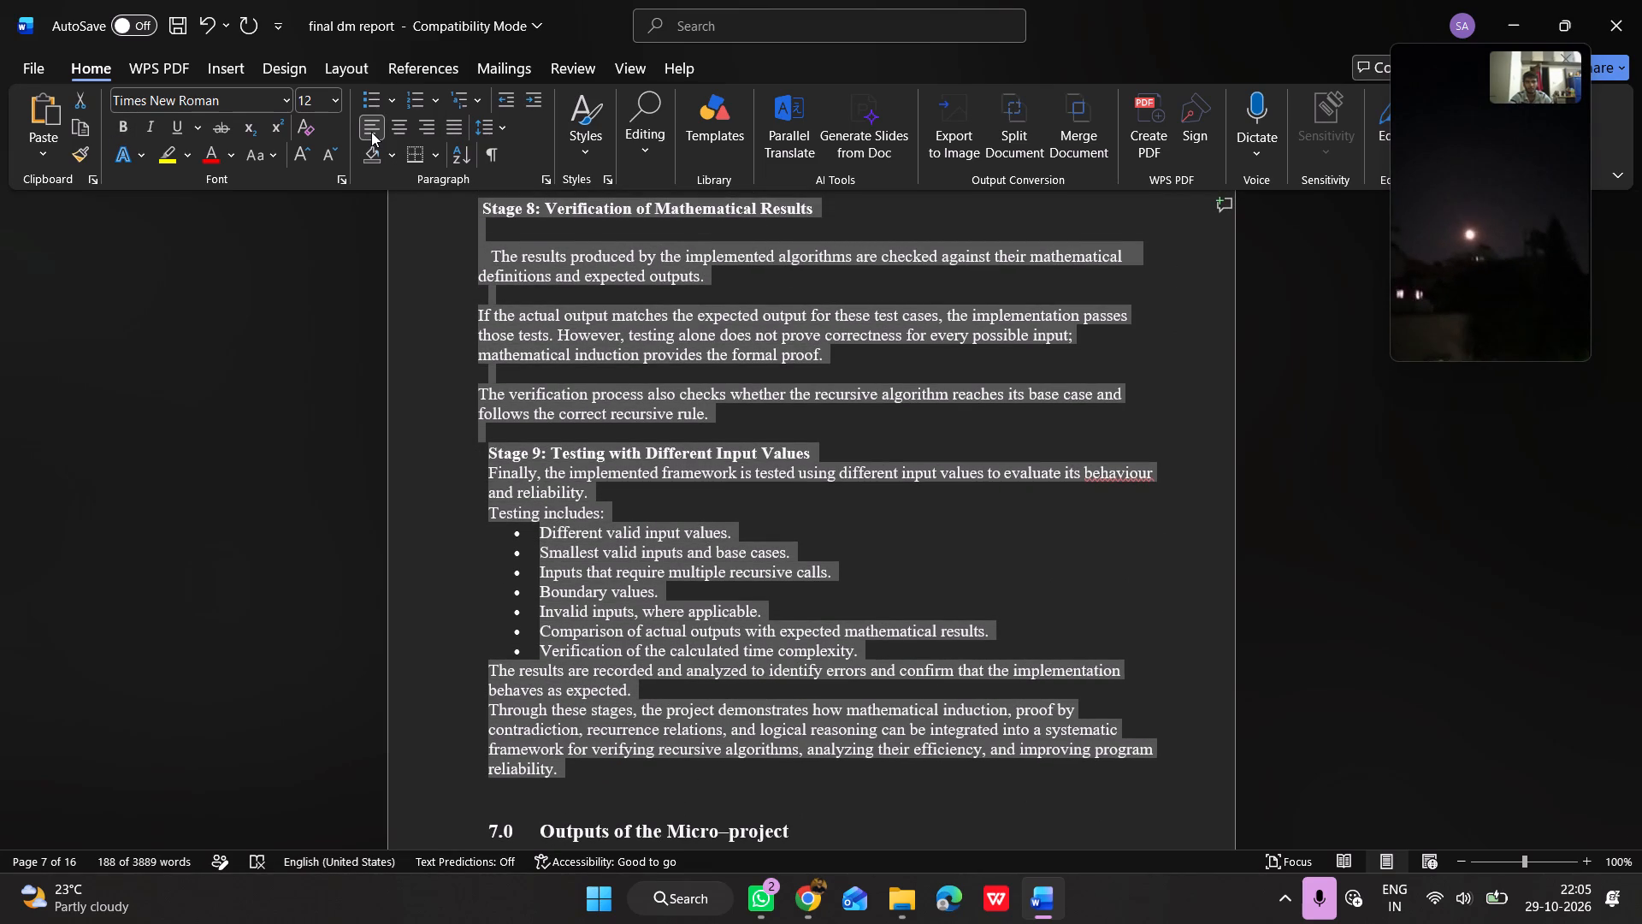
pyautogui.click(371, 132)
pyautogui.click(371, 132)
pyautogui.click(371, 132)
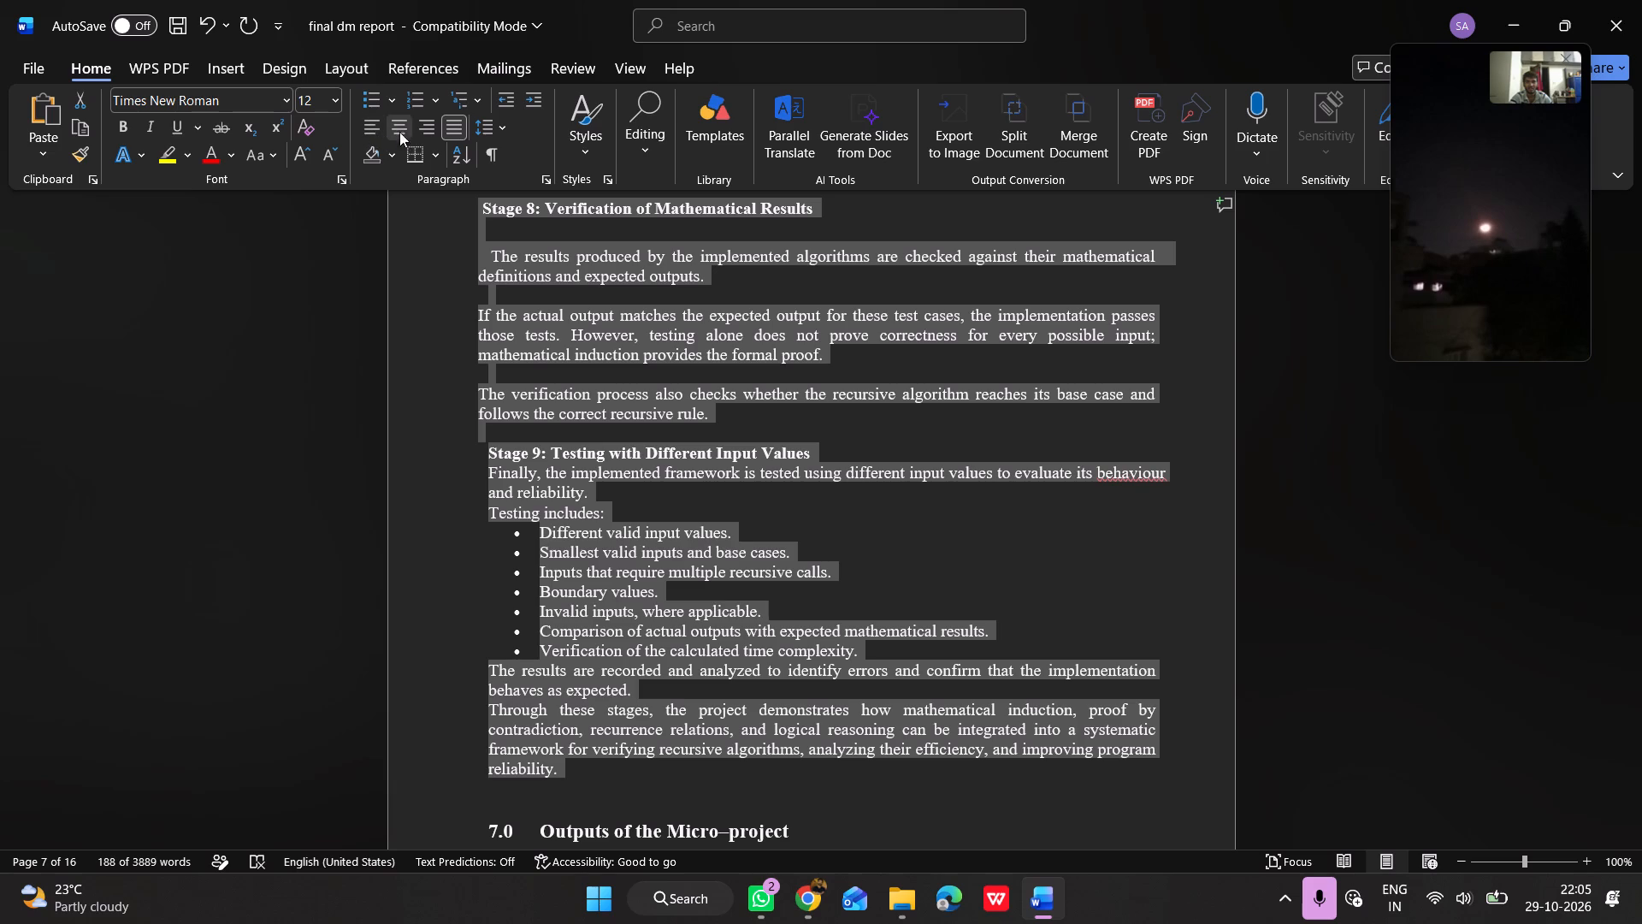
pyautogui.click(406, 128)
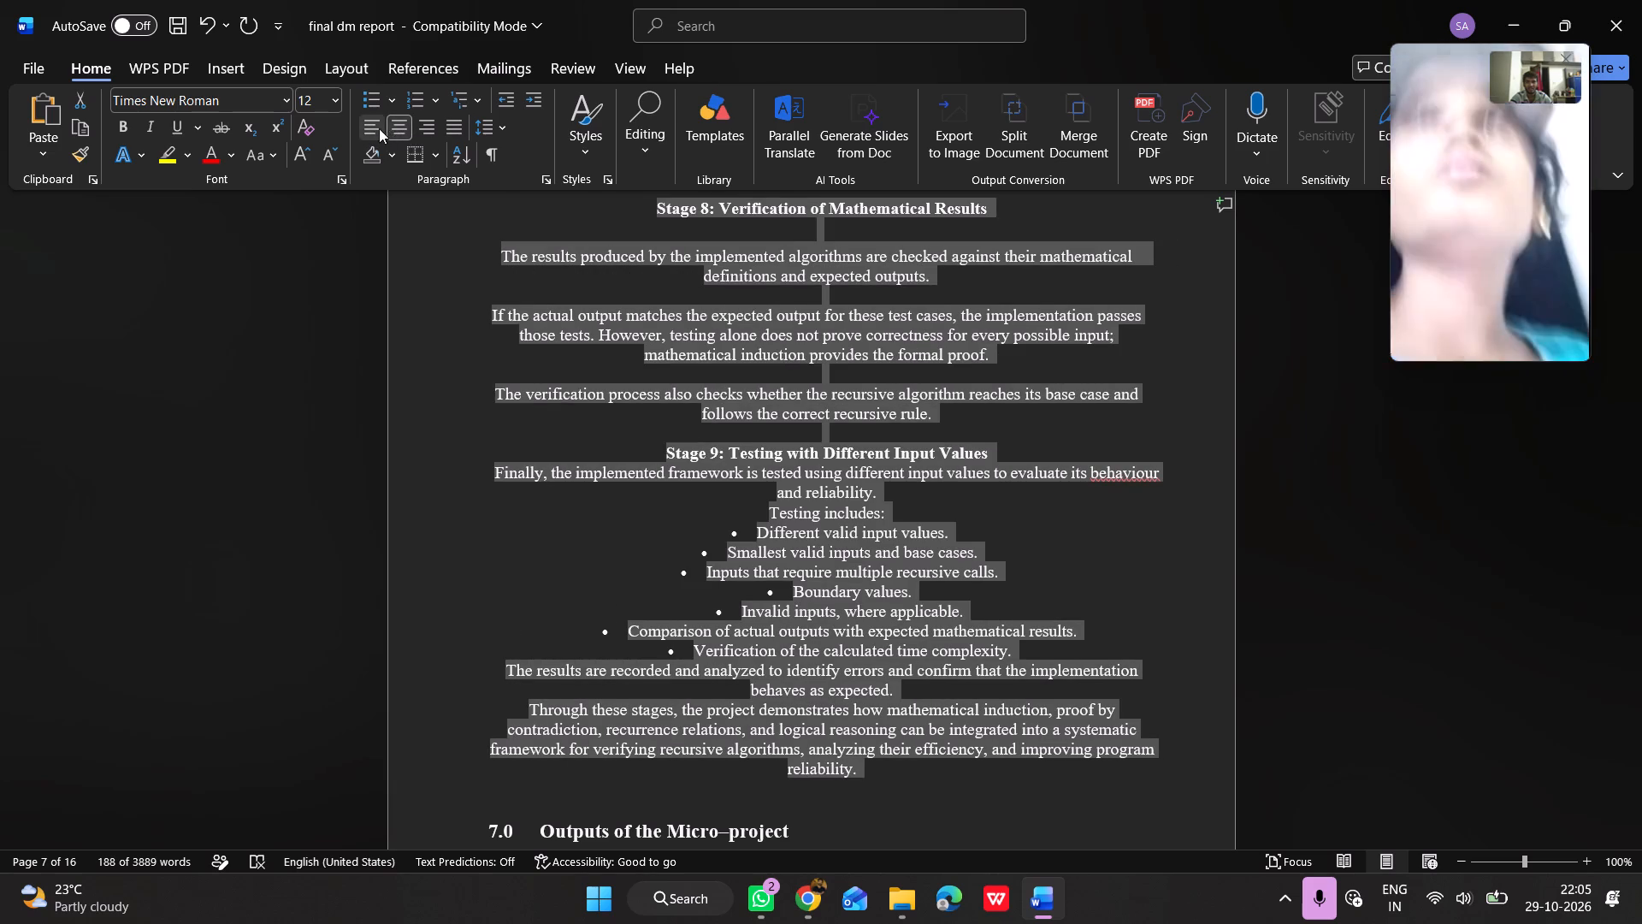
pyautogui.click(374, 127)
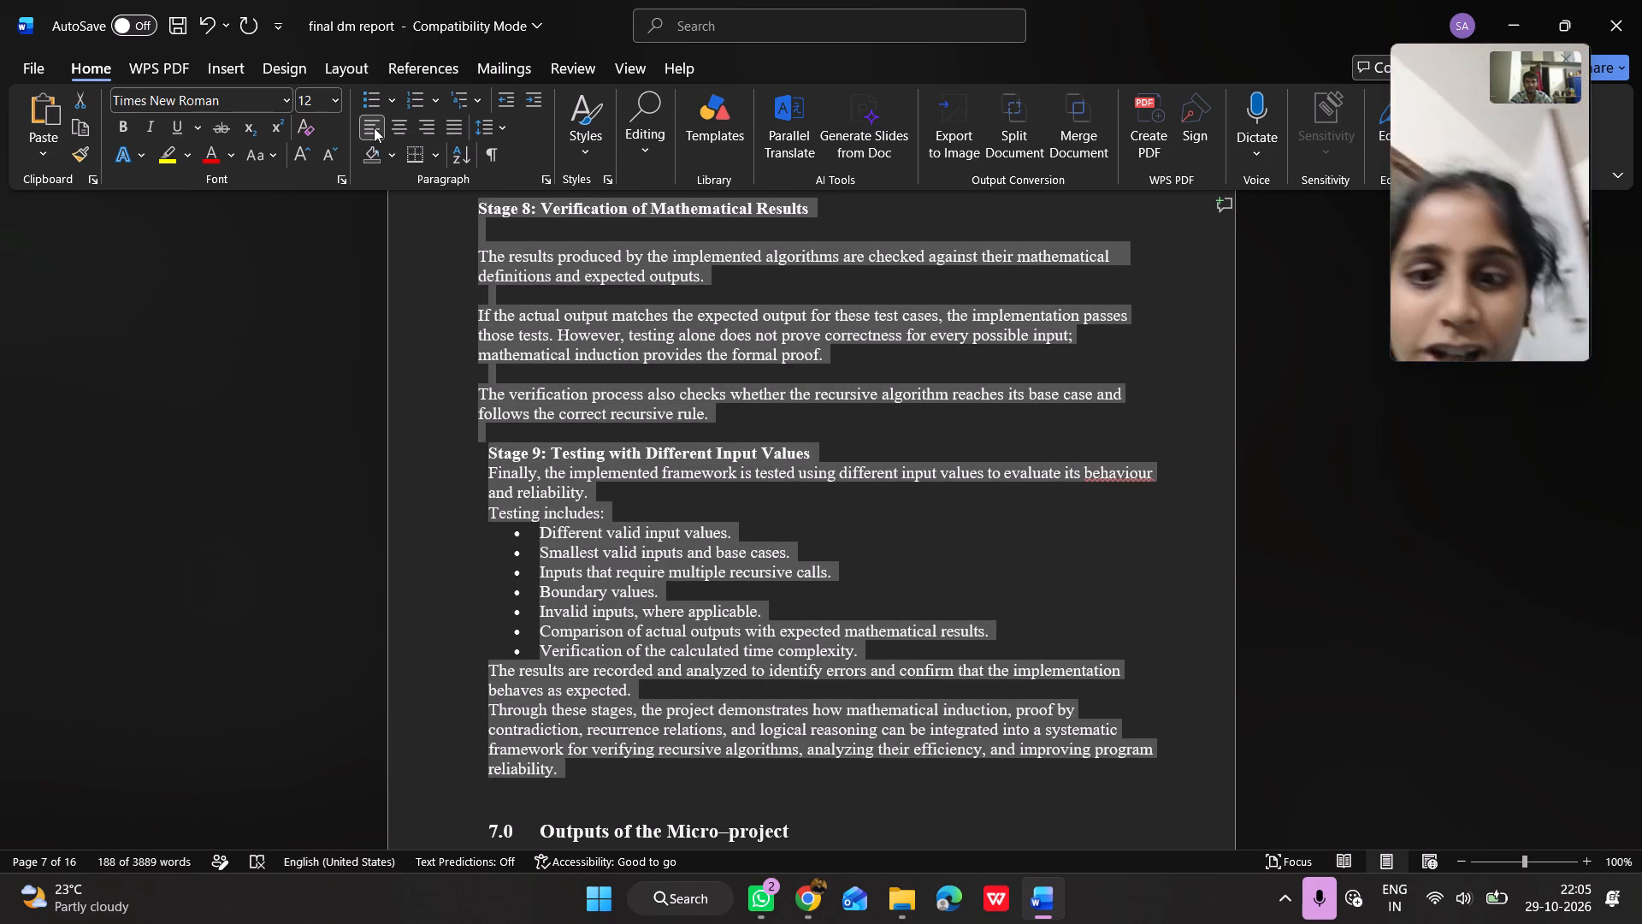
# Examine the alignment and page flow from the Stage 7 text through Step 13 of the Outputs of the Micro-project algorithm.
pyautogui.click(871, 480)
pyautogui.scroll(2, 868, 478)
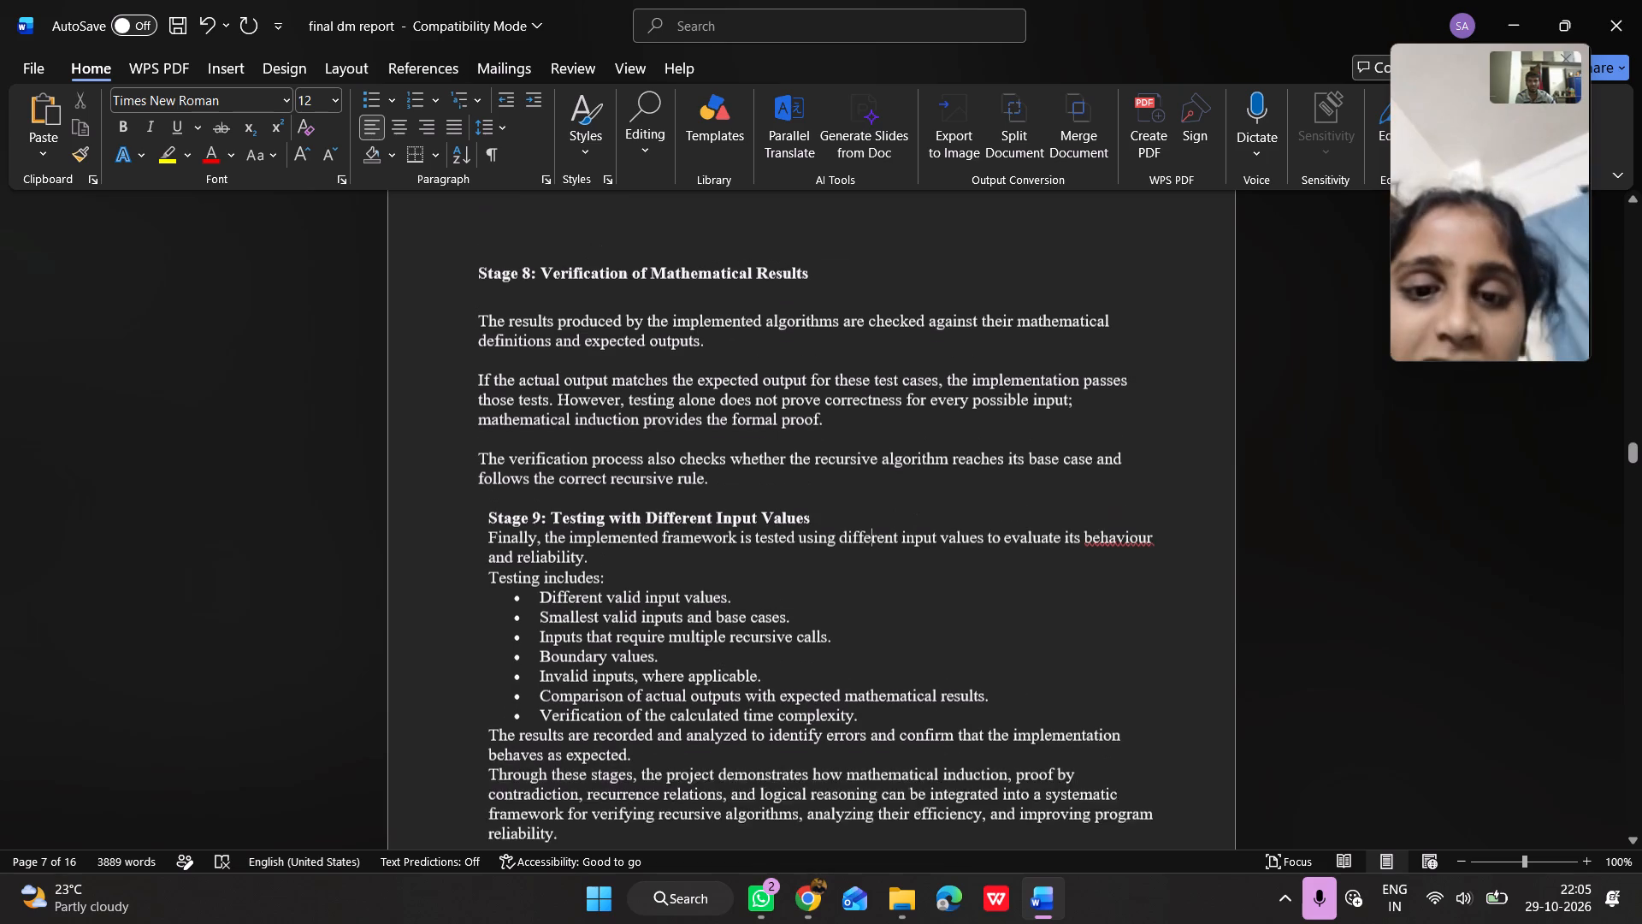
pyautogui.scroll(10, 866, 477)
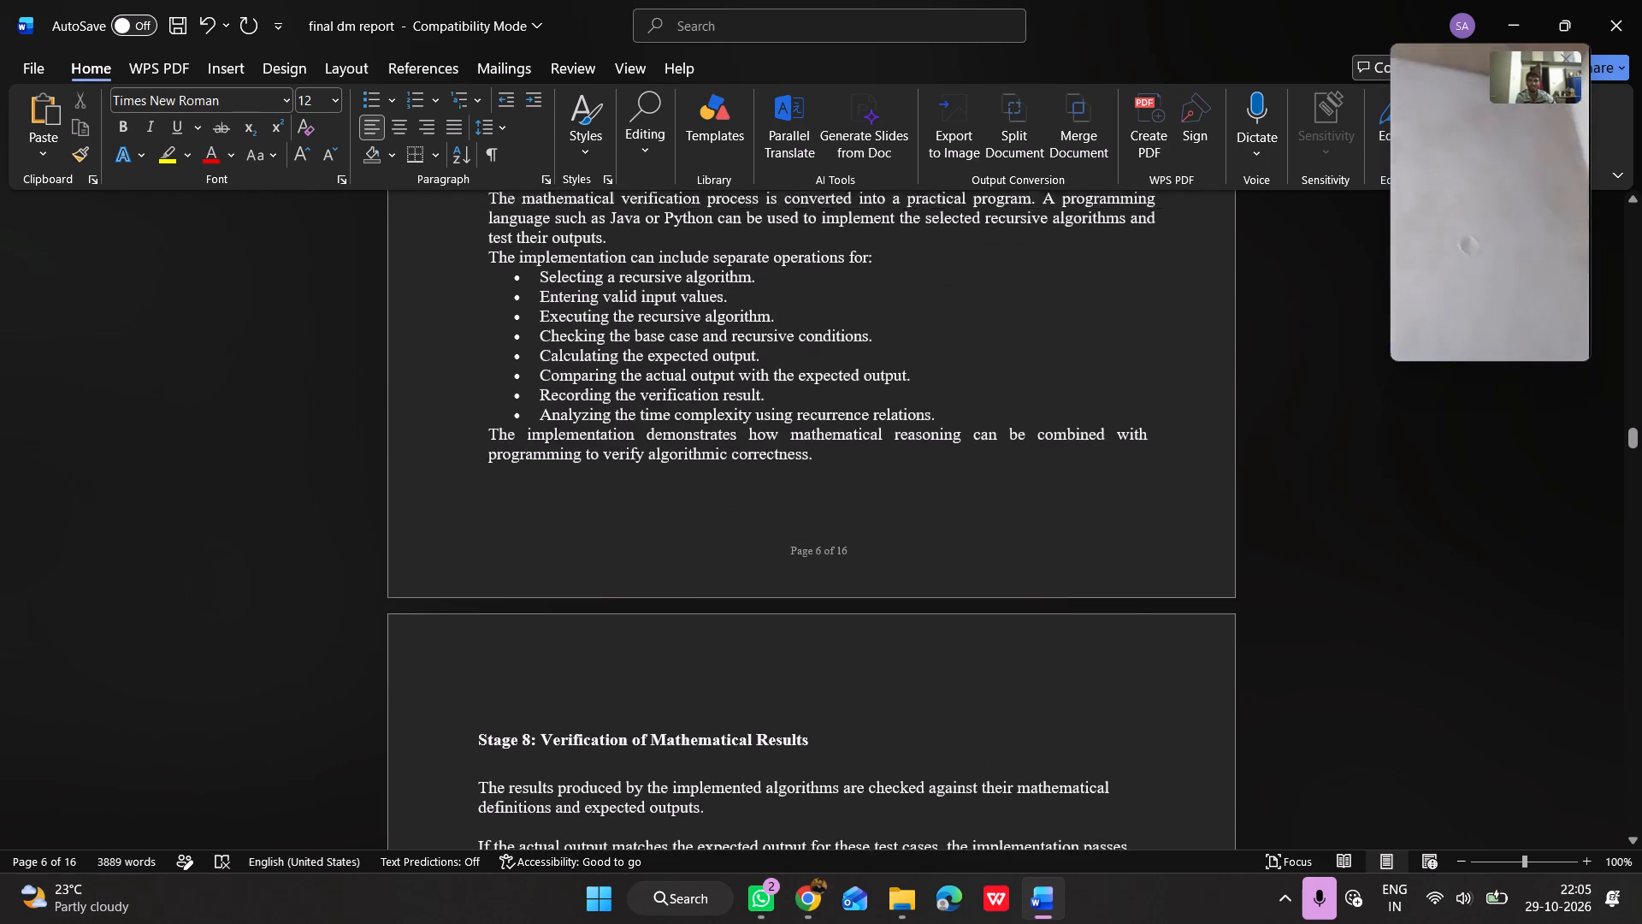
pyautogui.scroll(-11, 865, 479)
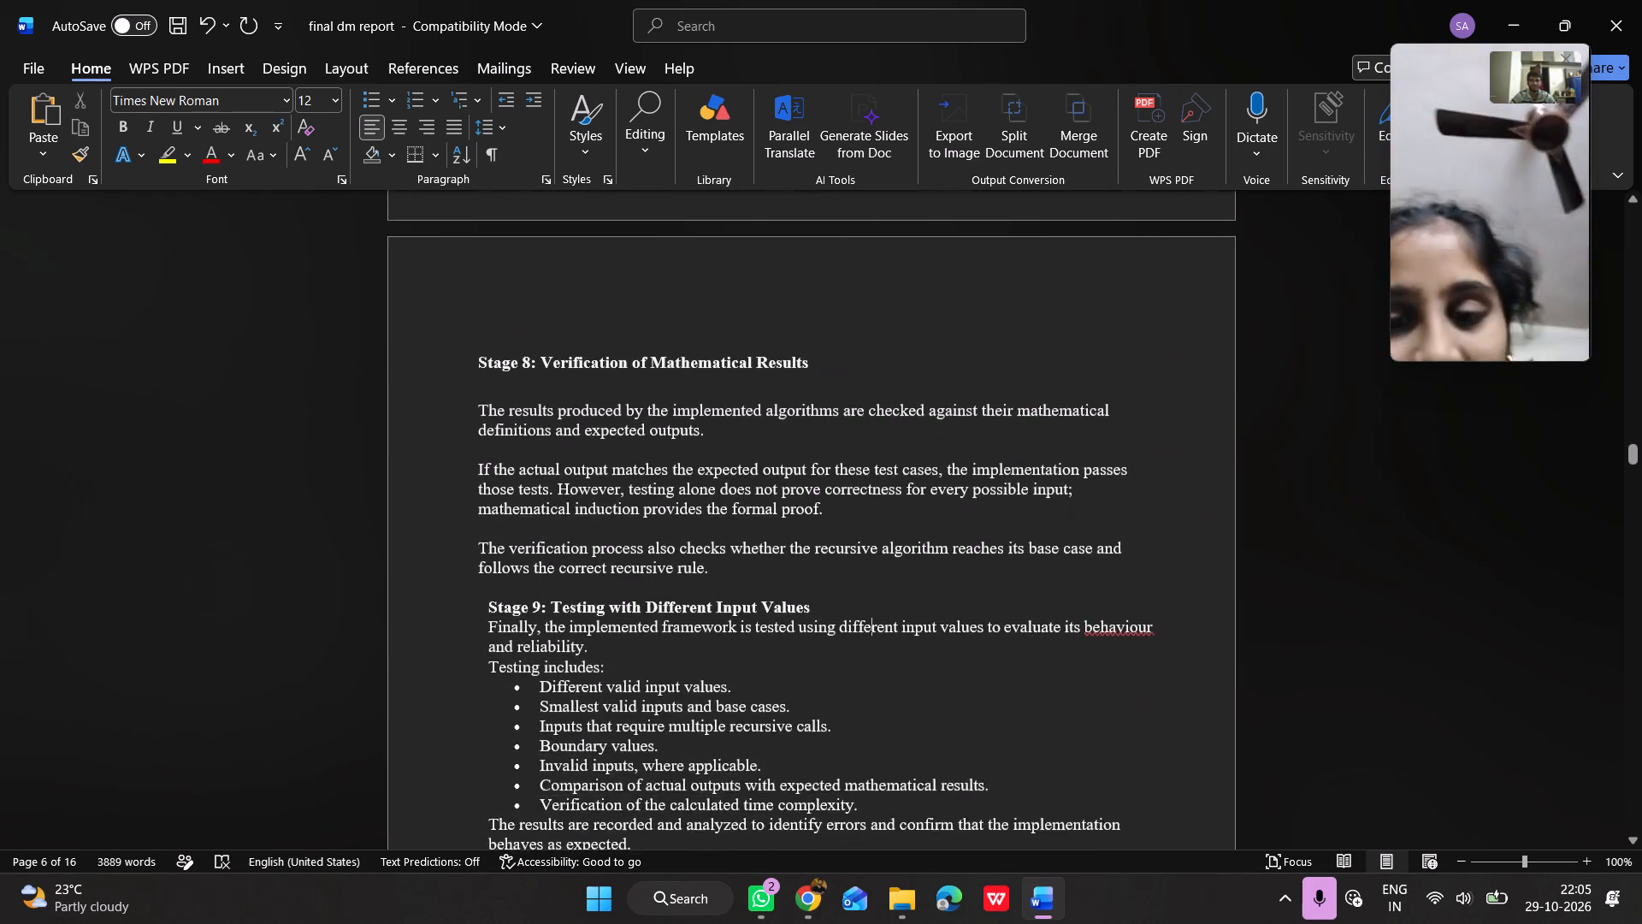
pyautogui.scroll(-11, 856, 493)
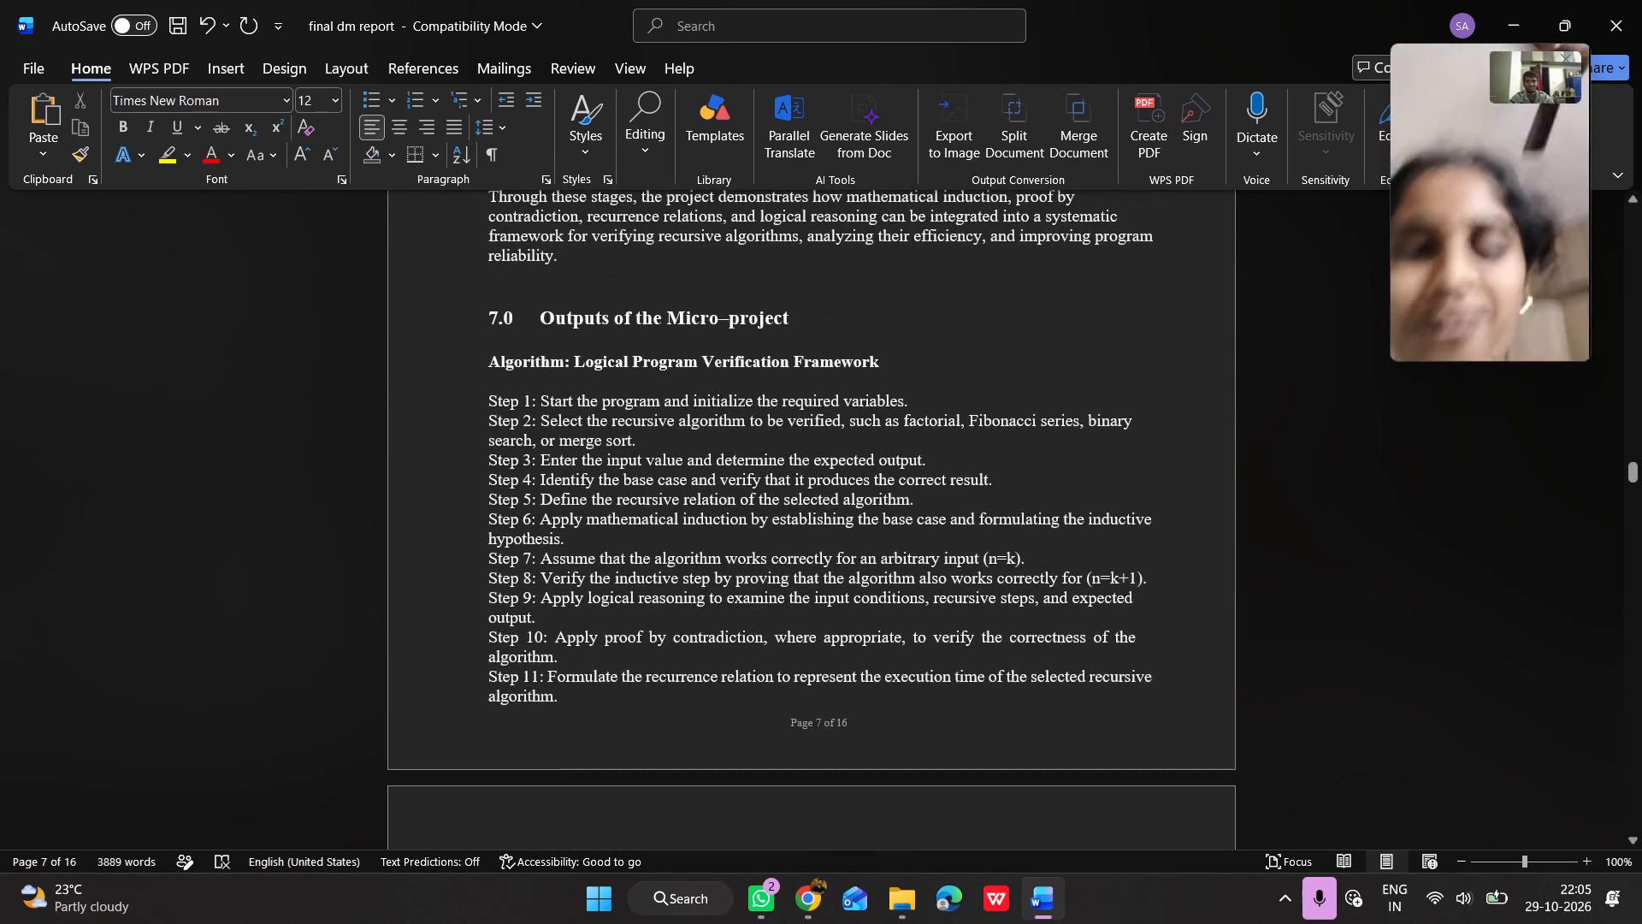
pyautogui.scroll(-8, 818, 499)
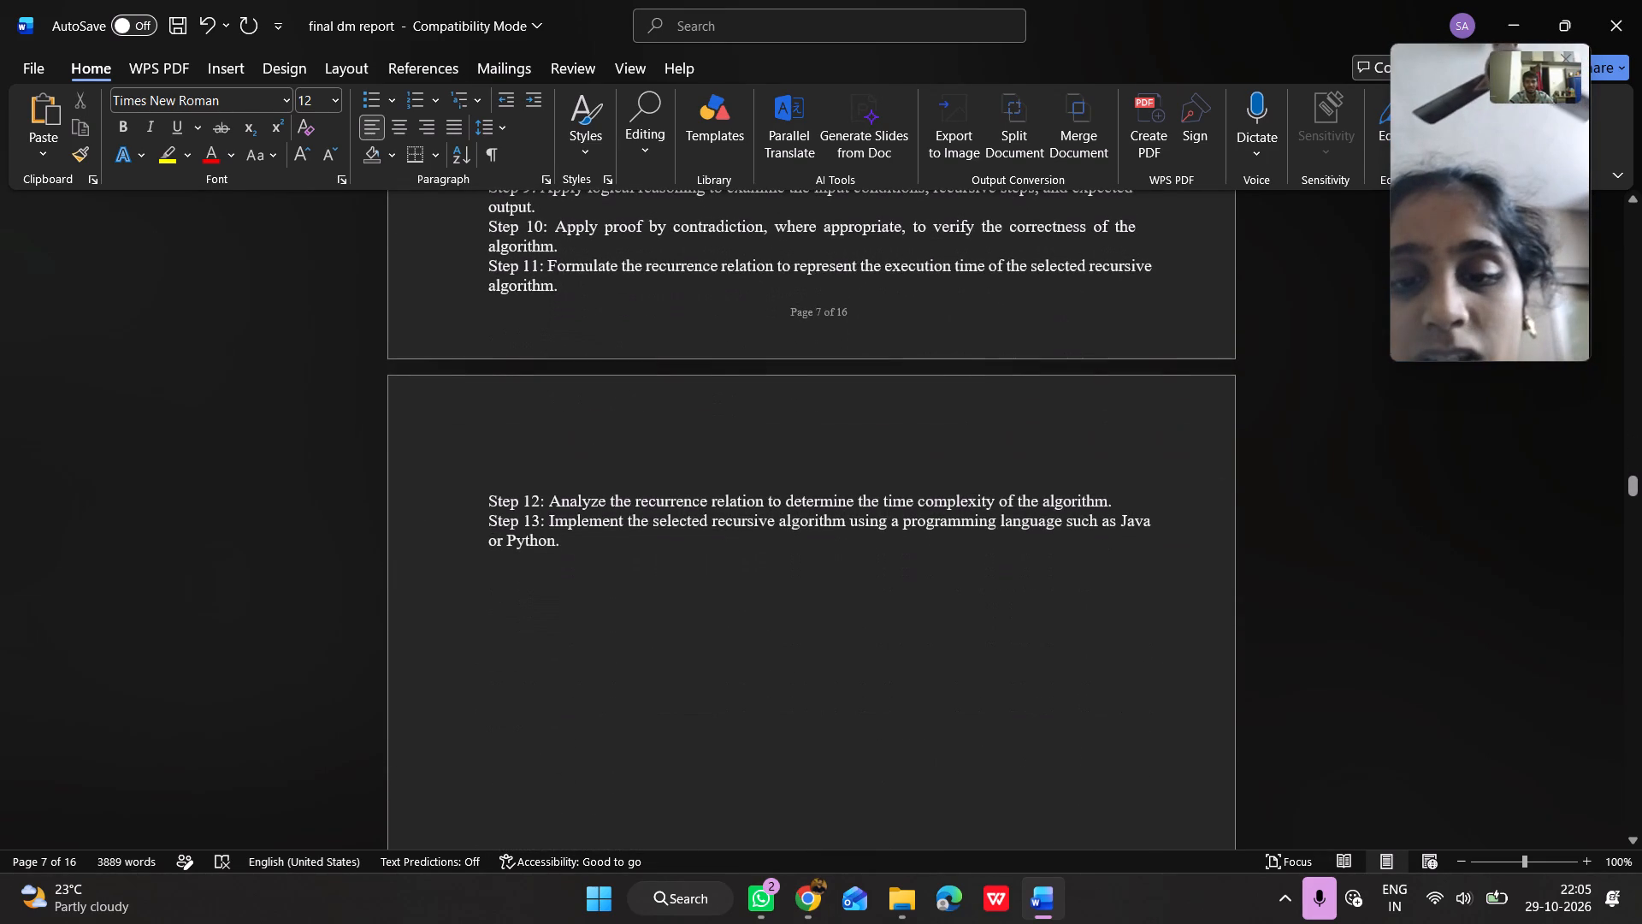
pyautogui.scroll(9, 818, 499)
pyautogui.scroll(12, 706, 525)
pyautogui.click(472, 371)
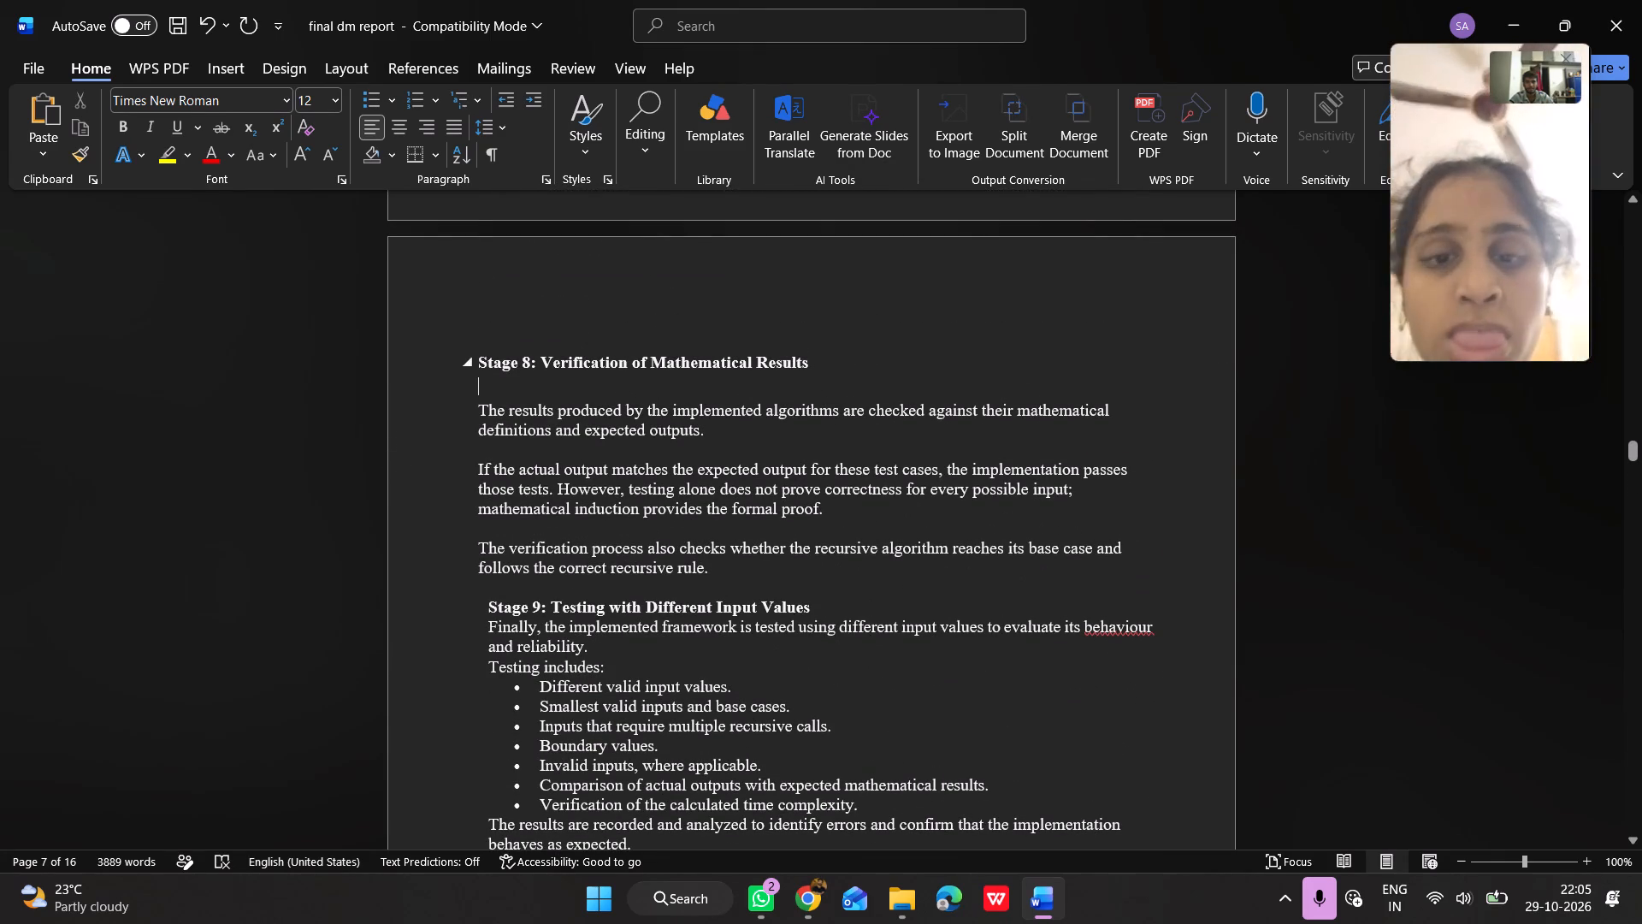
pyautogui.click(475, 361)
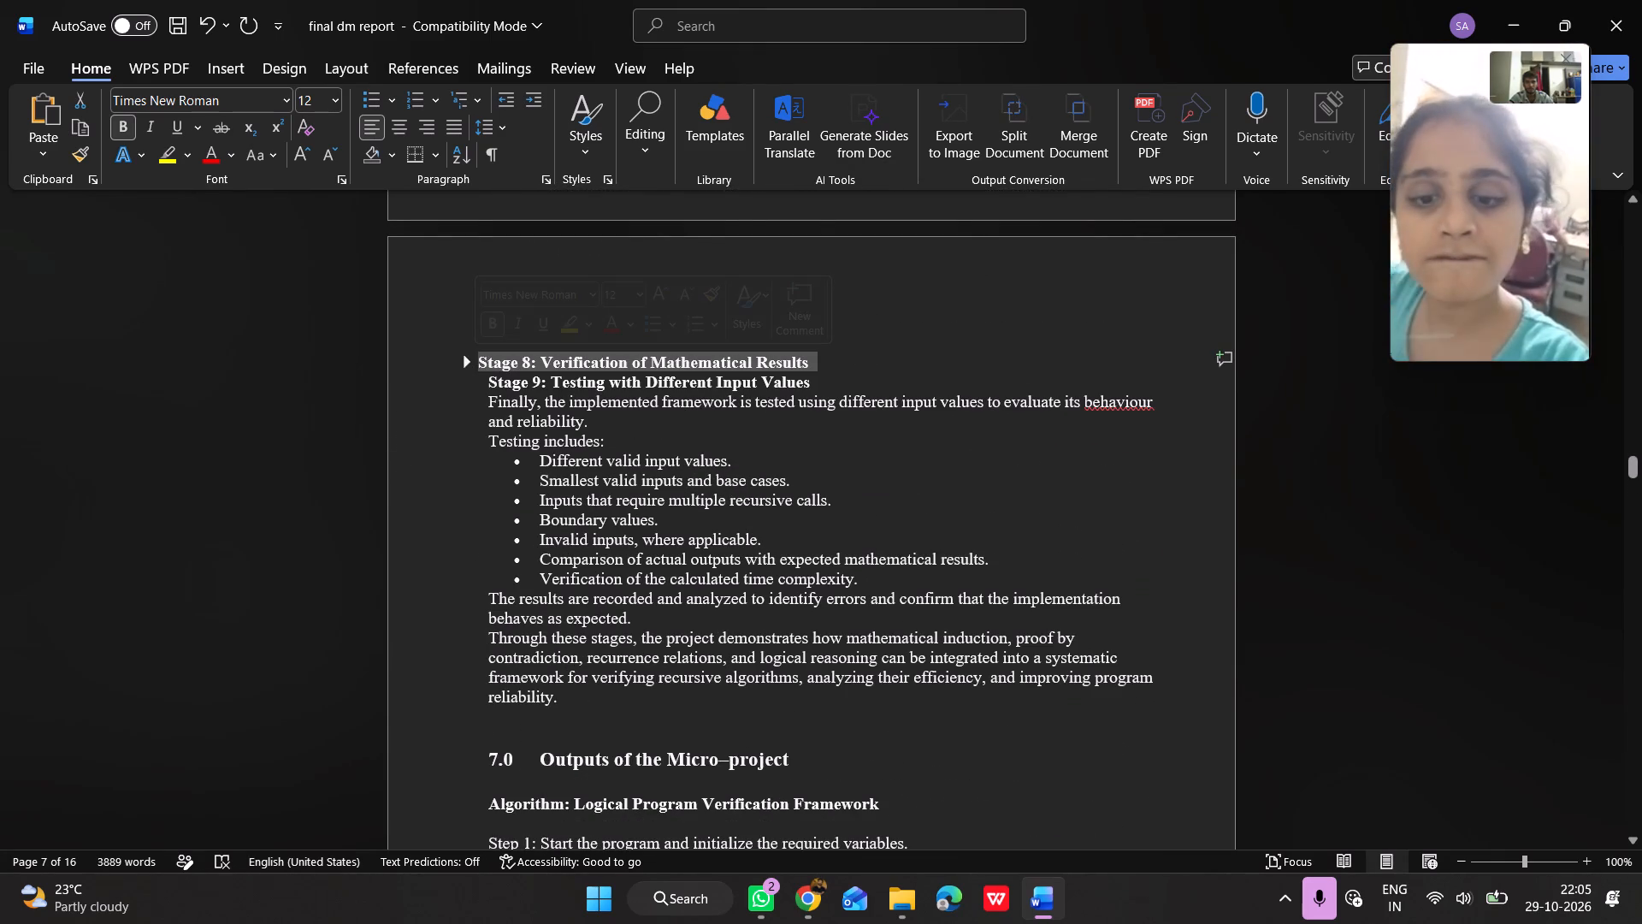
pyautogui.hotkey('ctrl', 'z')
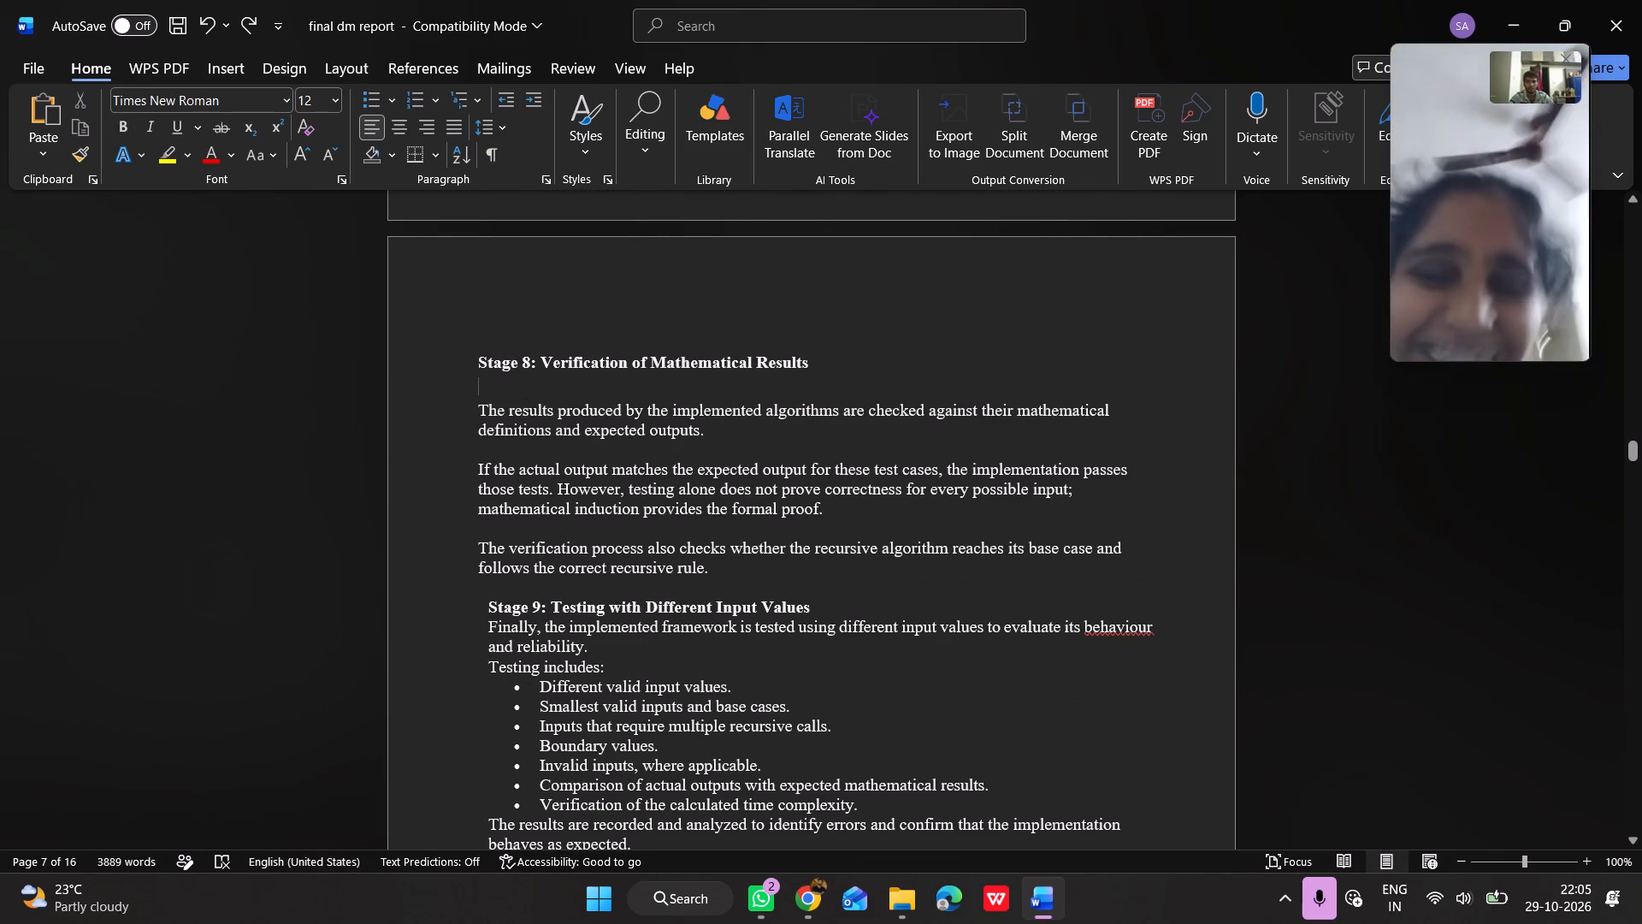
# Try to remove the gap before the "Stage 8: Verification of Mathematical Results" heading.
pyautogui.click(481, 355)
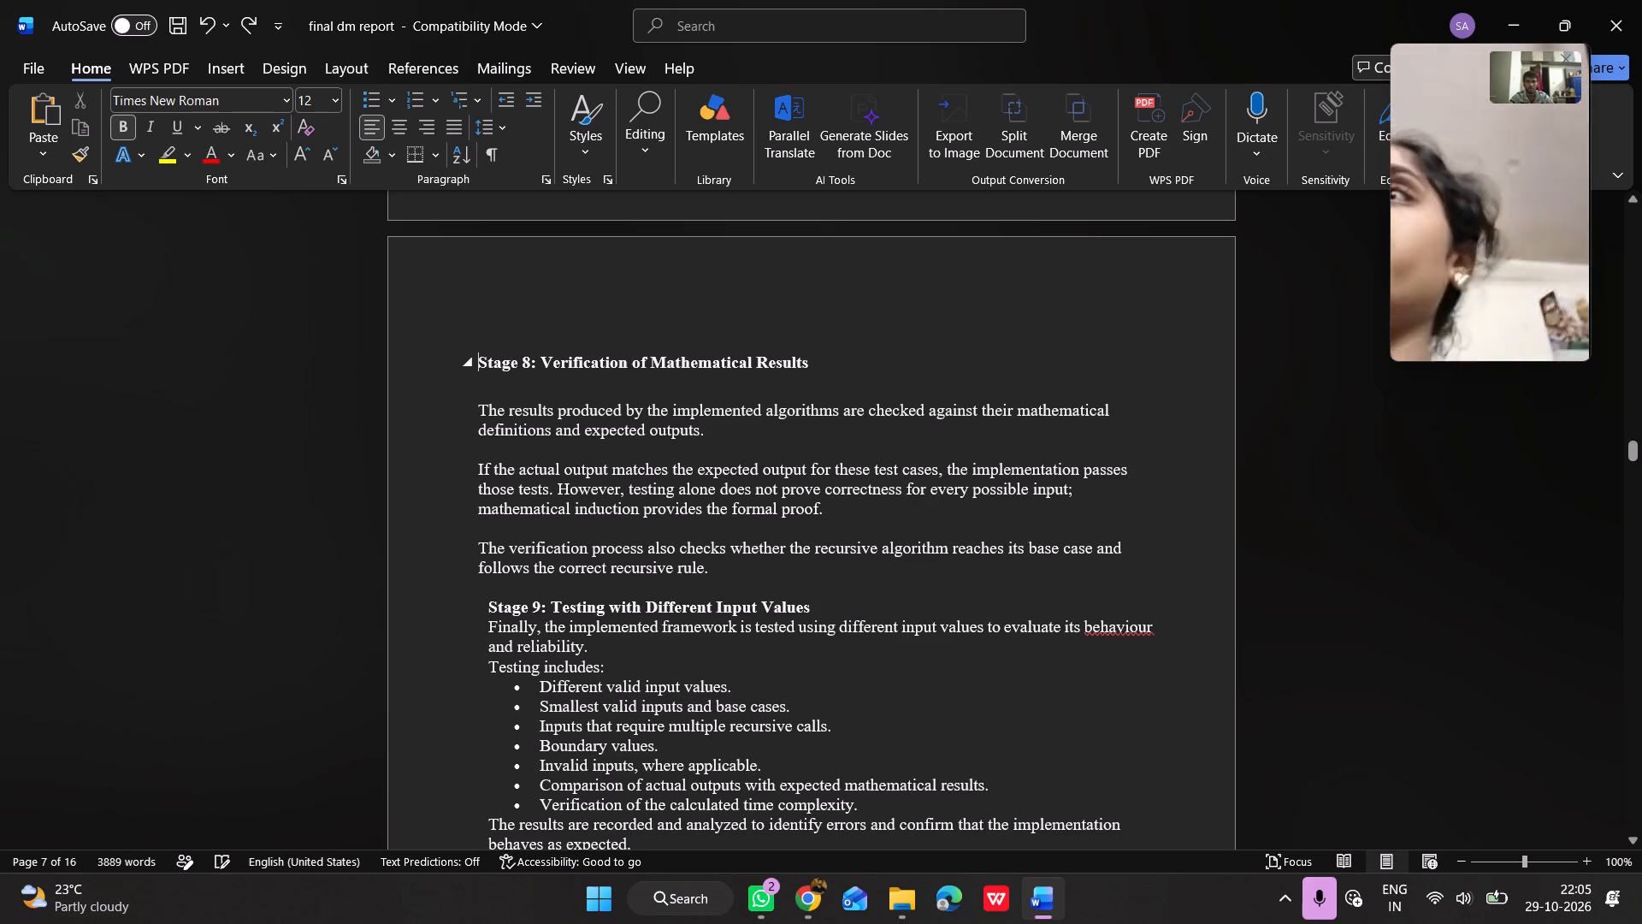
pyautogui.press('BackSpace')
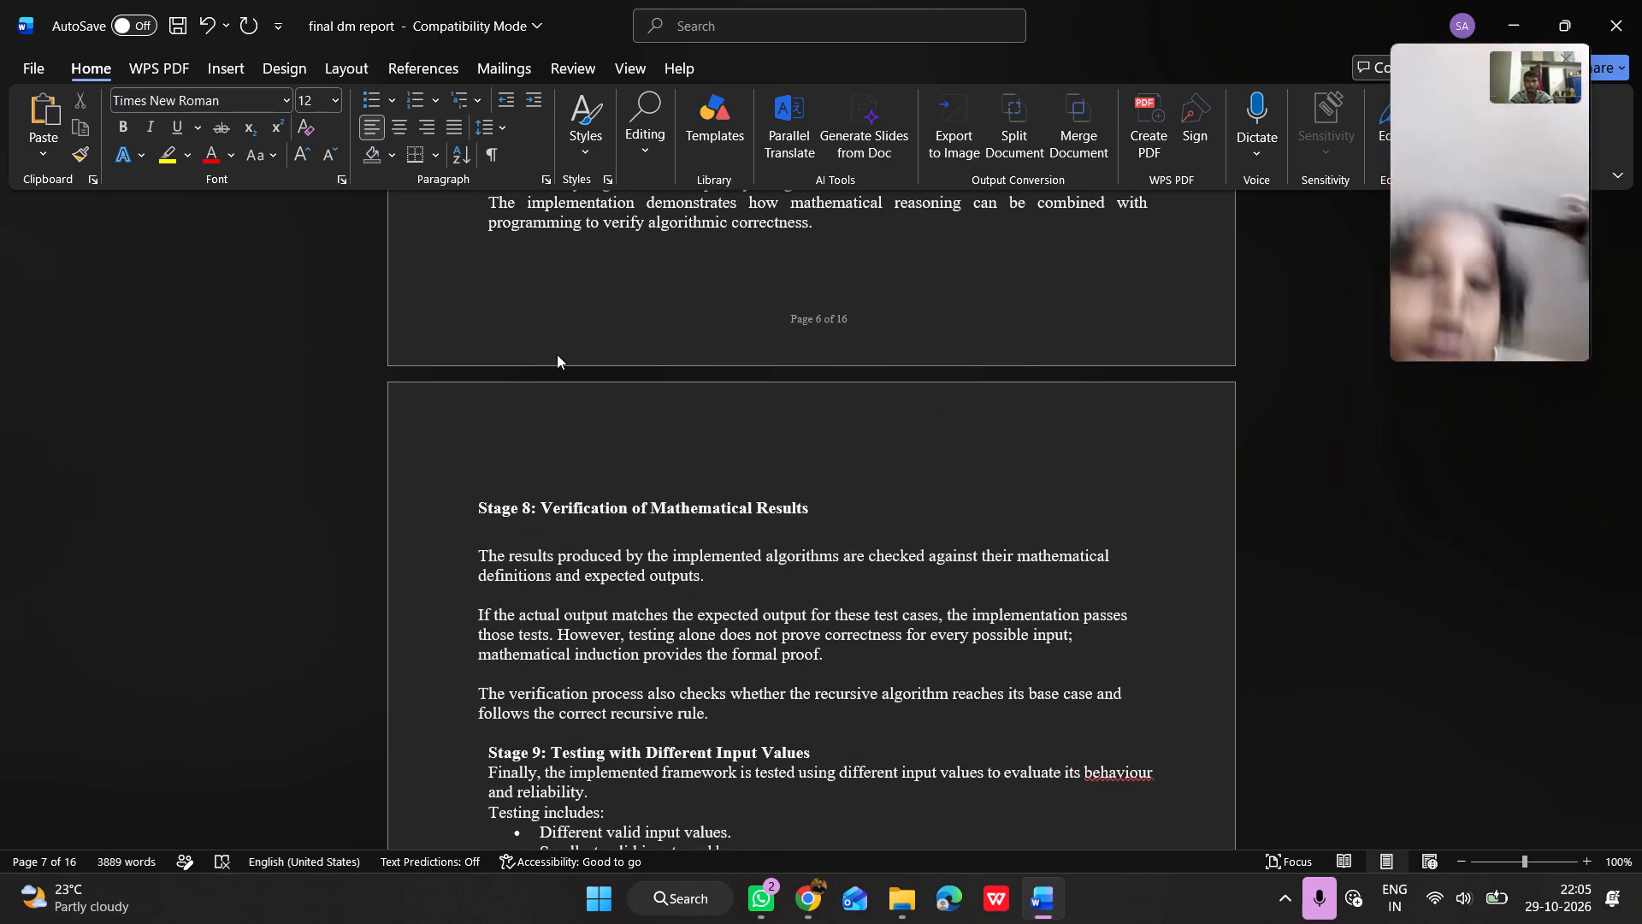
# Delete the blank line between the Stage 8 heading and the paragraph starting "The results produced".
pyautogui.press('Down')
pyautogui.press('Down')
pyautogui.press('Down')
pyautogui.press('Left')
pyautogui.press('Left')
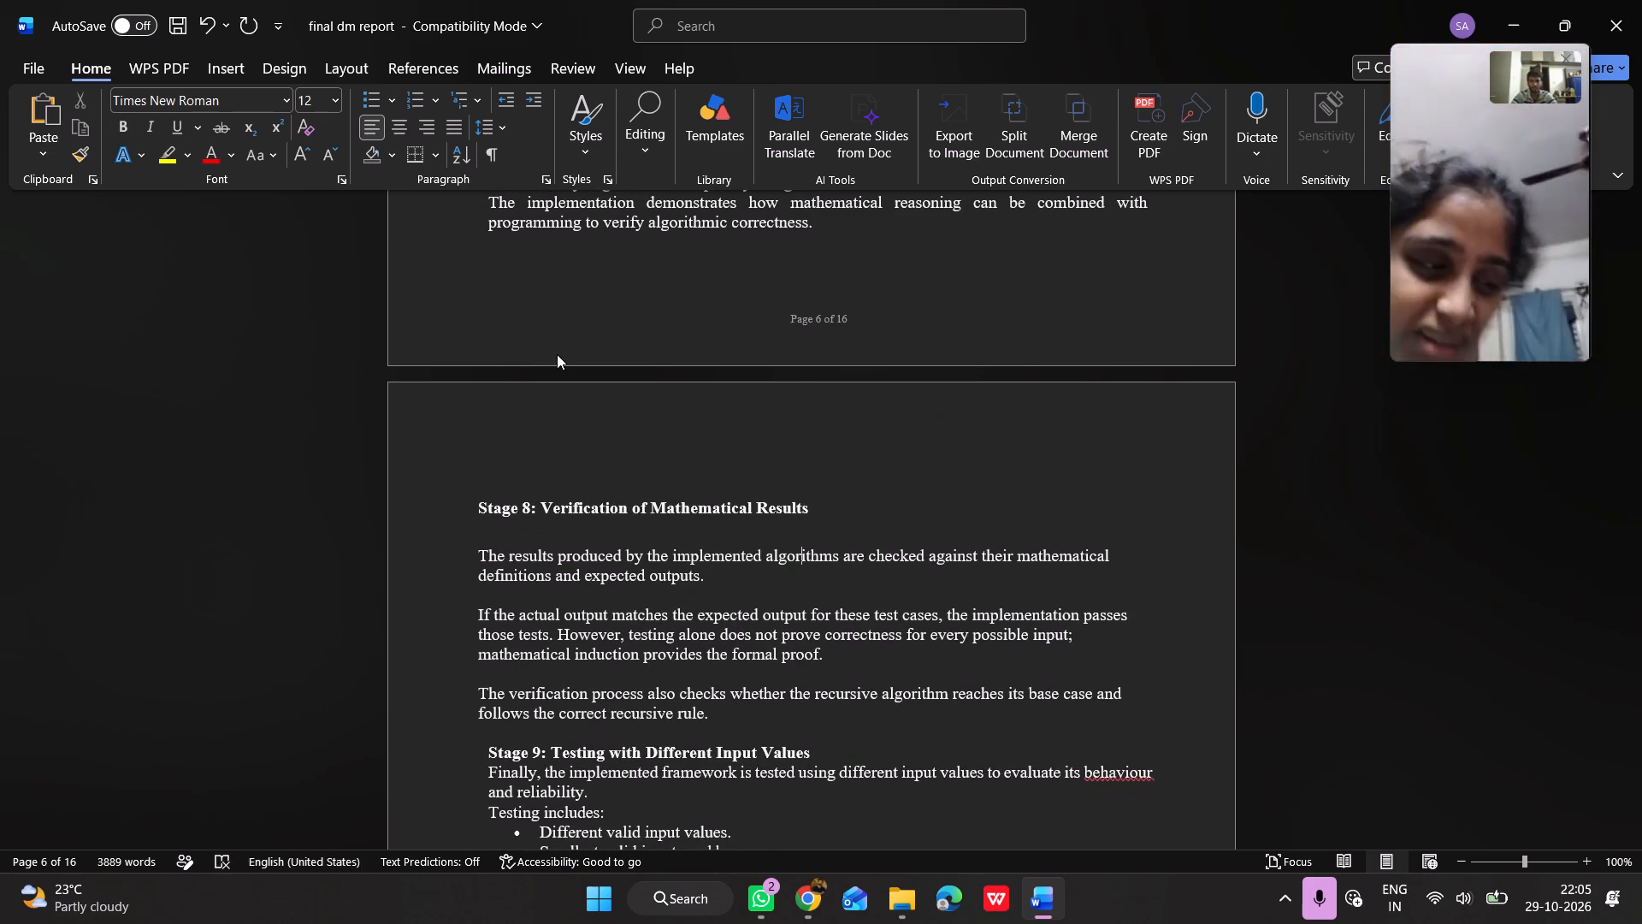
pyautogui.press('Left')
pyautogui.press('Left')
pyautogui.press('Left')
pyautogui.press('Left')
pyautogui.press('Left')
pyautogui.press('Left')
pyautogui.press('Left')
pyautogui.press('Left')
pyautogui.press('Left')
pyautogui.press('Left')
pyautogui.press('Left')
pyautogui.press('Left')
pyautogui.press('Left')
pyautogui.press('Left')
pyautogui.press('Left')
pyautogui.press('Left')
pyautogui.press('Left')
pyautogui.press('Left')
pyautogui.press('Left')
pyautogui.press('Left')
pyautogui.press('Left')
pyautogui.press('Left')
pyautogui.press('Left')
pyautogui.press('Left')
pyautogui.press('Left')
pyautogui.press('Left')
pyautogui.press('Left')
pyautogui.press('Left')
pyautogui.press('Left')
pyautogui.press('Left')
pyautogui.press('Left')
pyautogui.press('Left')
pyautogui.press('Left')
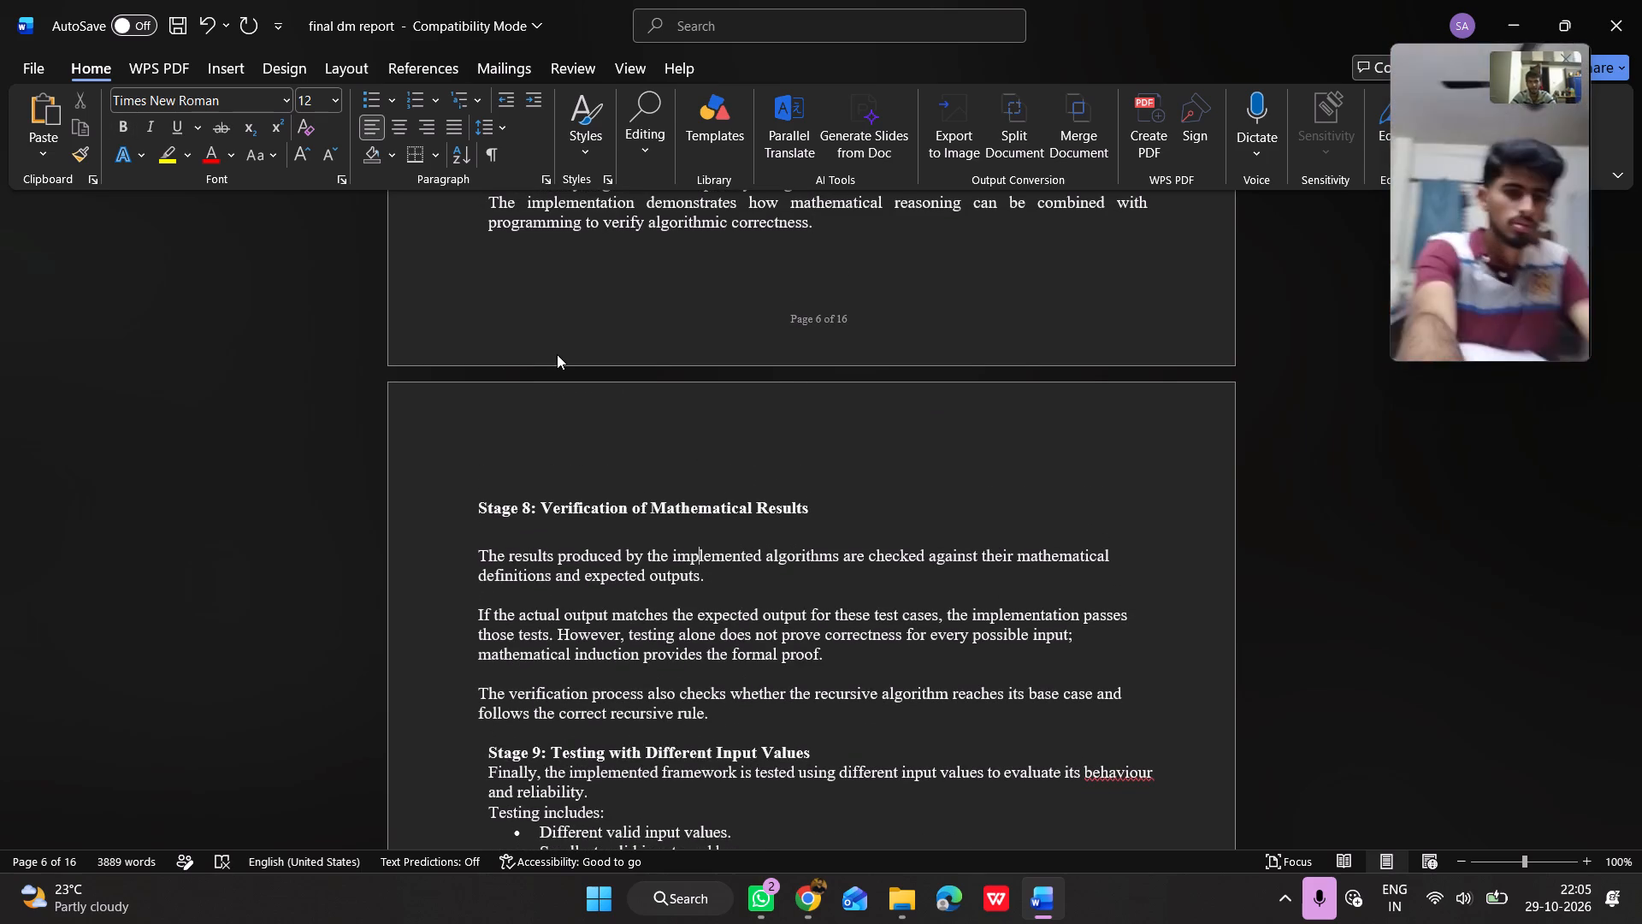
pyautogui.press('Left')
pyautogui.press('Left')
pyautogui.press('Left')
pyautogui.press('Left')
pyautogui.press('Left')
pyautogui.press('Left')
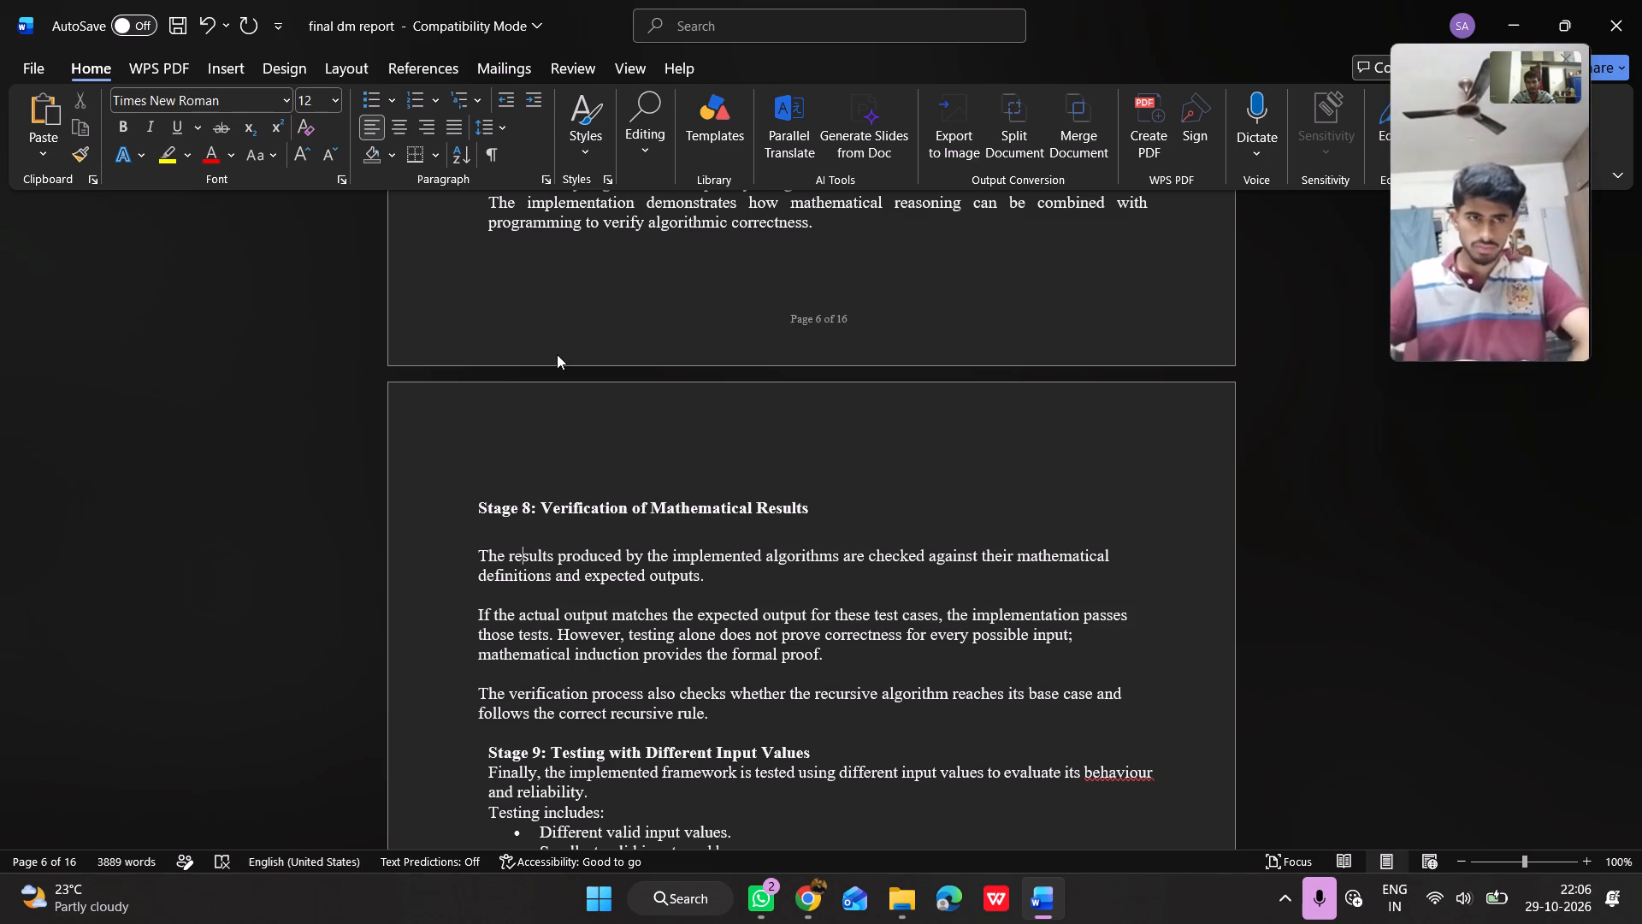
pyautogui.press('Left')
pyautogui.press('Left')
pyautogui.press('Left')
pyautogui.press('Left')
pyautogui.press('Left')
pyautogui.press('BackSpace')
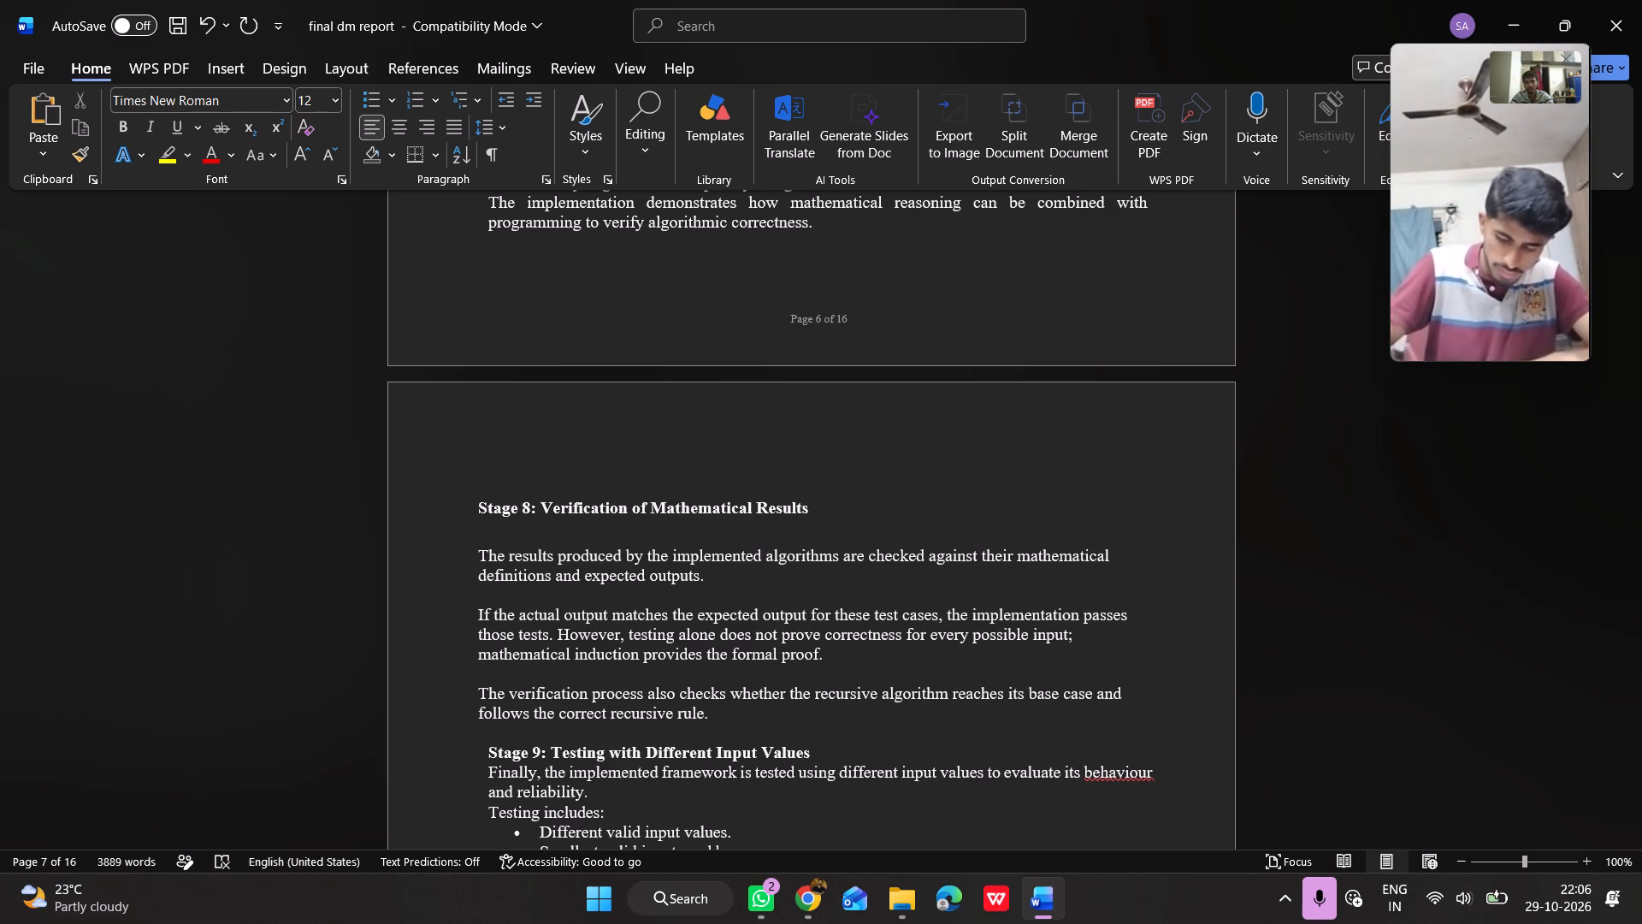
# Remove the indent of the "Stage 9: Testing with Different Input Values" heading so it lines up with the Stage 8 text.
pyautogui.press('Down')
pyautogui.press('Down')
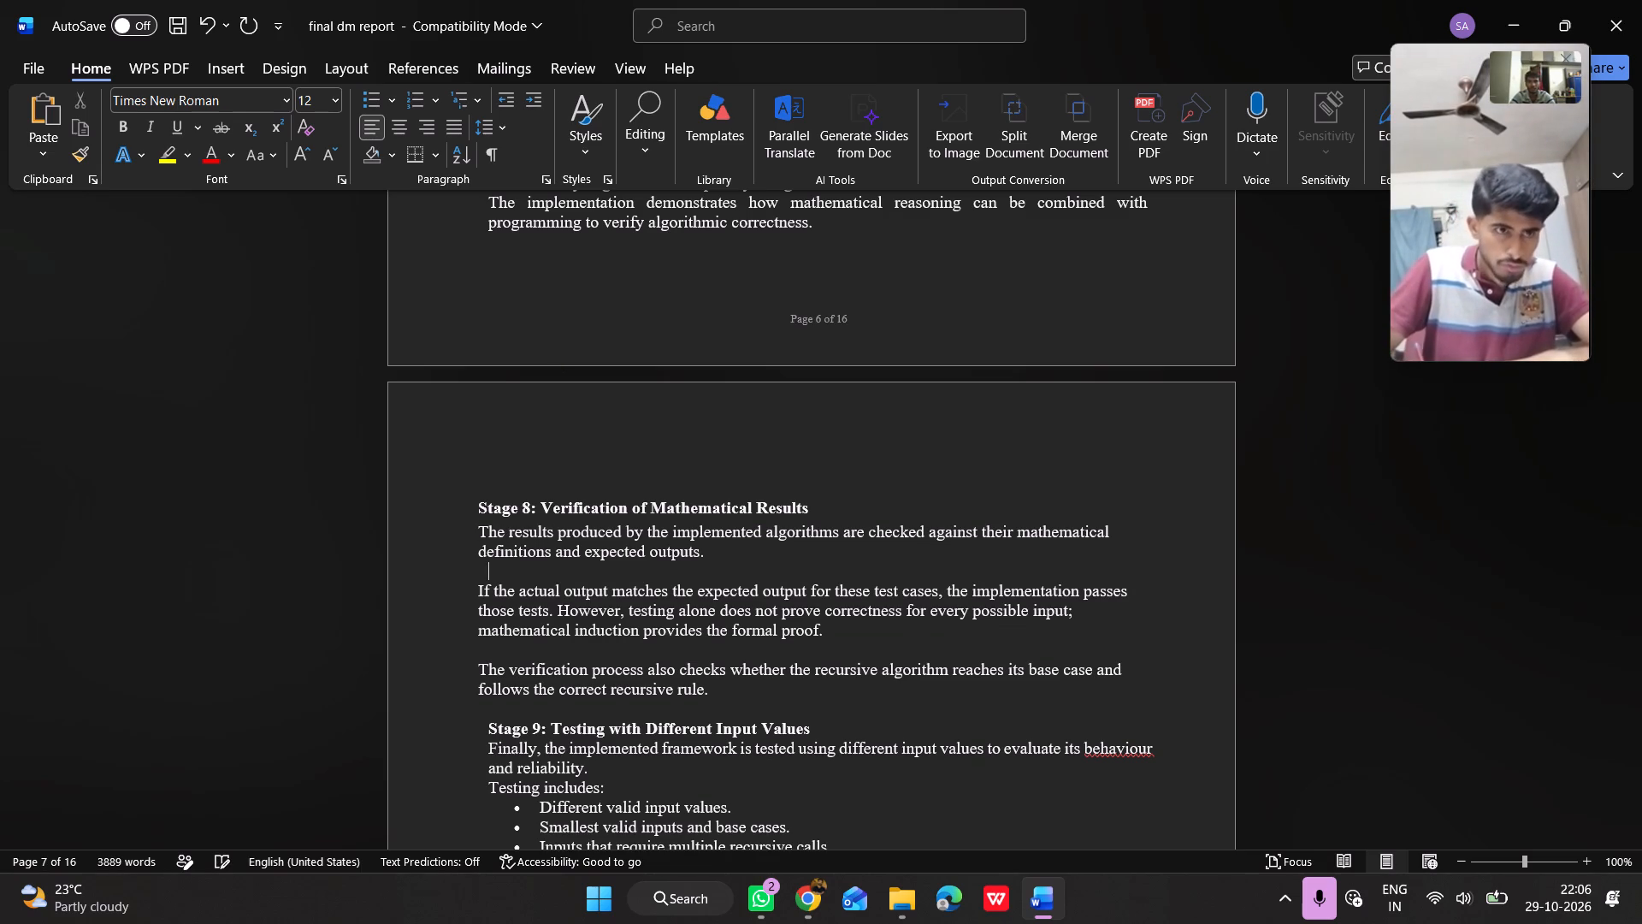
pyautogui.press('Down')
pyautogui.press('Down')
pyautogui.press('Down')
pyautogui.press('Down')
pyautogui.press('Down')
pyautogui.press('Down')
pyautogui.press('Down')
pyautogui.press('Down')
pyautogui.press('Down')
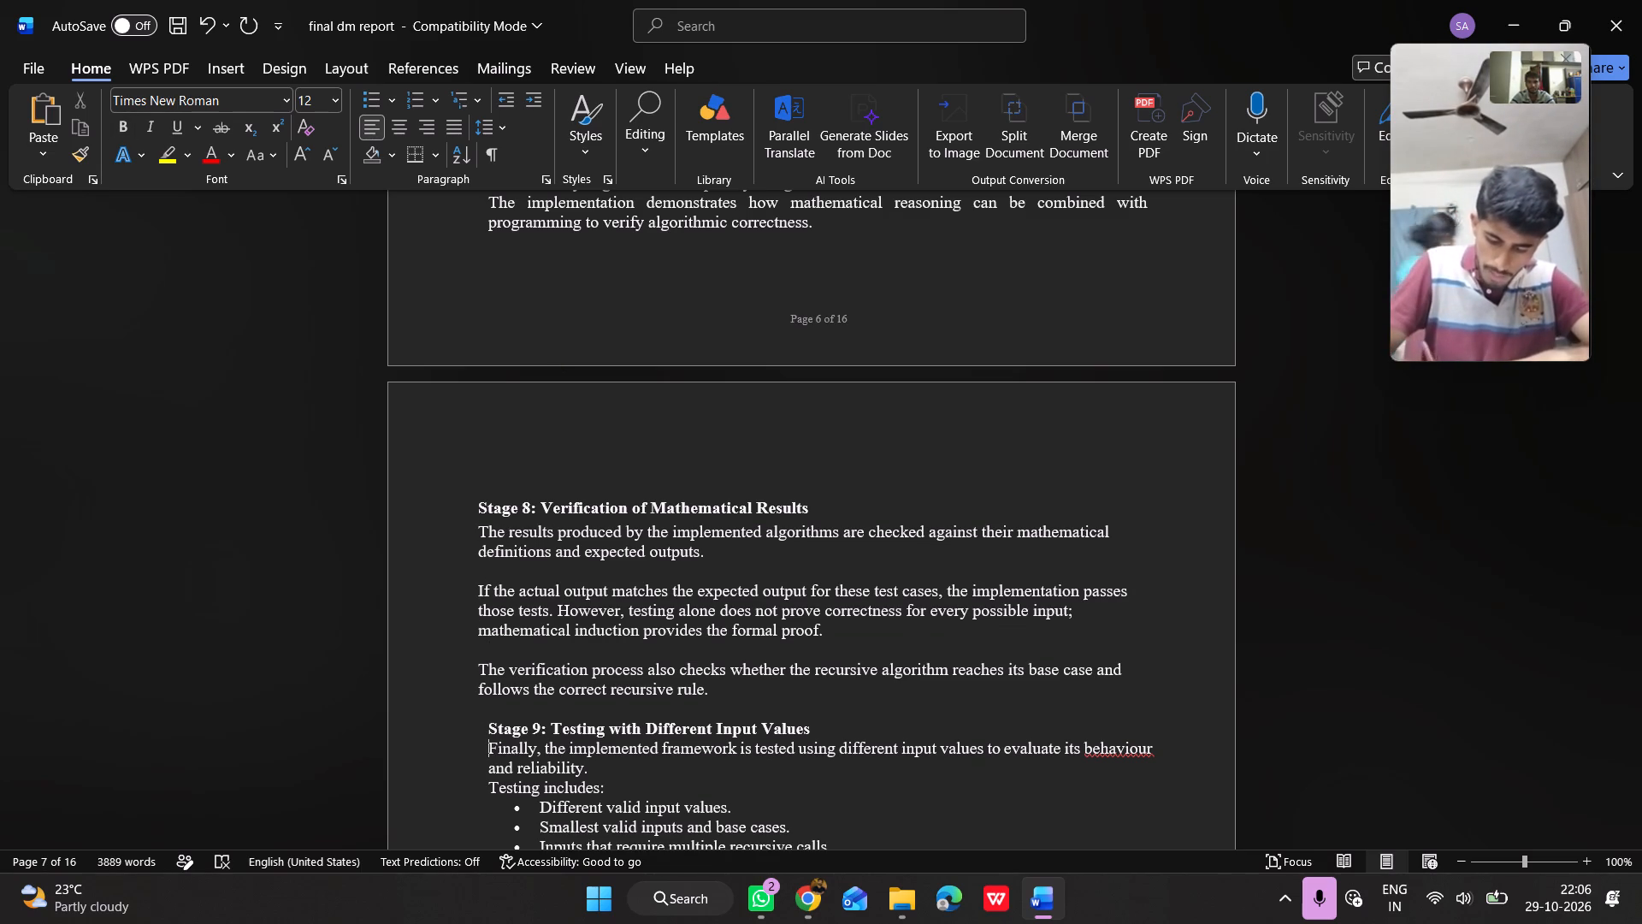
pyautogui.press('Up')
pyautogui.press('BackSpace')
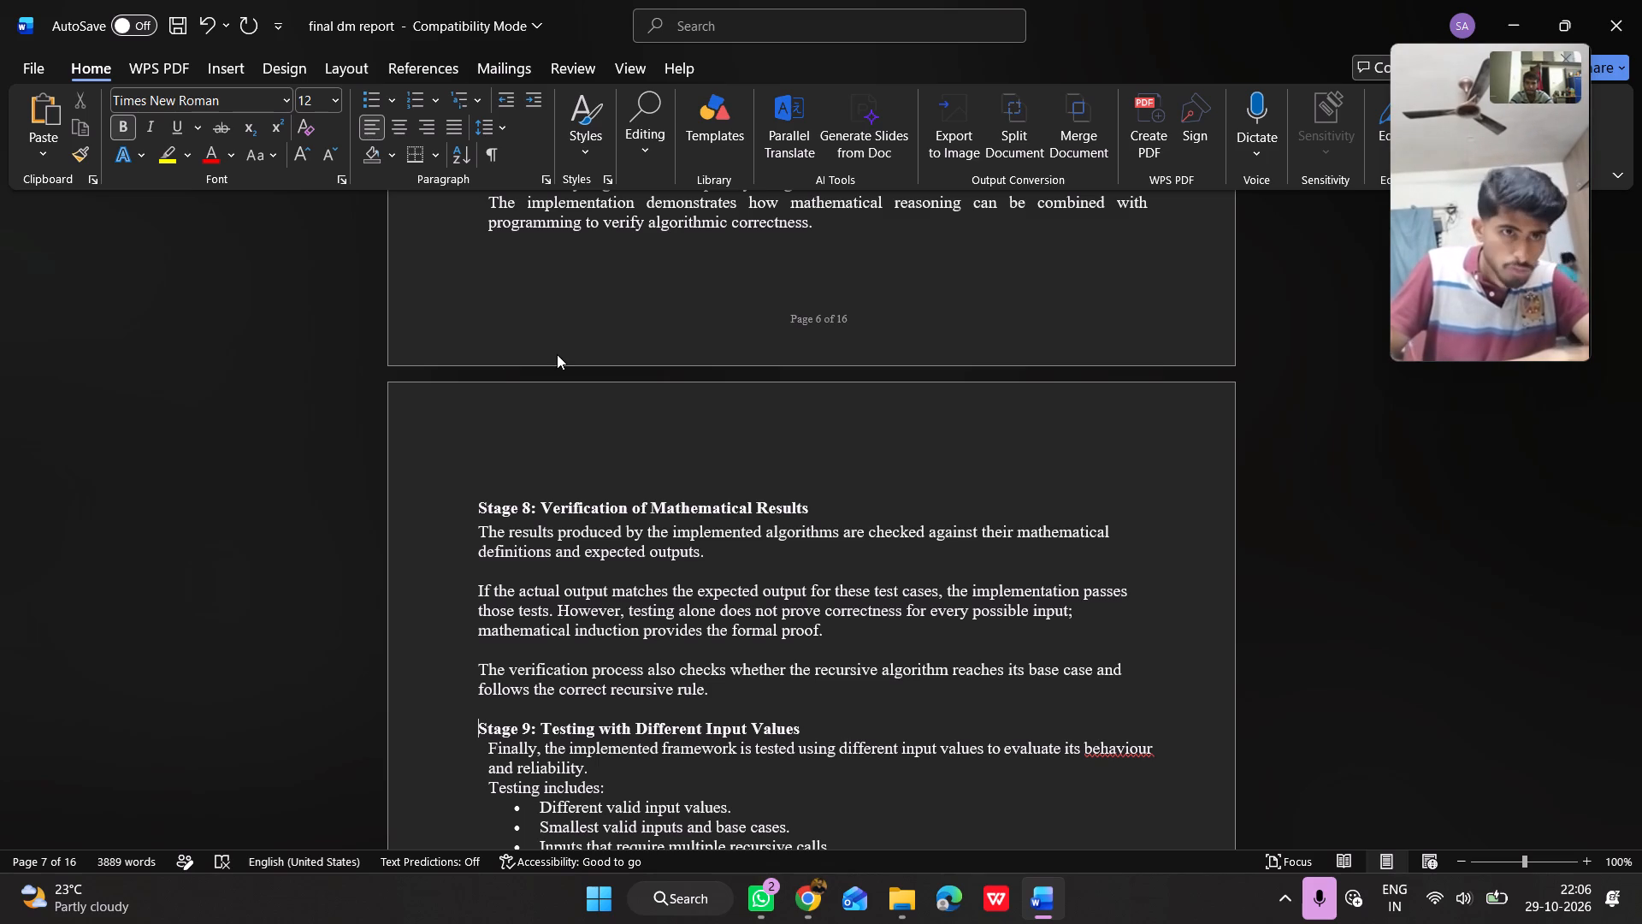
# Remove the indent of the Stage 9 paragraph starting "Finally, the implemented framework".
pyautogui.press('Up')
pyautogui.press('Up')
pyautogui.press('Up')
pyautogui.press('Up')
pyautogui.press('Down')
pyautogui.press('Down')
pyautogui.press('Down')
pyautogui.press('Down')
pyautogui.press('Down')
pyautogui.press('Down')
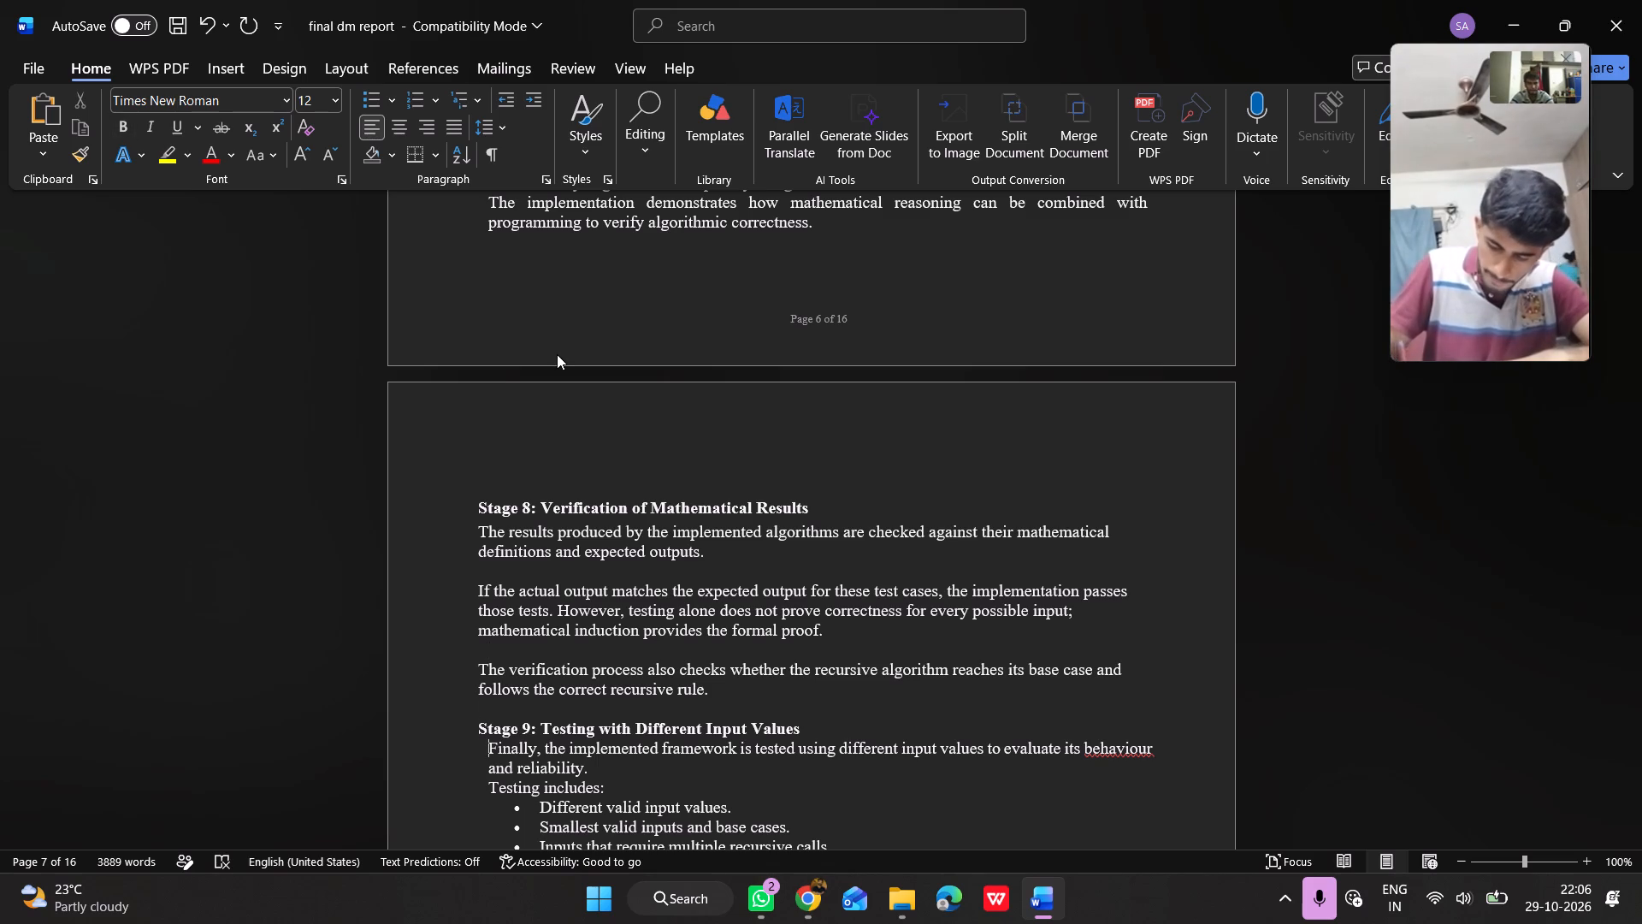
pyautogui.press('Up')
pyautogui.press('BackSpace')
pyautogui.press('Down')
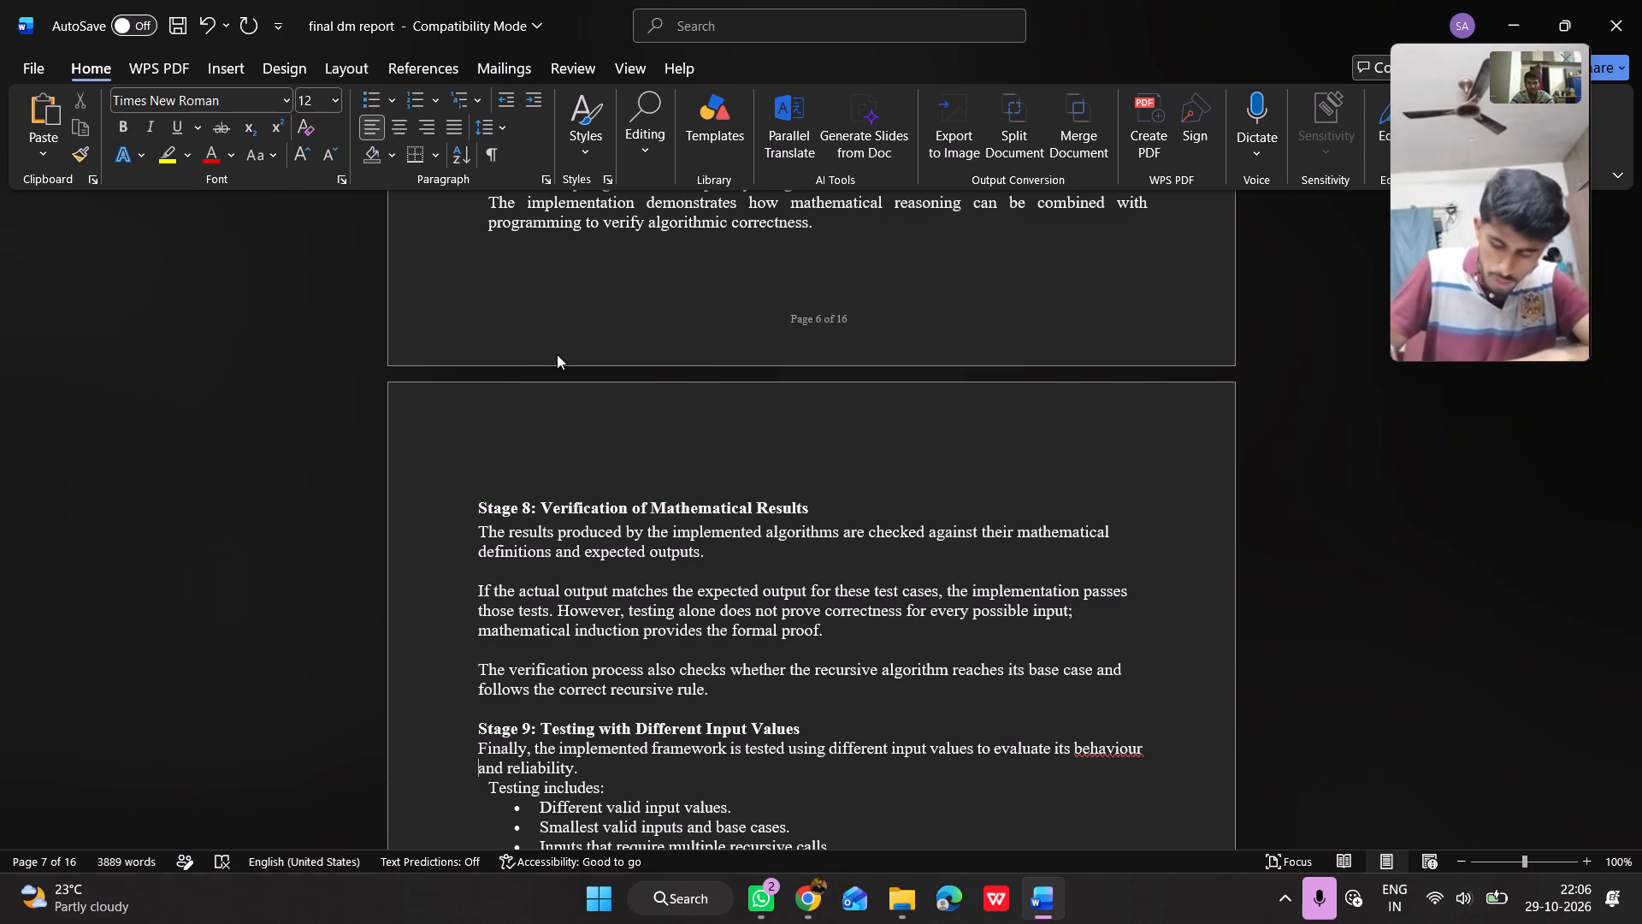
pyautogui.press('Right')
pyautogui.press('Down')
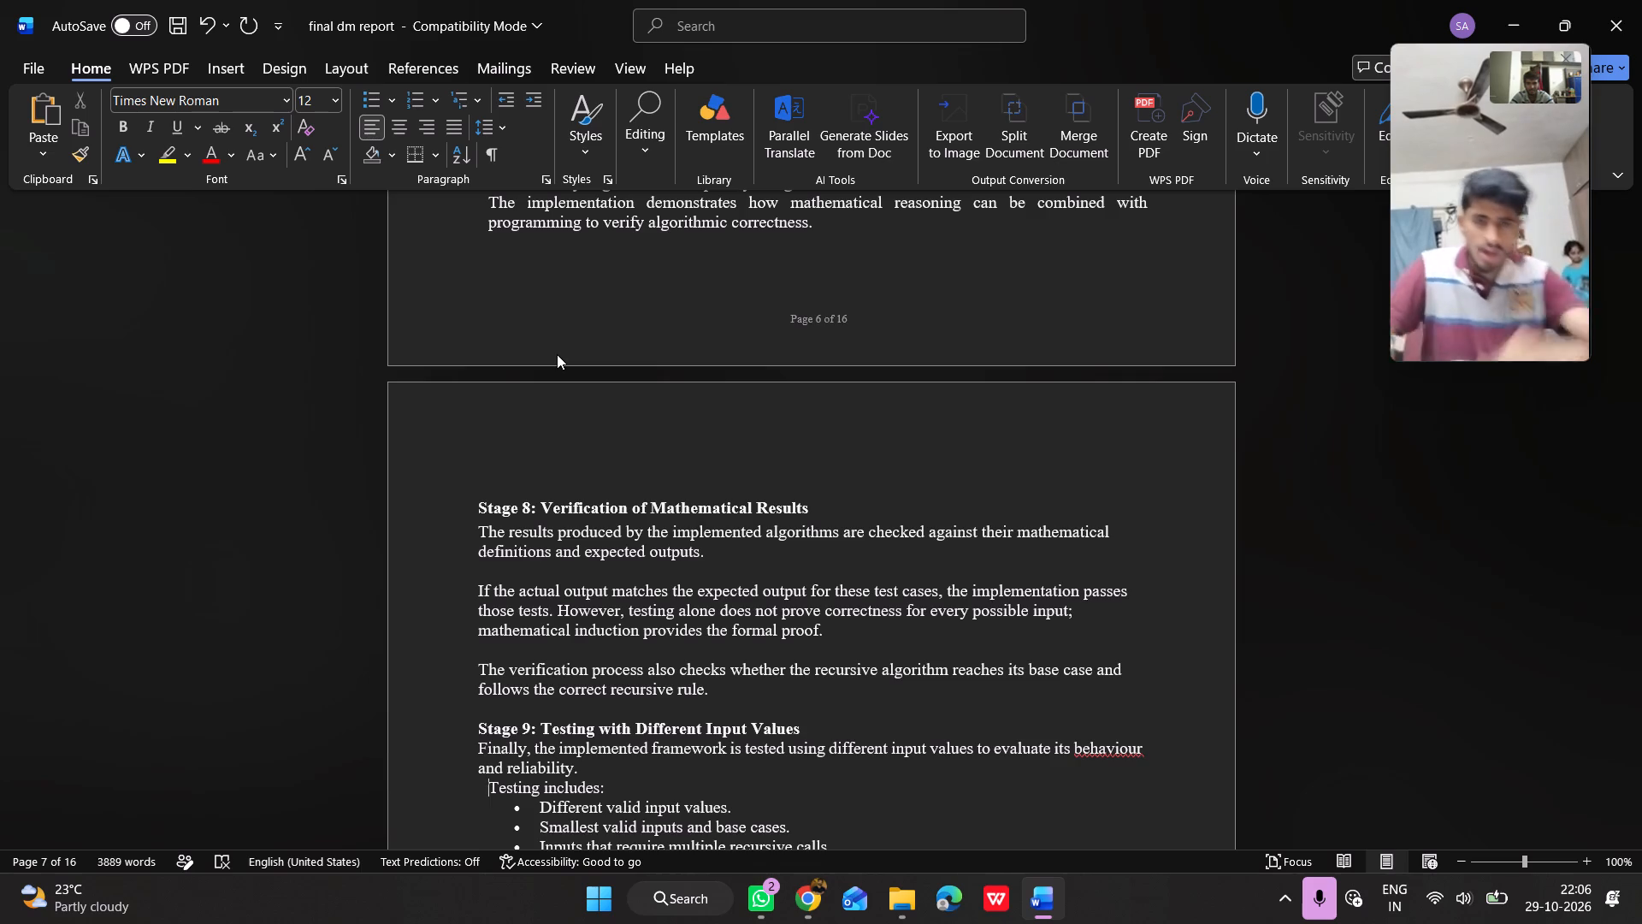
# Remove the 7.0 numbering and extra spacing before "Outputs of the Micro–project", leaving one blank line above it.
pyautogui.scroll(-4, 557, 354)
pyautogui.scroll(1, 557, 354)
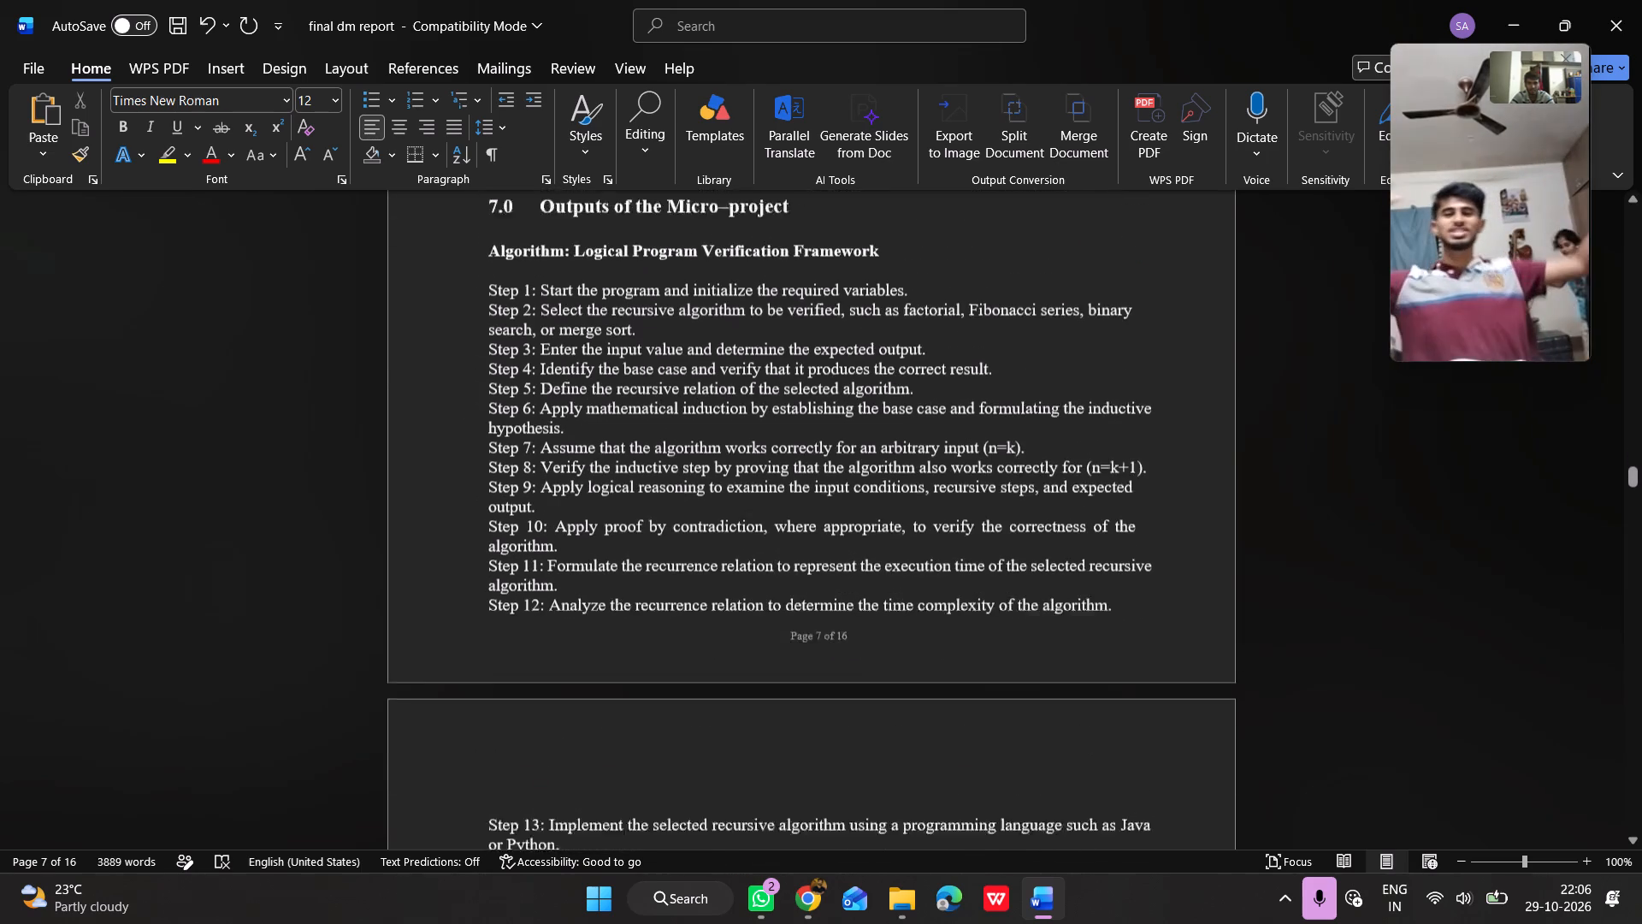
pyautogui.scroll(3, 557, 354)
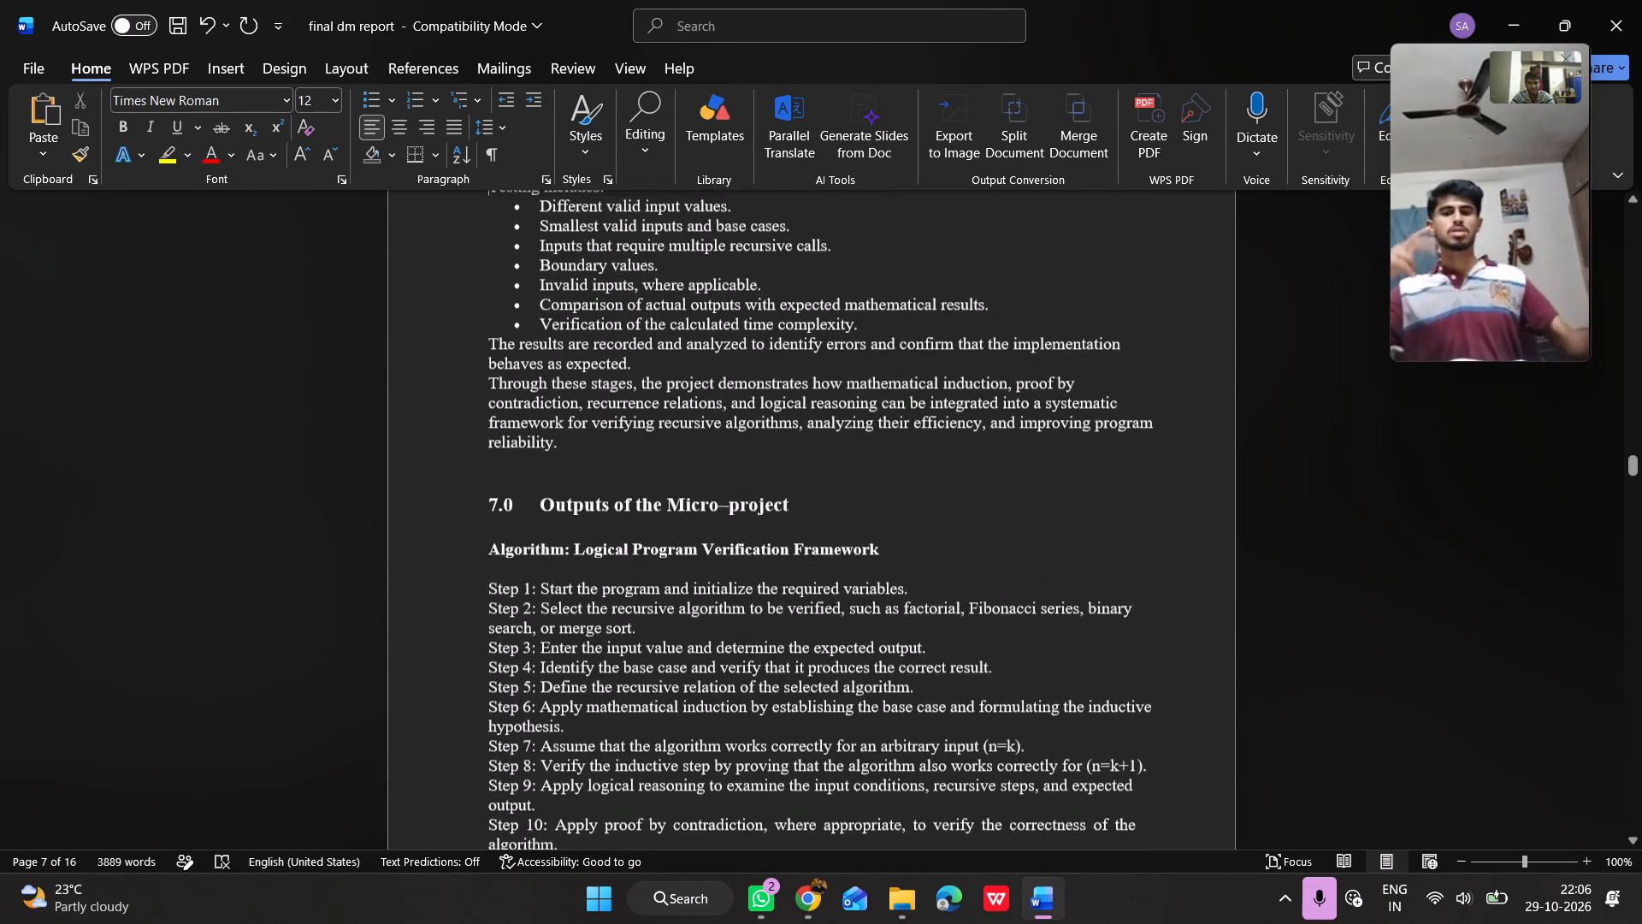
pyautogui.scroll(1, 557, 354)
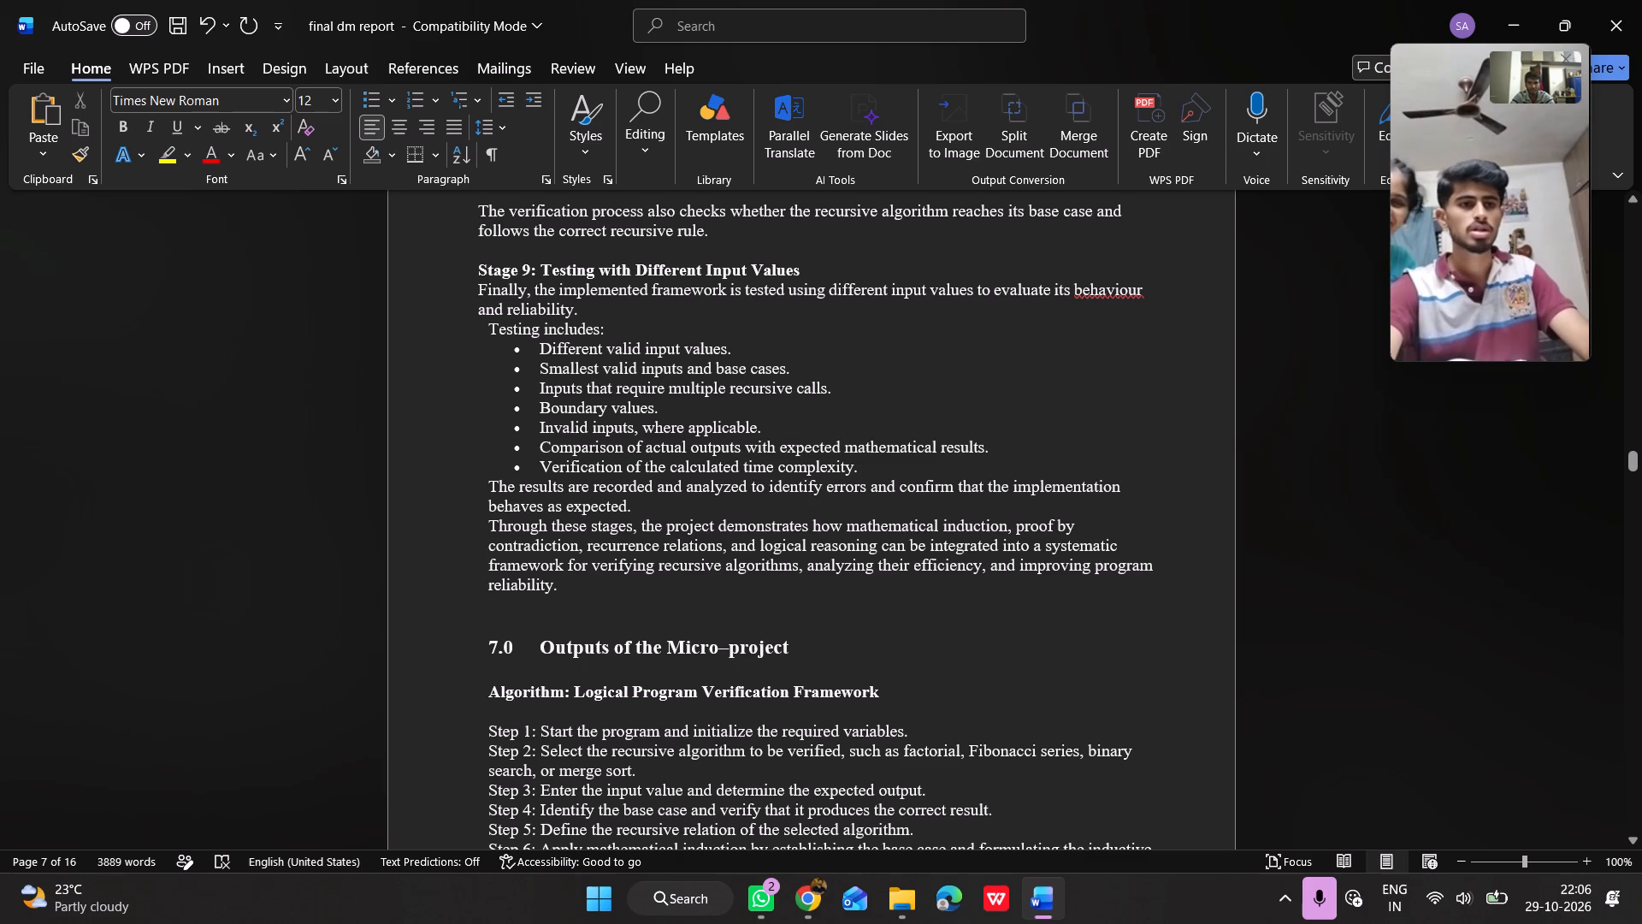
pyautogui.click(492, 641)
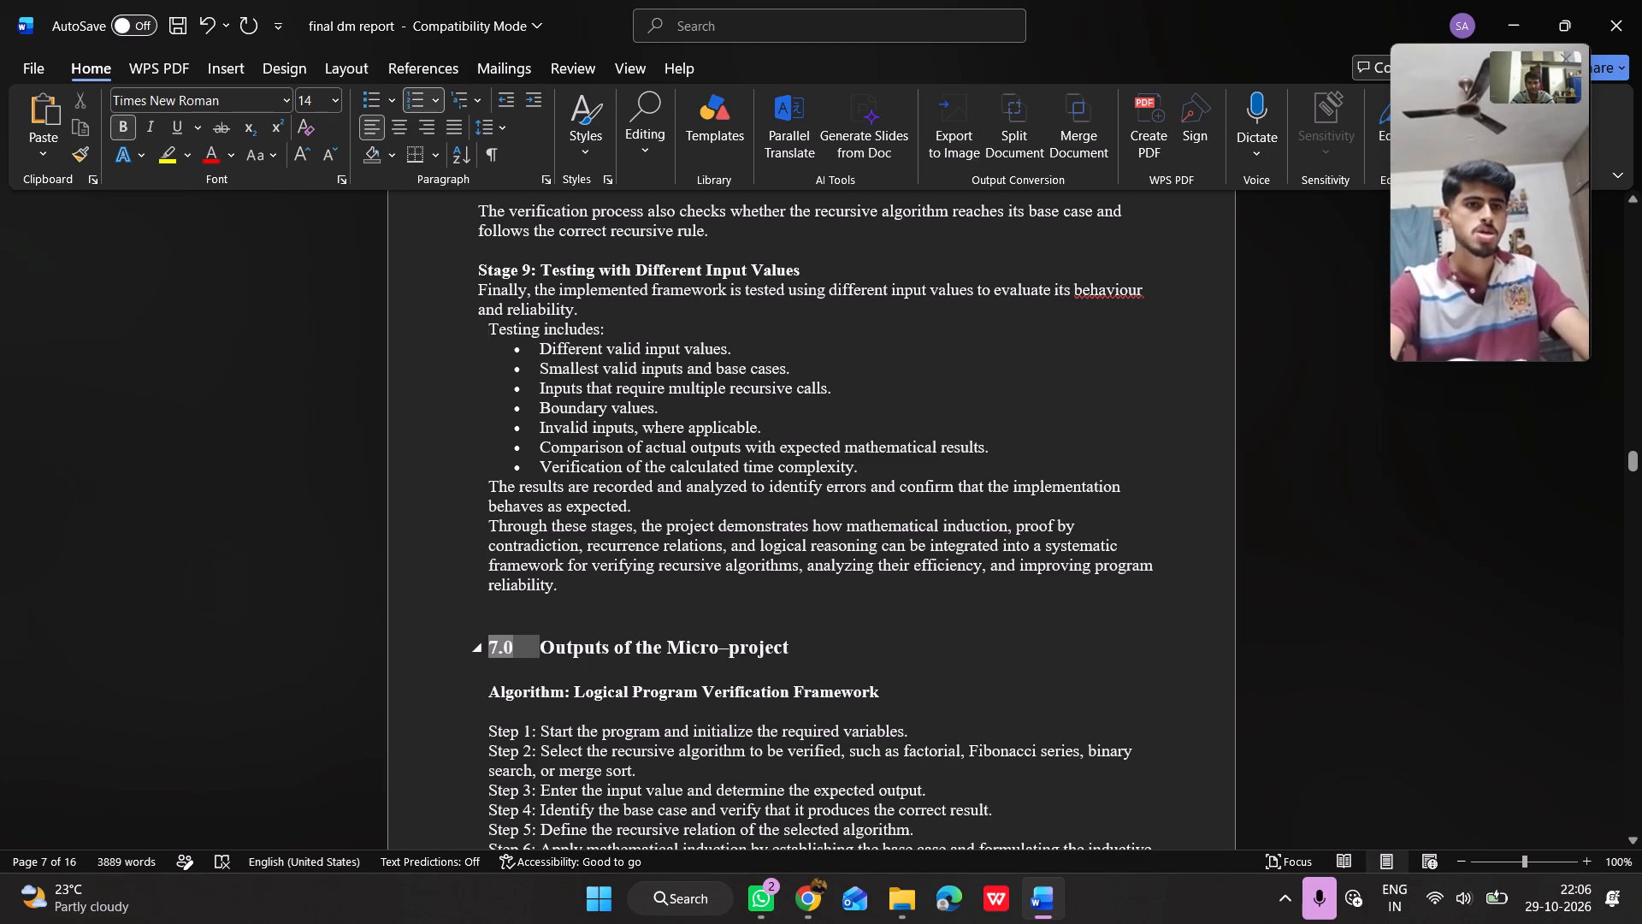
pyautogui.click(499, 621)
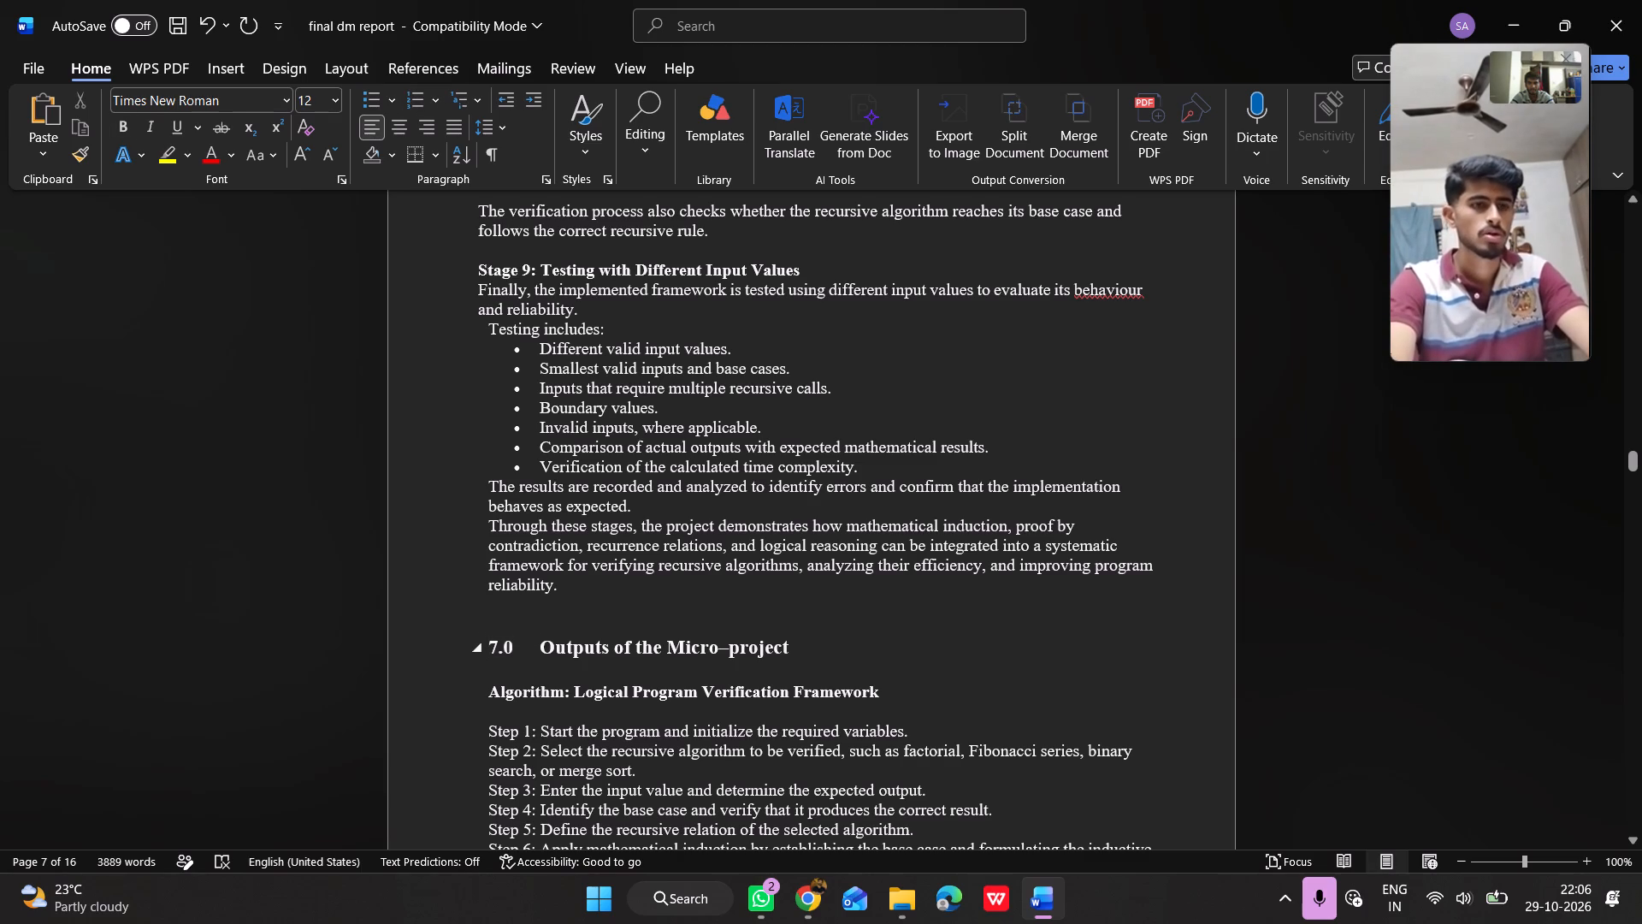
pyautogui.click(487, 645)
pyautogui.press('BackSpace')
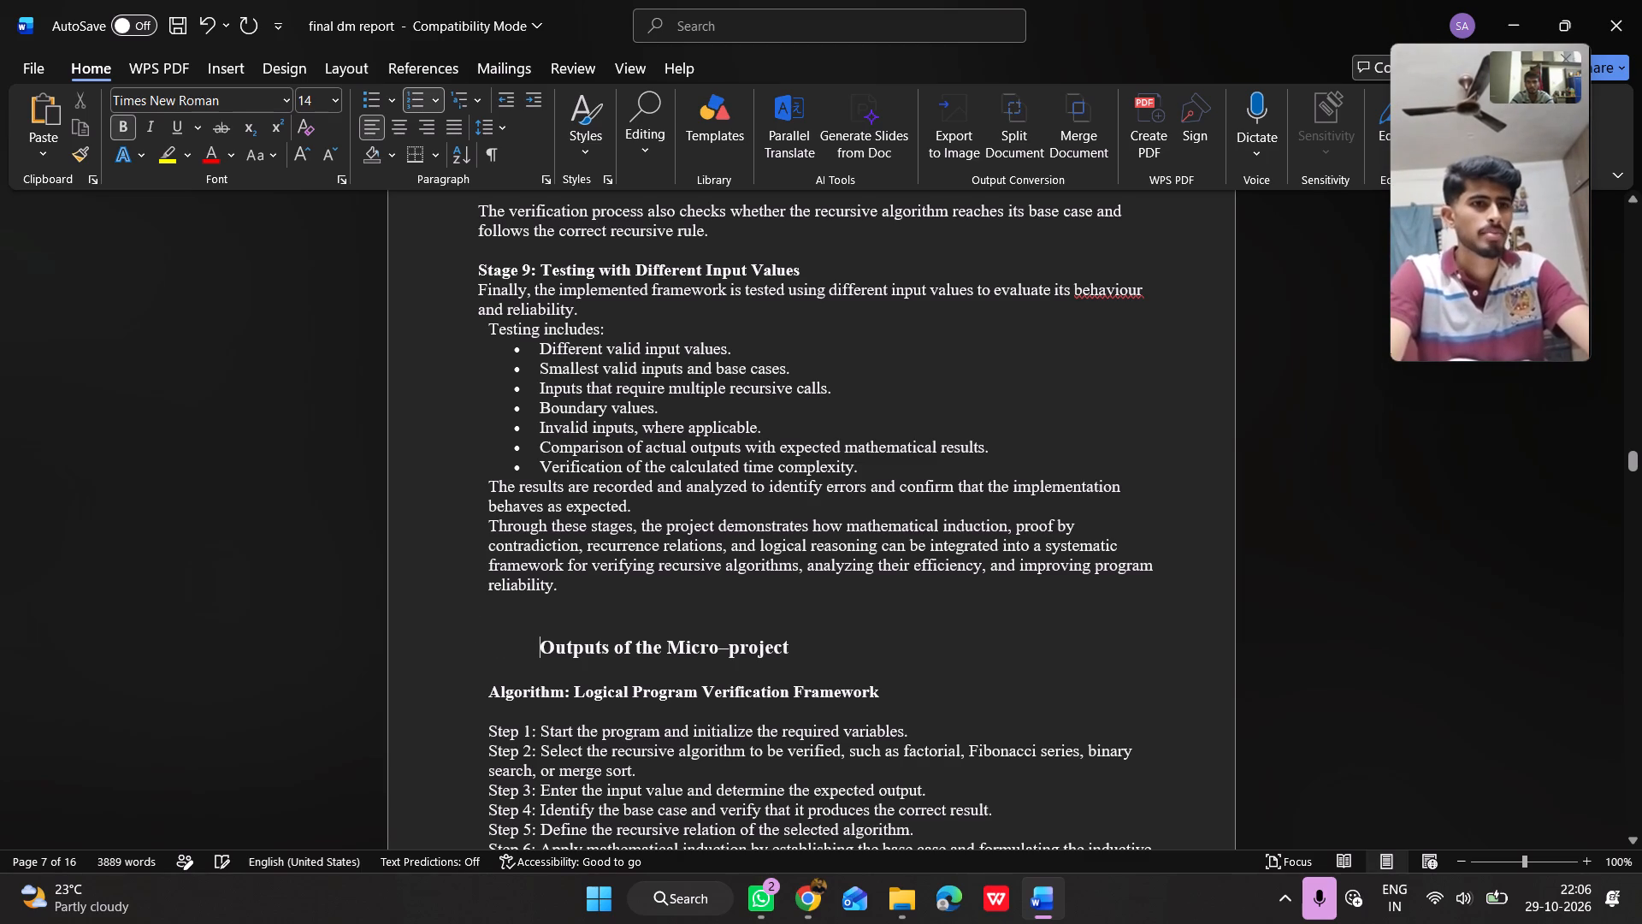
pyautogui.press('BackSpace')
pyautogui.press('BackSpace')
pyautogui.press('BackSpace')
pyautogui.press('BackSpace')
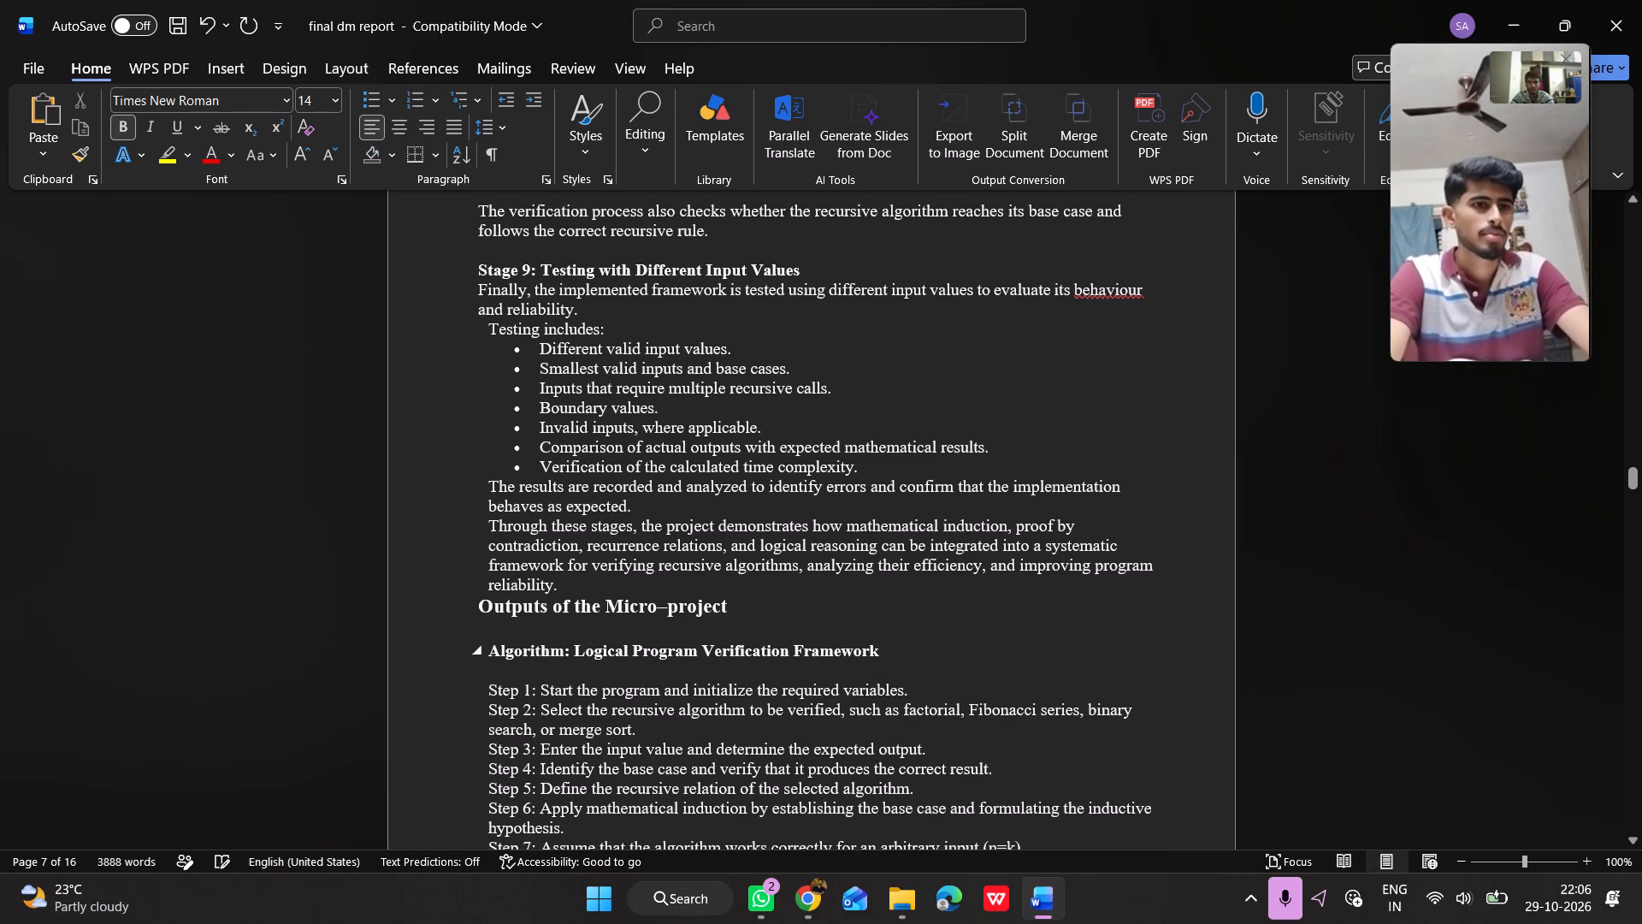
pyautogui.press('BackSpace')
pyautogui.press('Return')
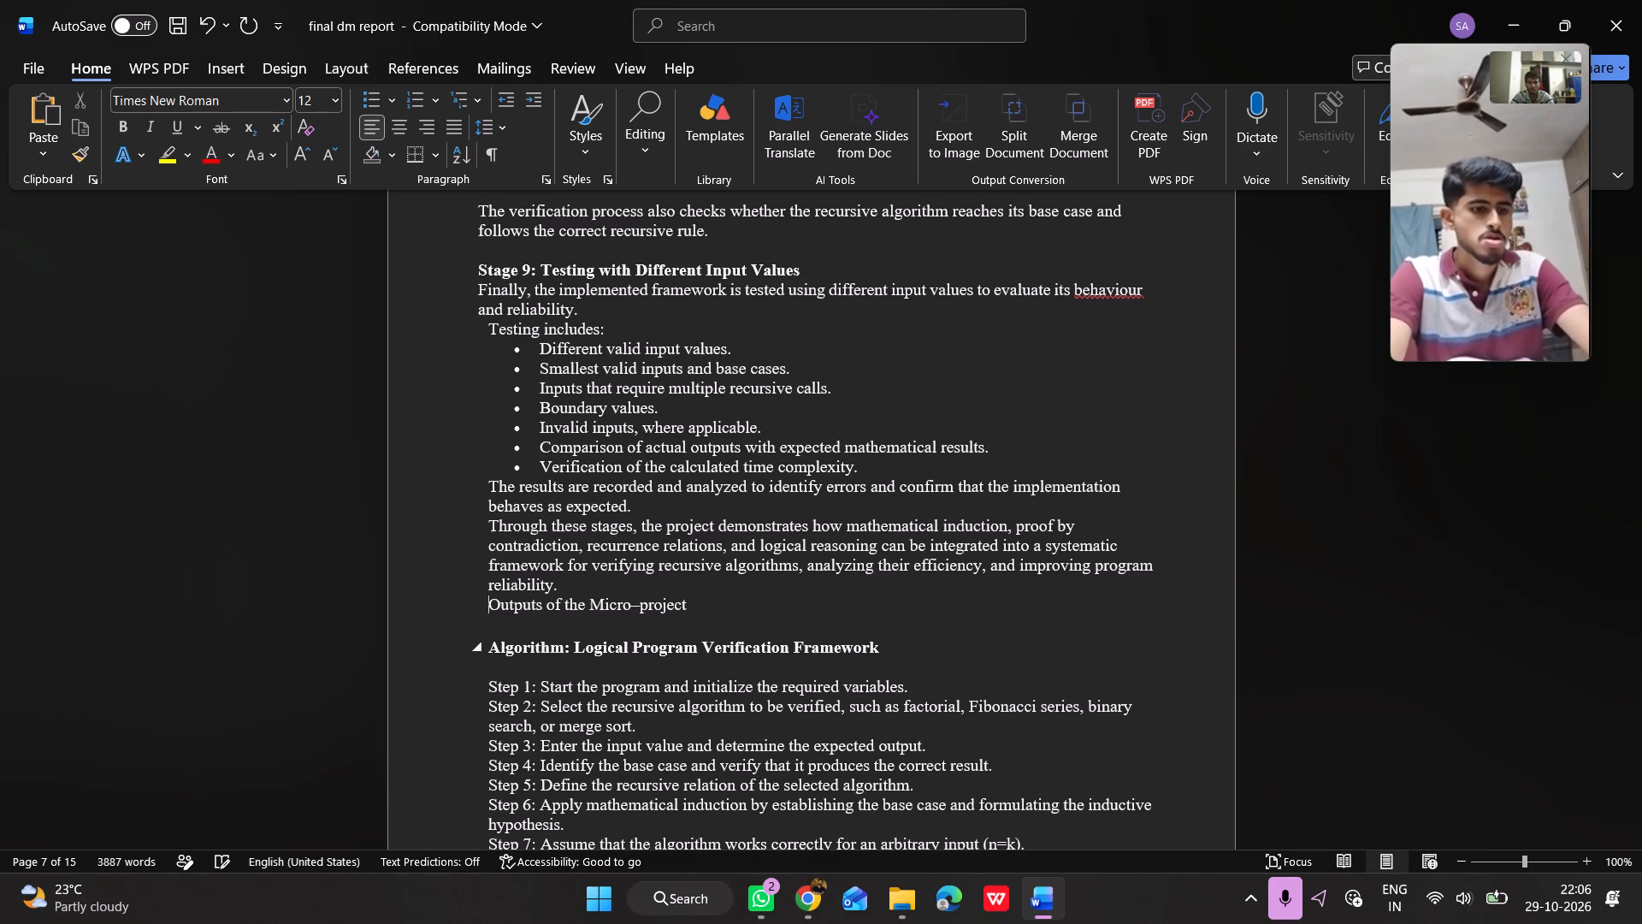
pyautogui.press('Return')
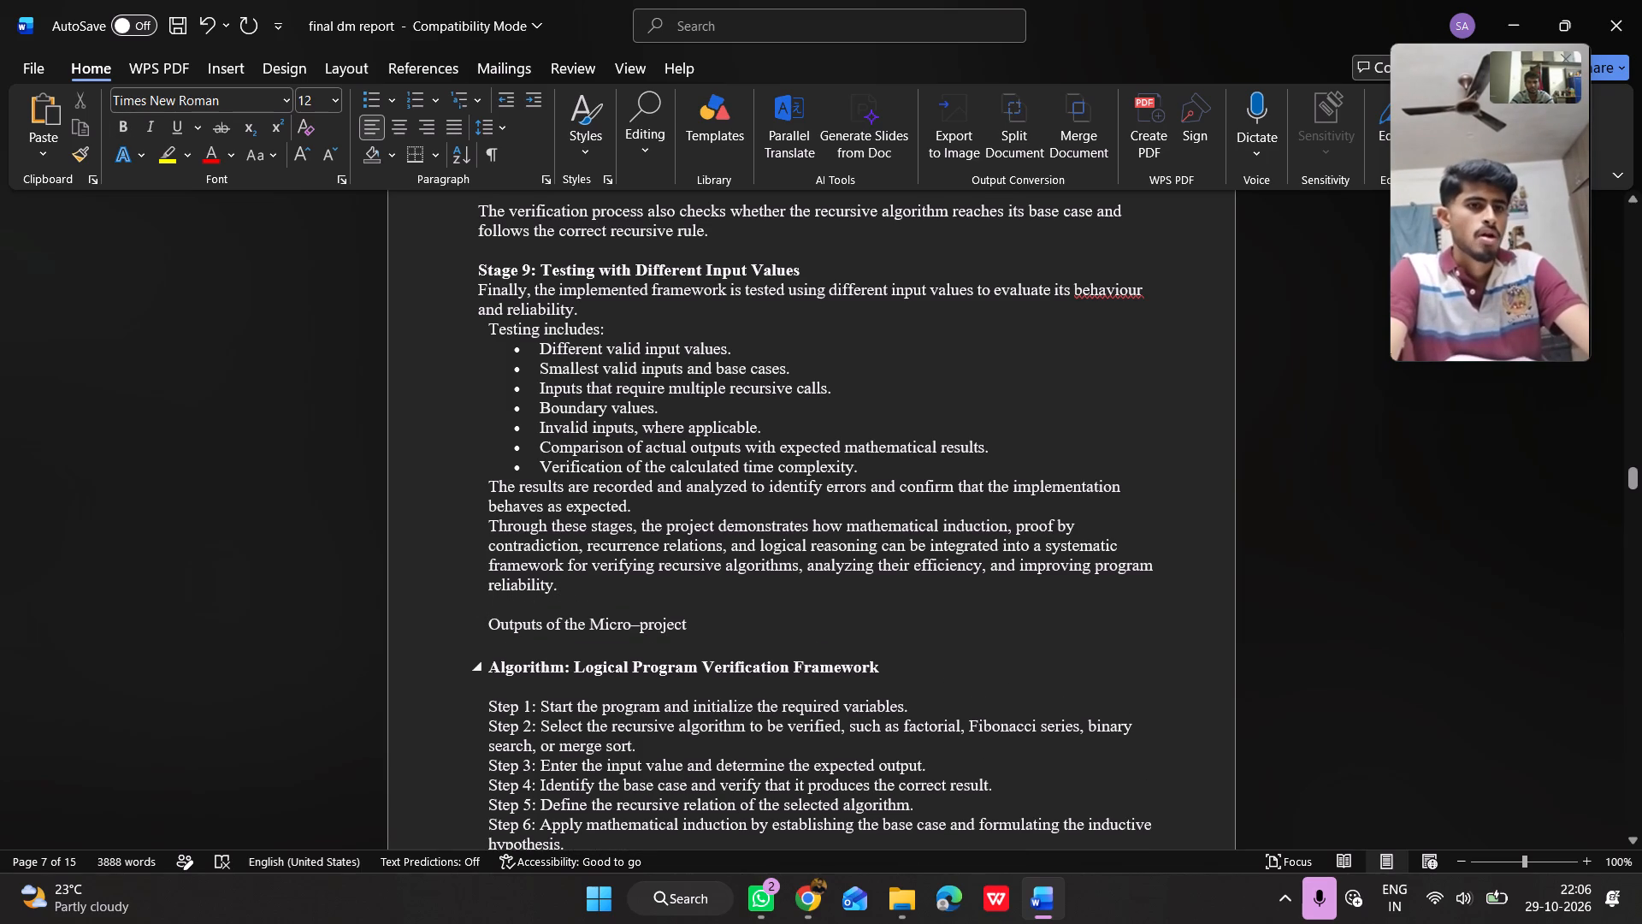
# Examine the page flow from the Outputs of the Micro–project algorithm steps through the start of the MATLAB code.
pyautogui.scroll(-2, 520, 644)
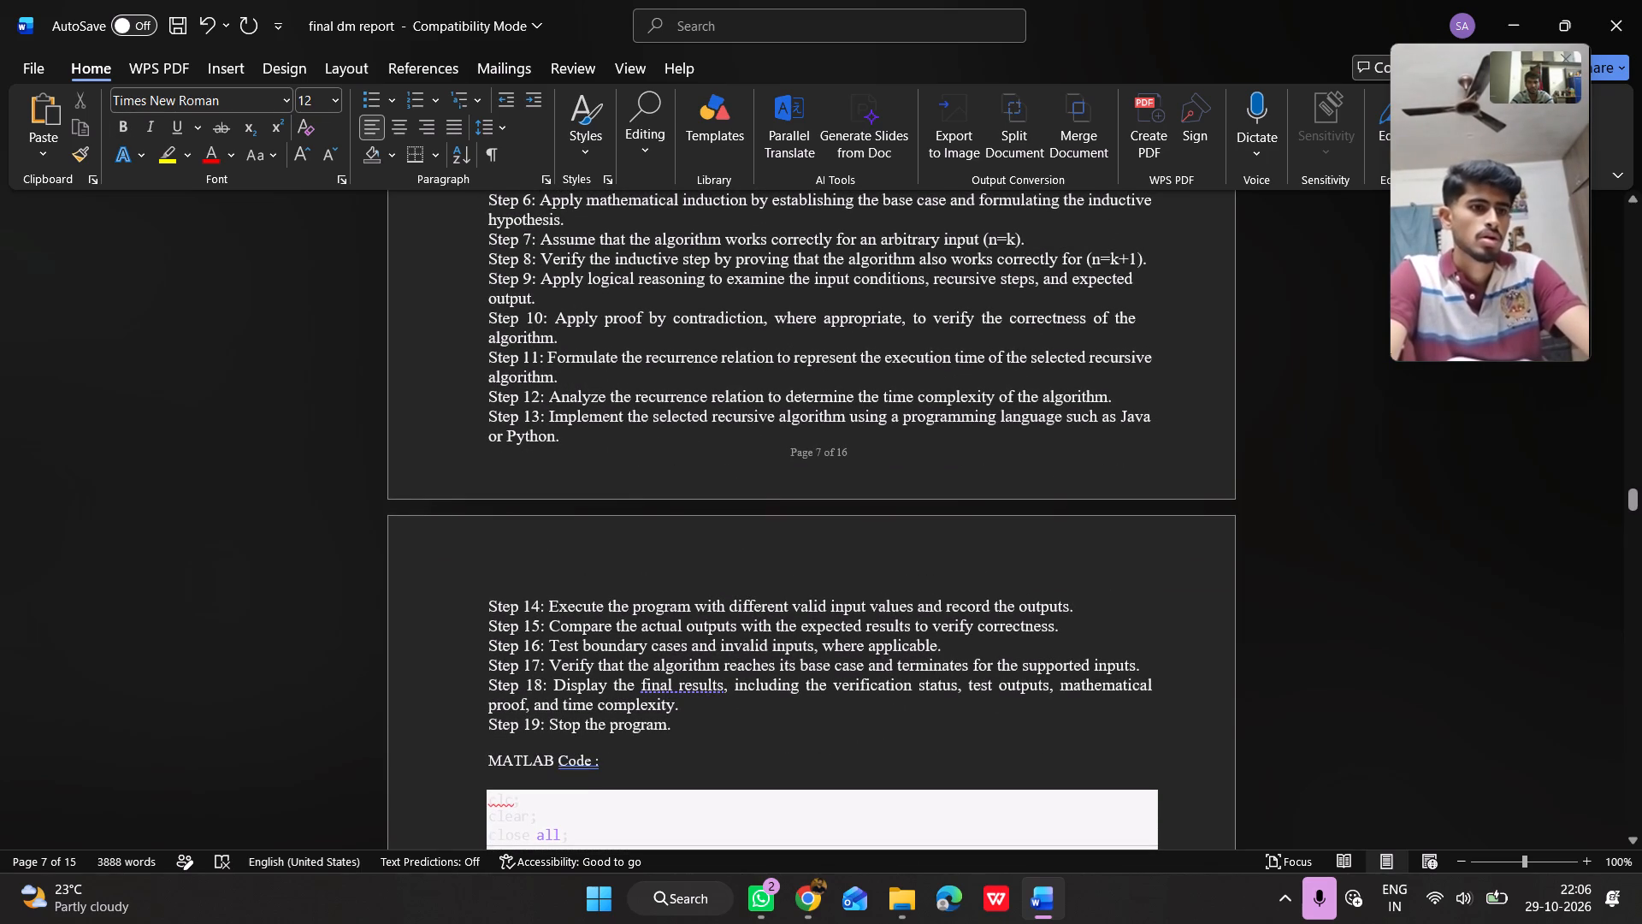
pyautogui.scroll(-3, 520, 644)
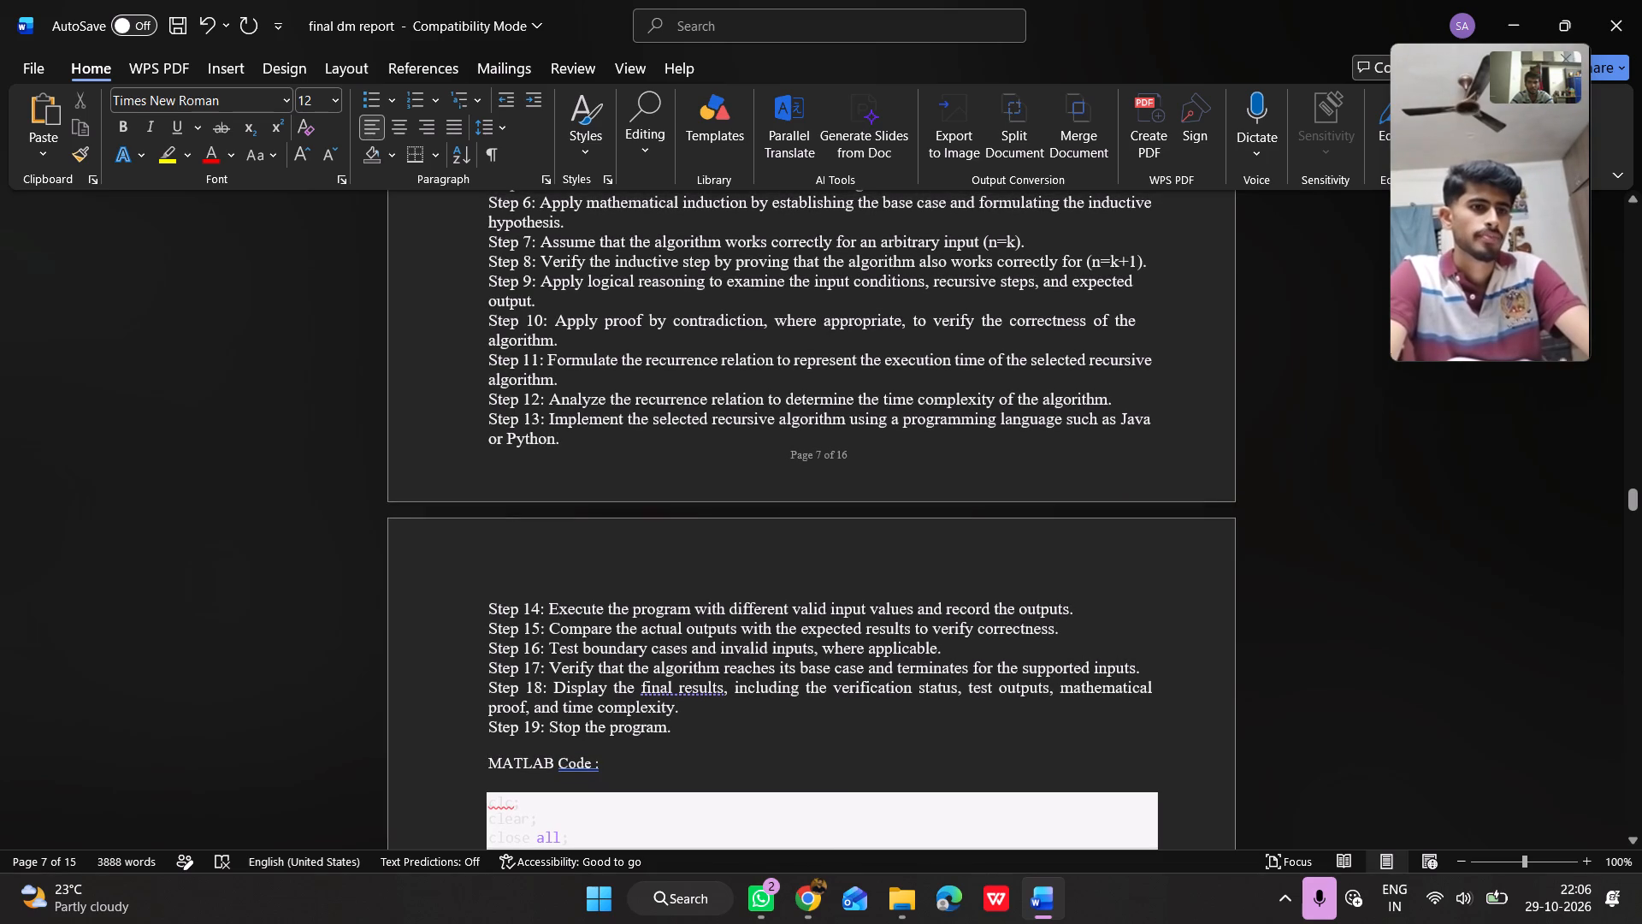
pyautogui.scroll(-2, 520, 644)
pyautogui.scroll(1, 520, 644)
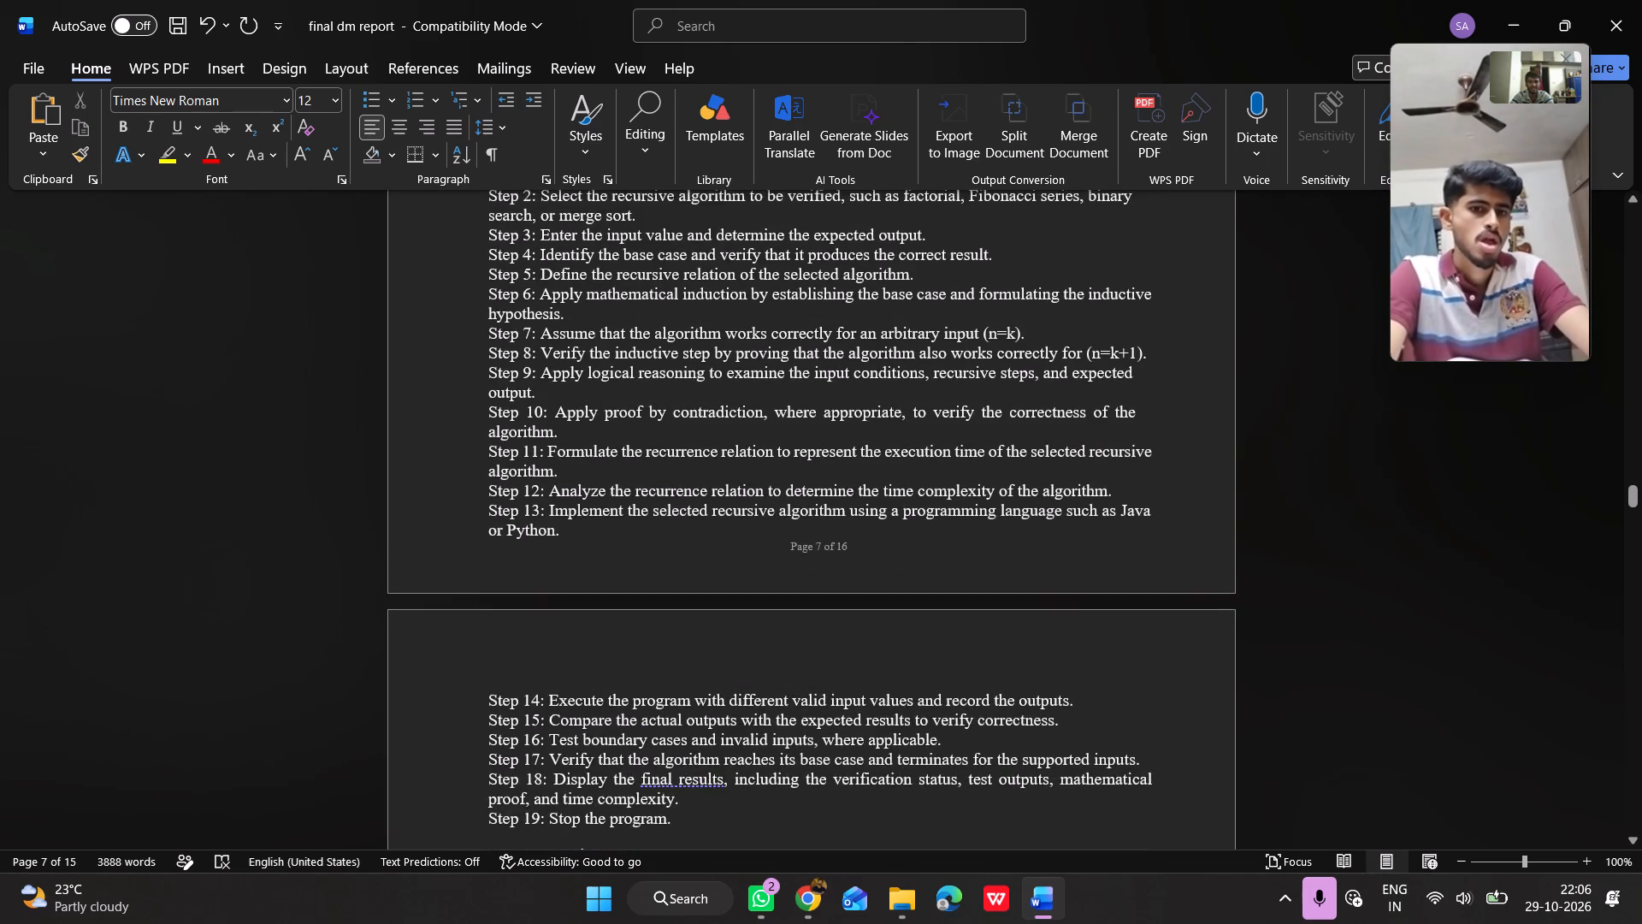
pyautogui.scroll(1, 520, 644)
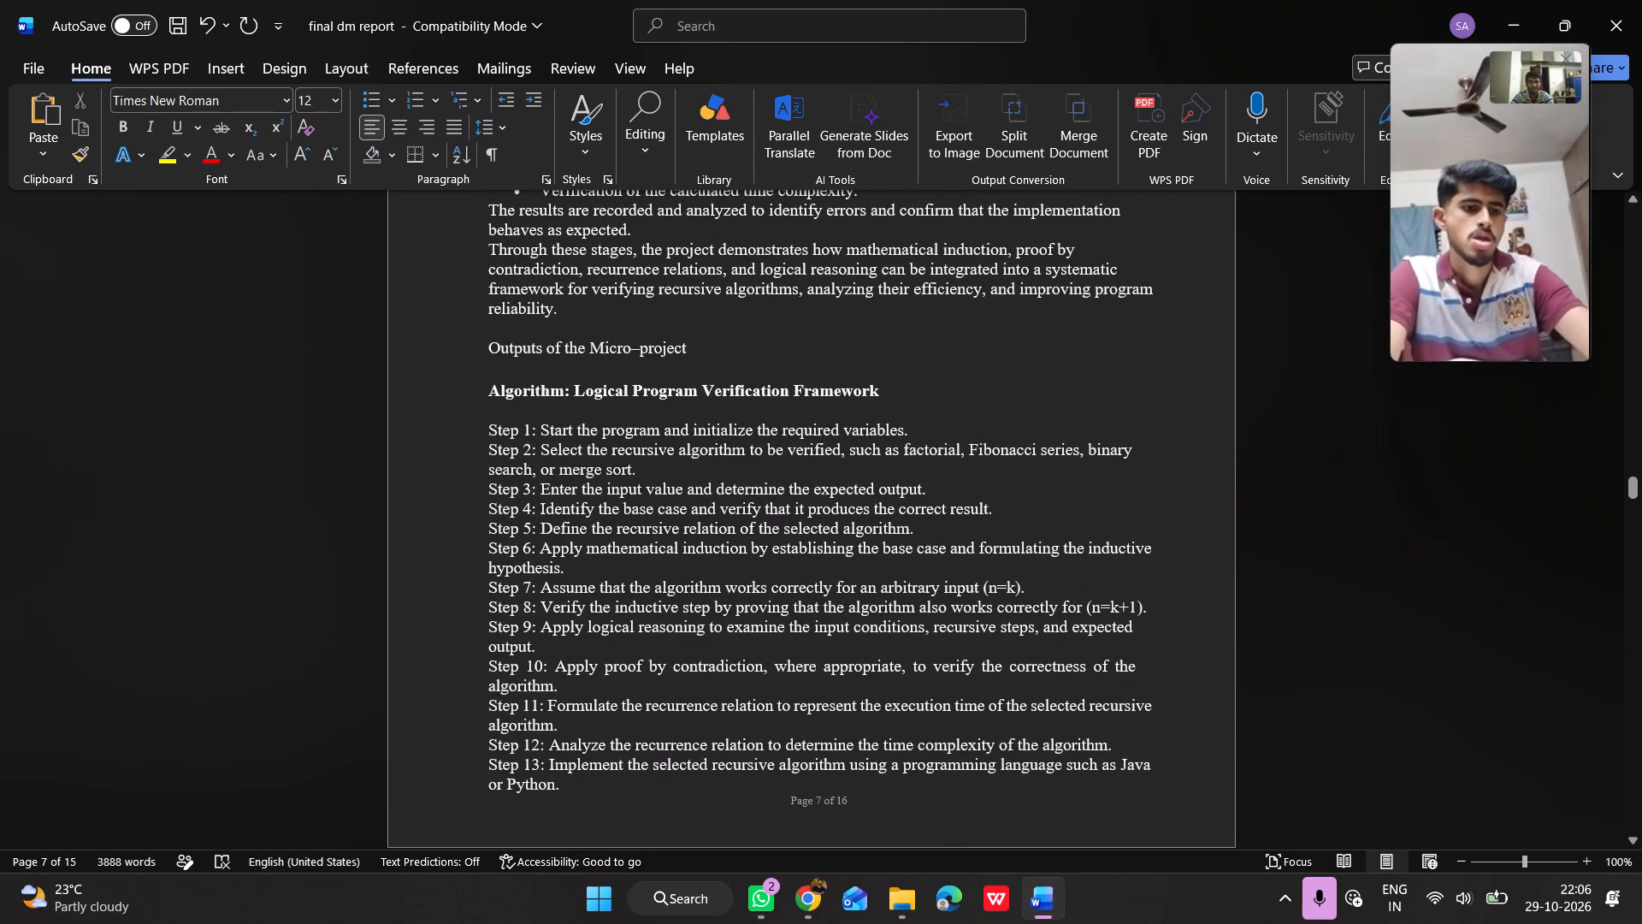
pyautogui.scroll(1, 825, 457)
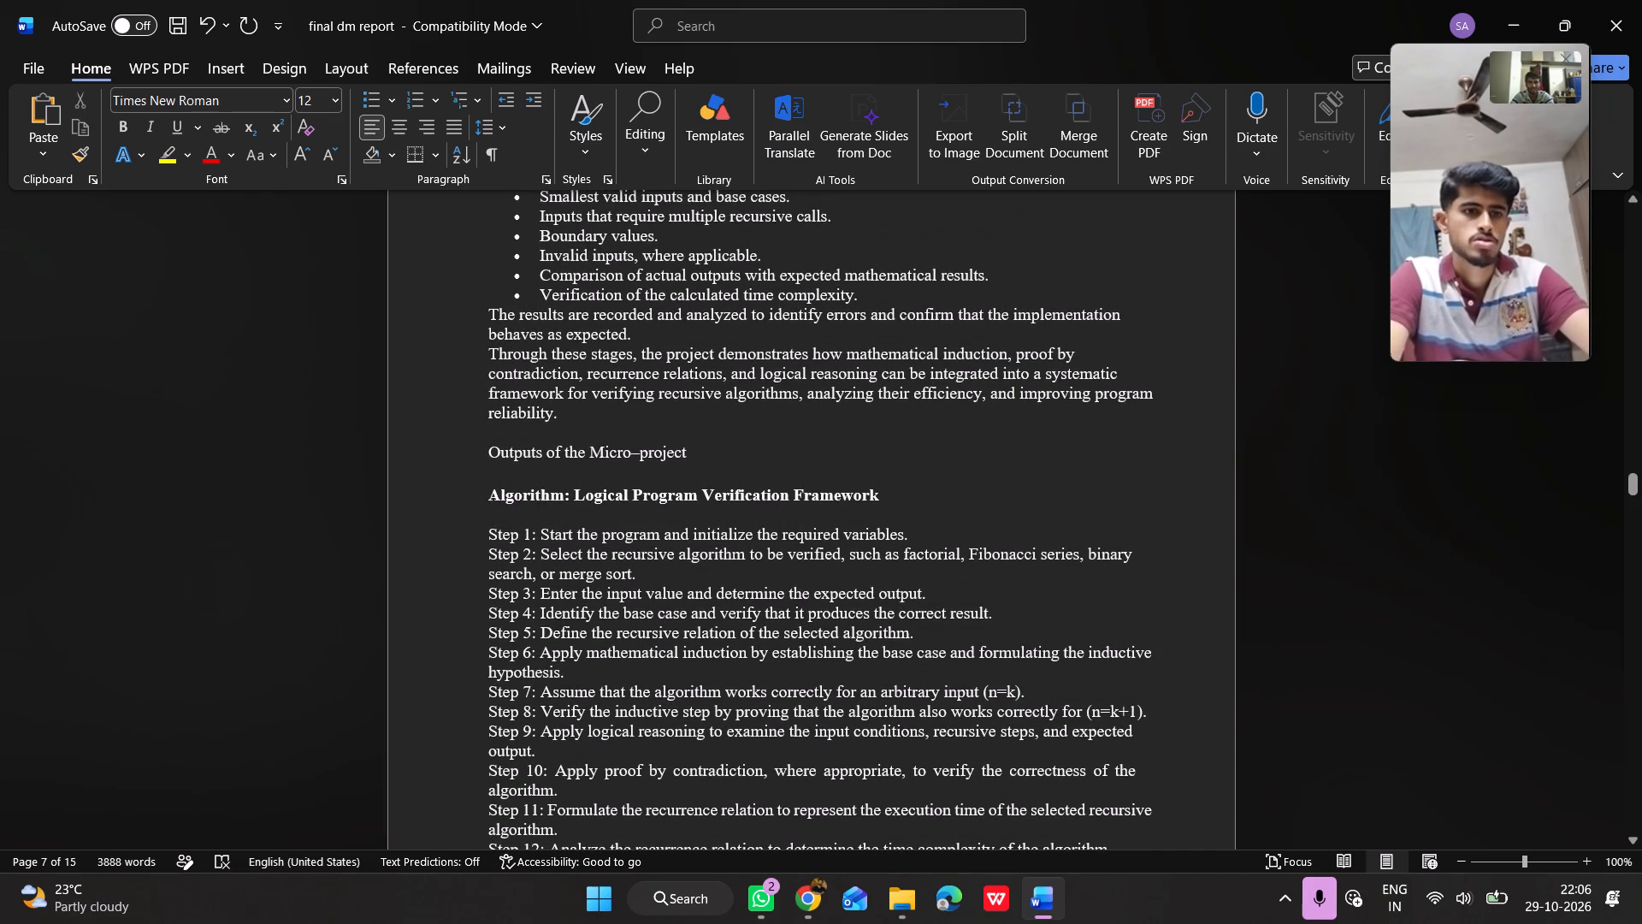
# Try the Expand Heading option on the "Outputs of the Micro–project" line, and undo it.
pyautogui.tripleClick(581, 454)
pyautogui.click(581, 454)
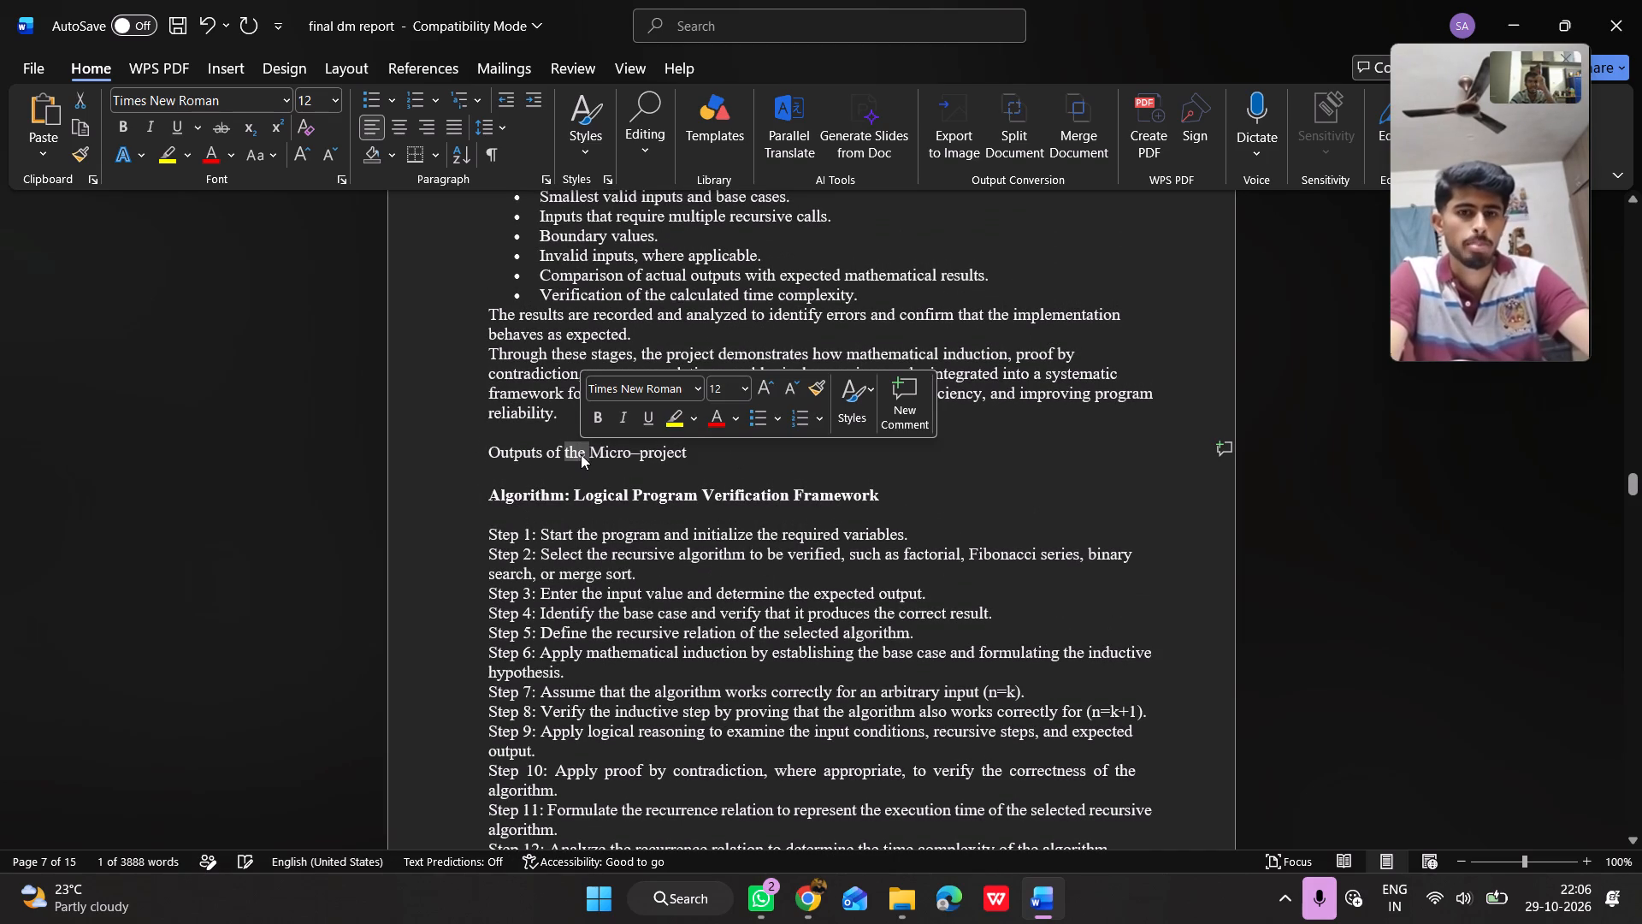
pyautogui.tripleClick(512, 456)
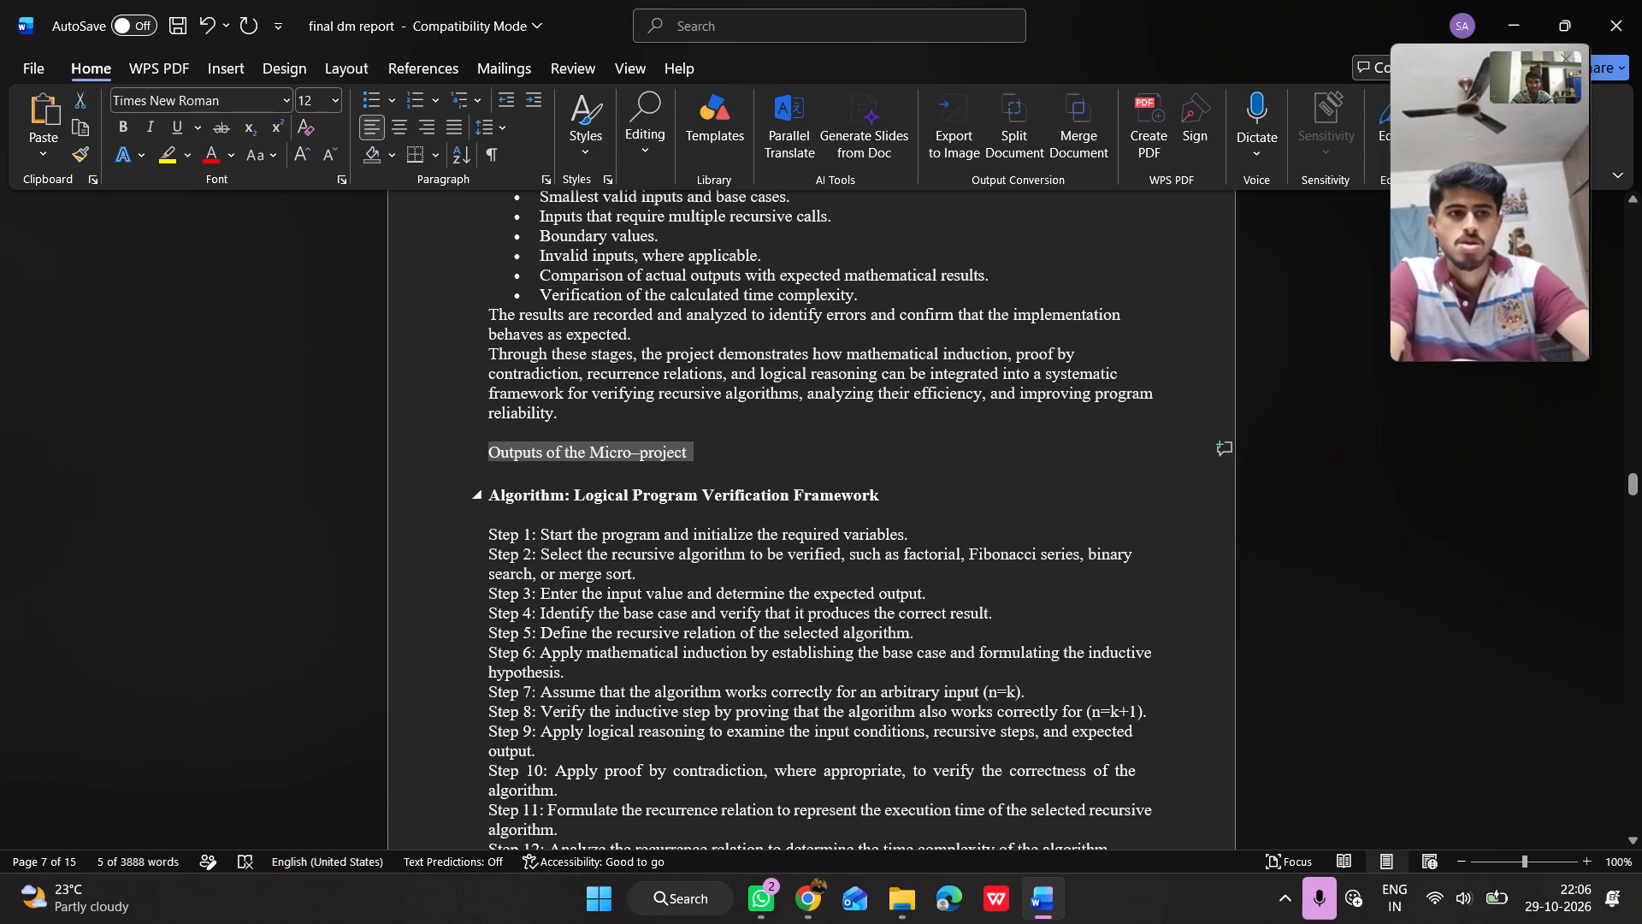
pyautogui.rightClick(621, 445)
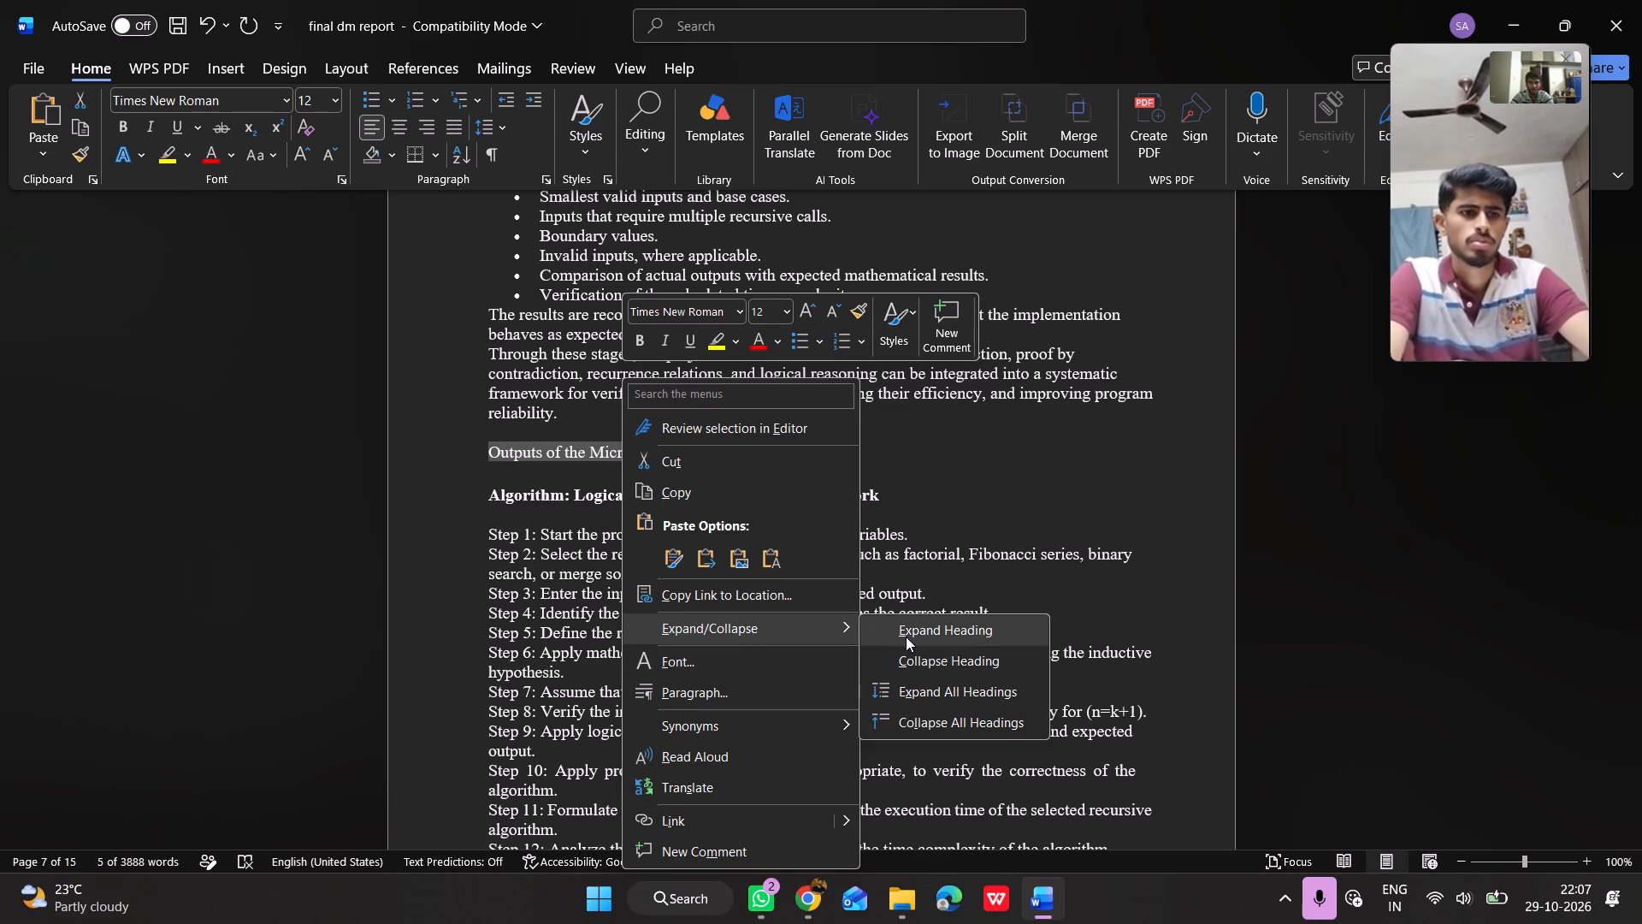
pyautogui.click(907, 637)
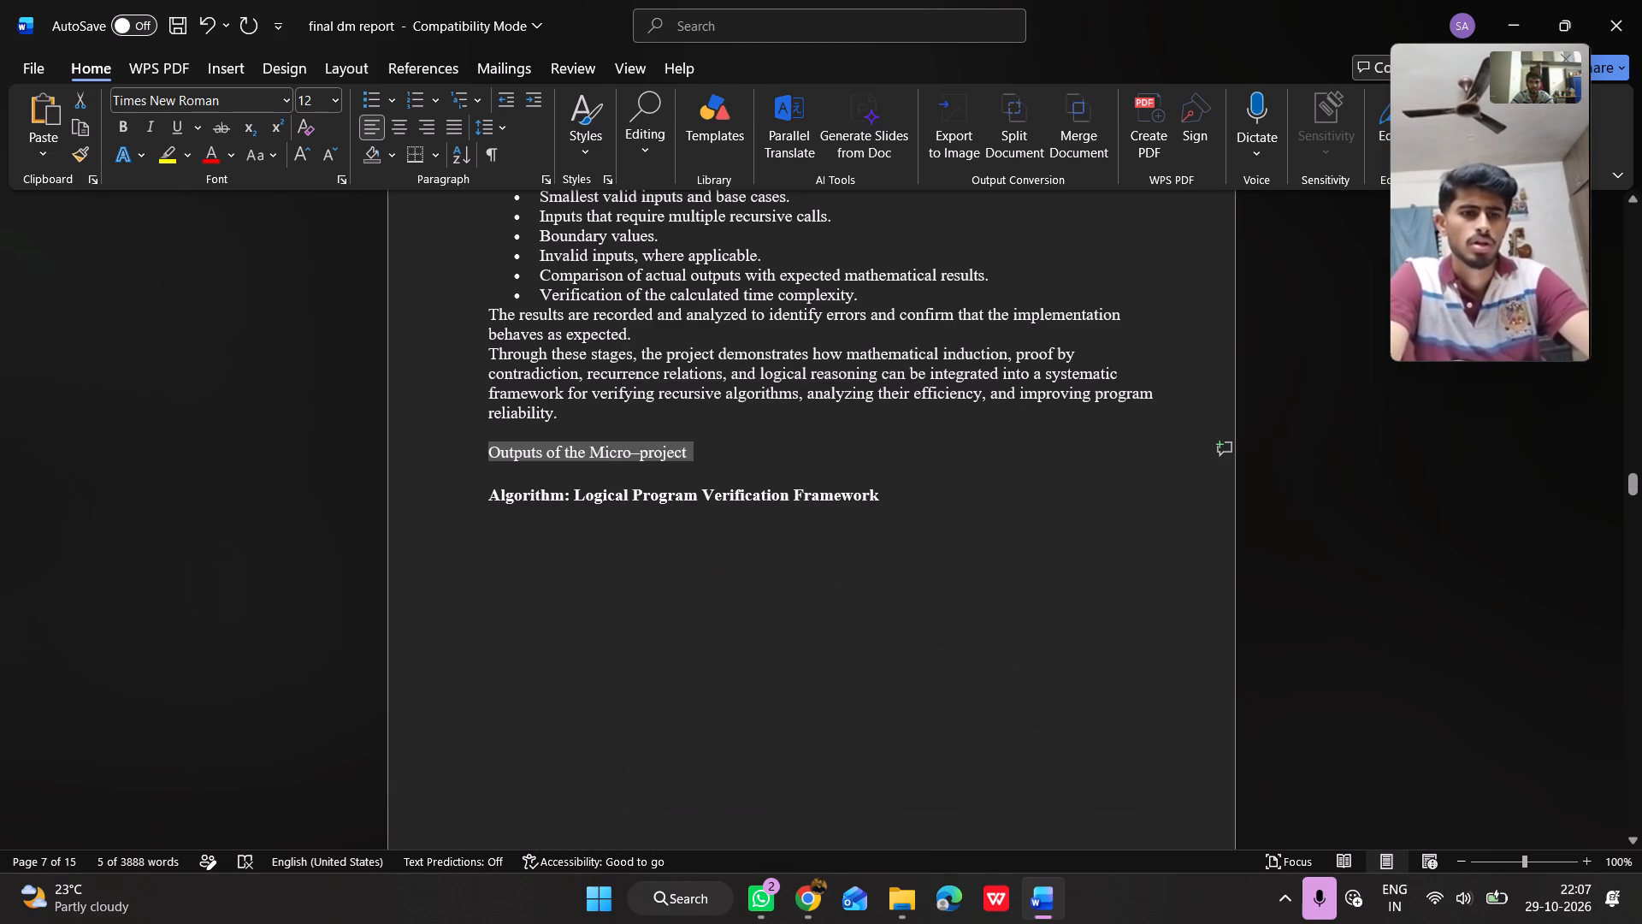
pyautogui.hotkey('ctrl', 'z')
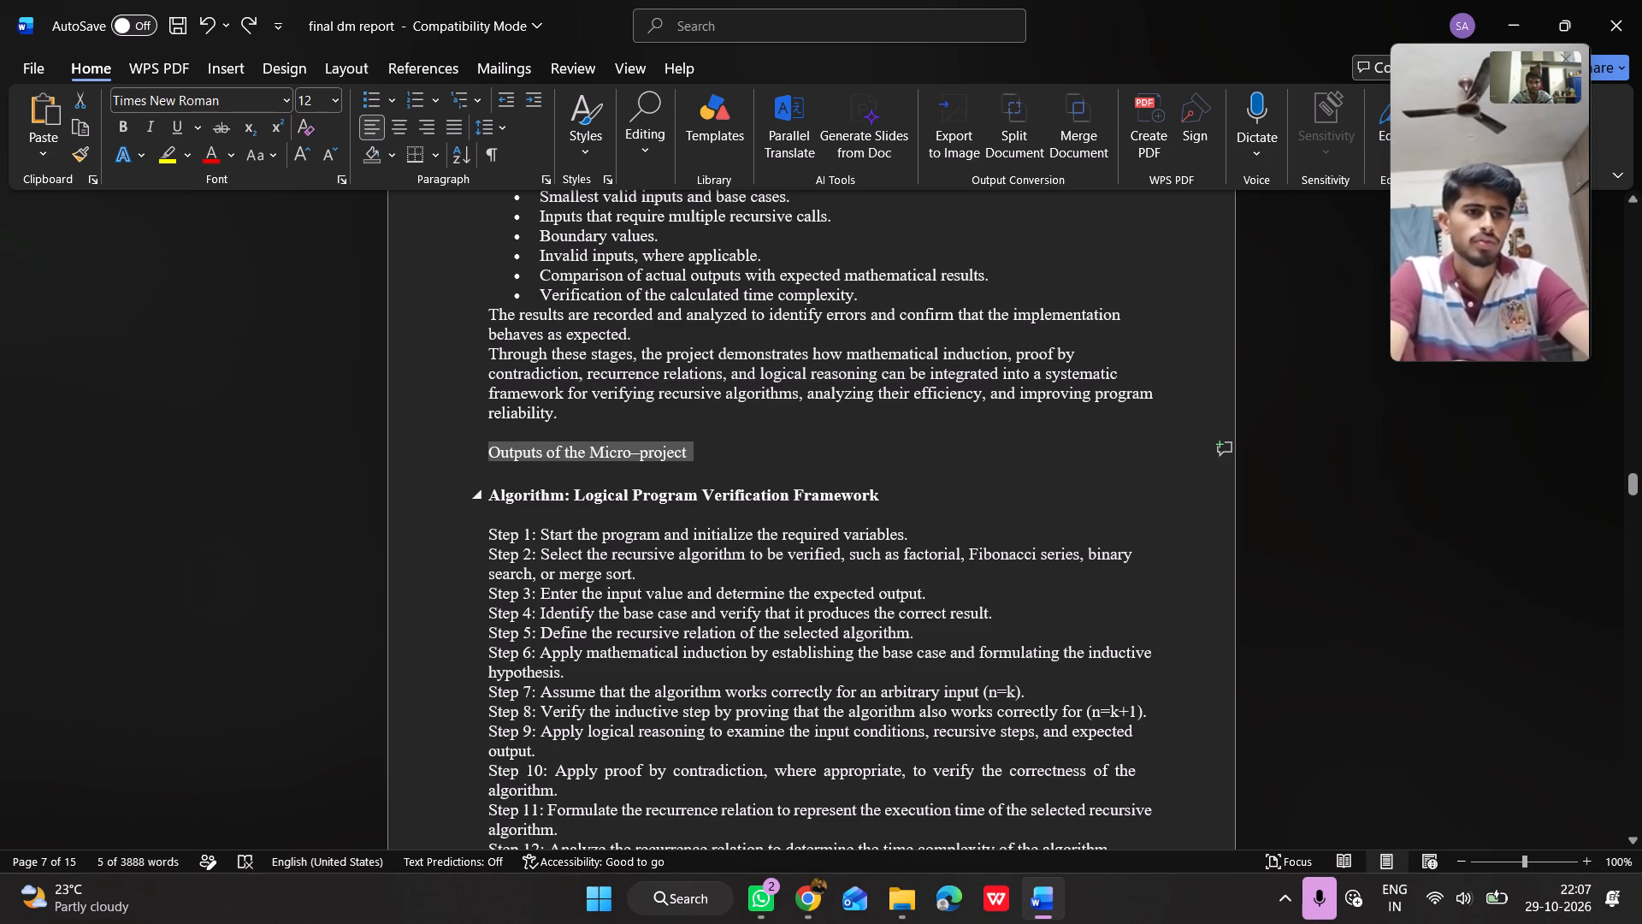
# Format the "Outputs of the Micro–project" line as 14 pt bold text.
pyautogui.click(780, 472)
pyautogui.tripleClick(629, 447)
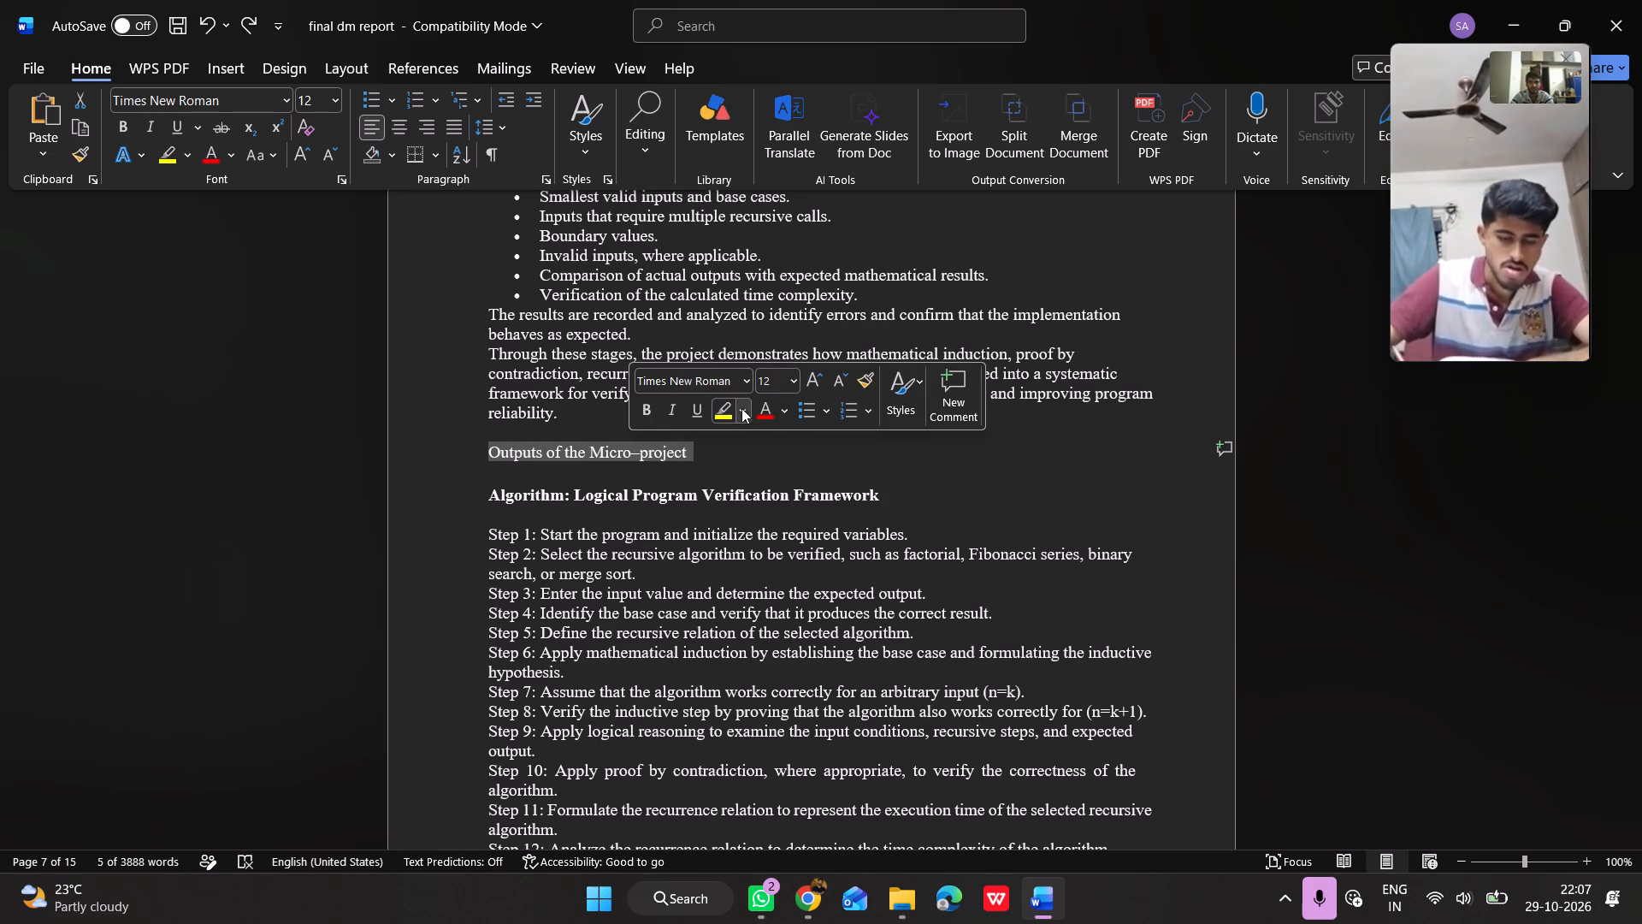
pyautogui.click(811, 387)
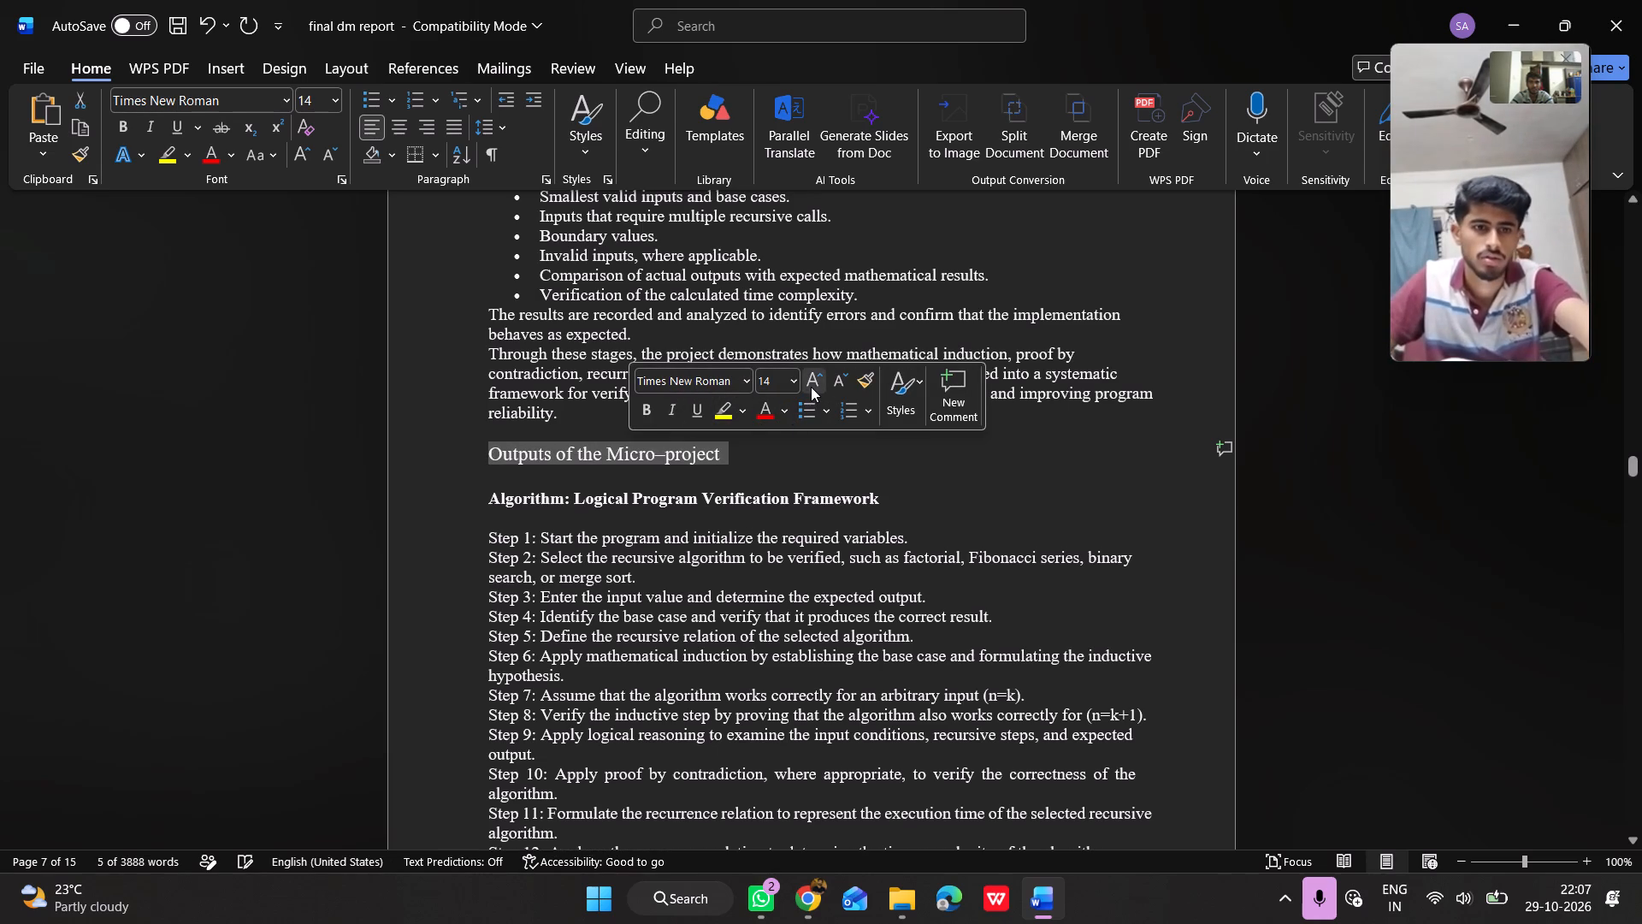
pyautogui.click(644, 408)
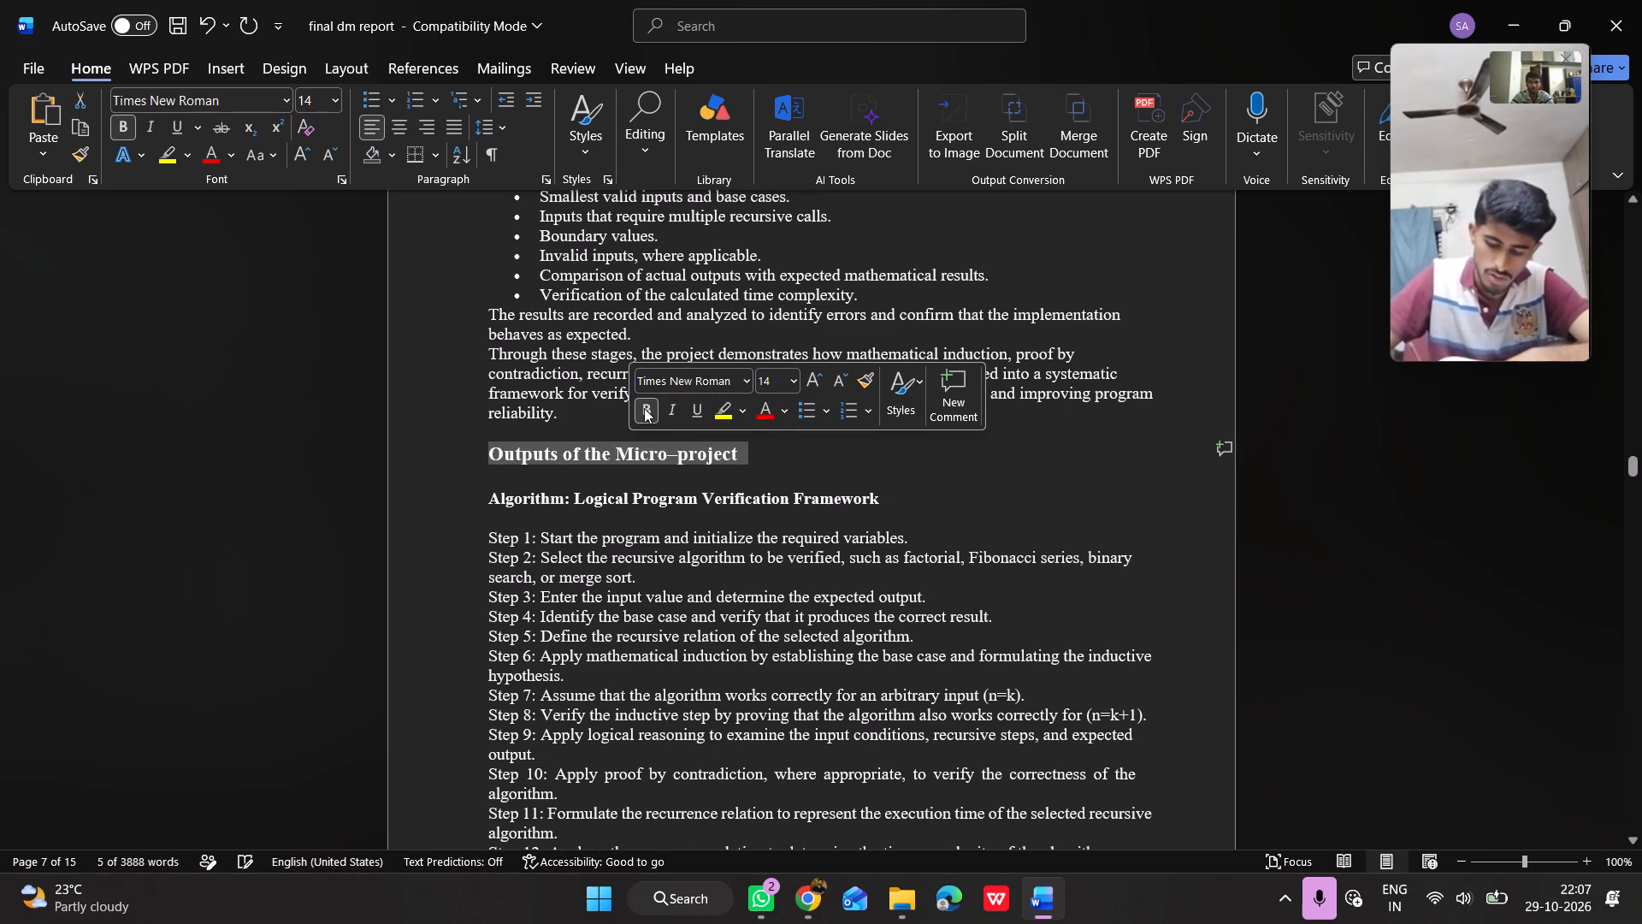
pyautogui.click(712, 518)
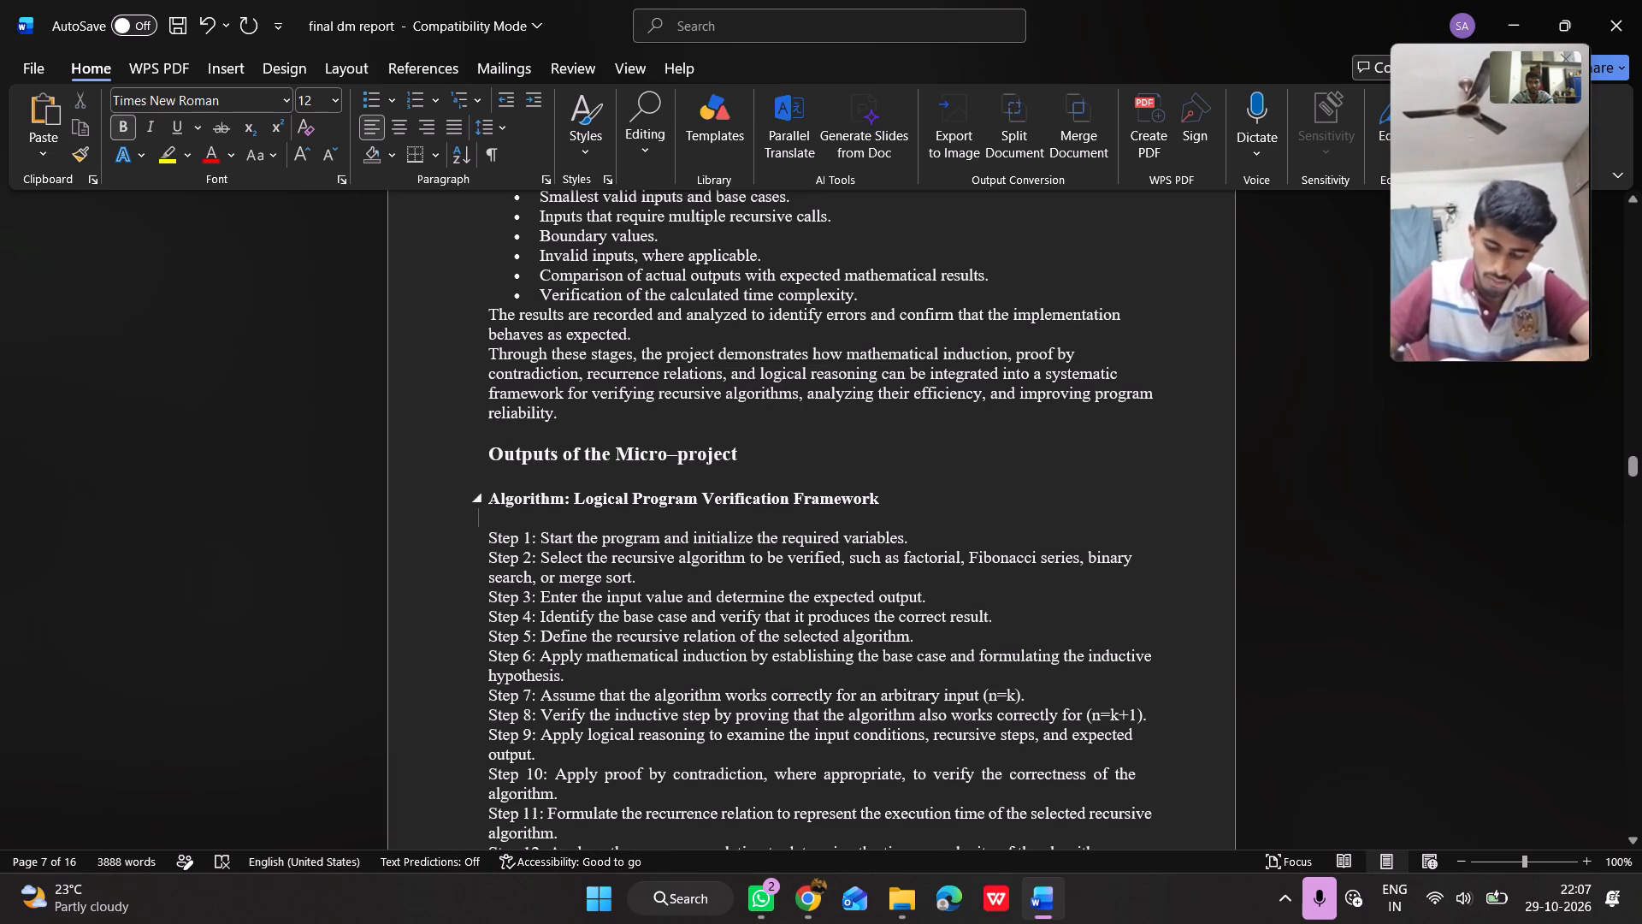
# Number the "Outputs of the Micro–project" heading as 8.0, checking the numbering of the preceding sections.
pyautogui.click(490, 450)
pyautogui.scroll(2, 490, 450)
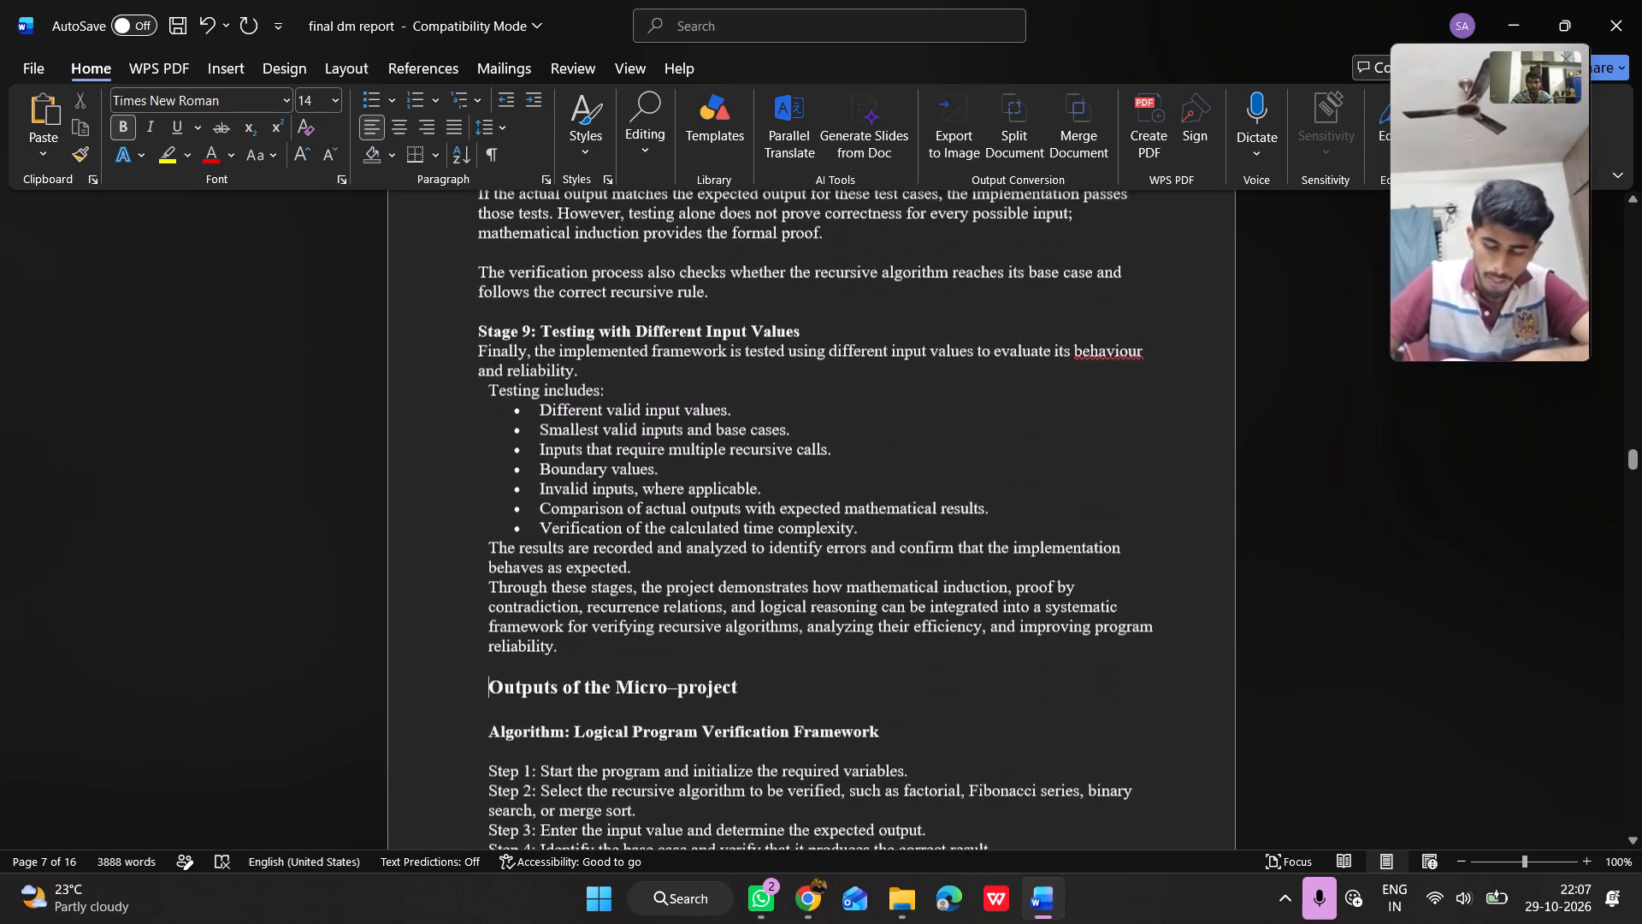
pyautogui.scroll(4, 490, 450)
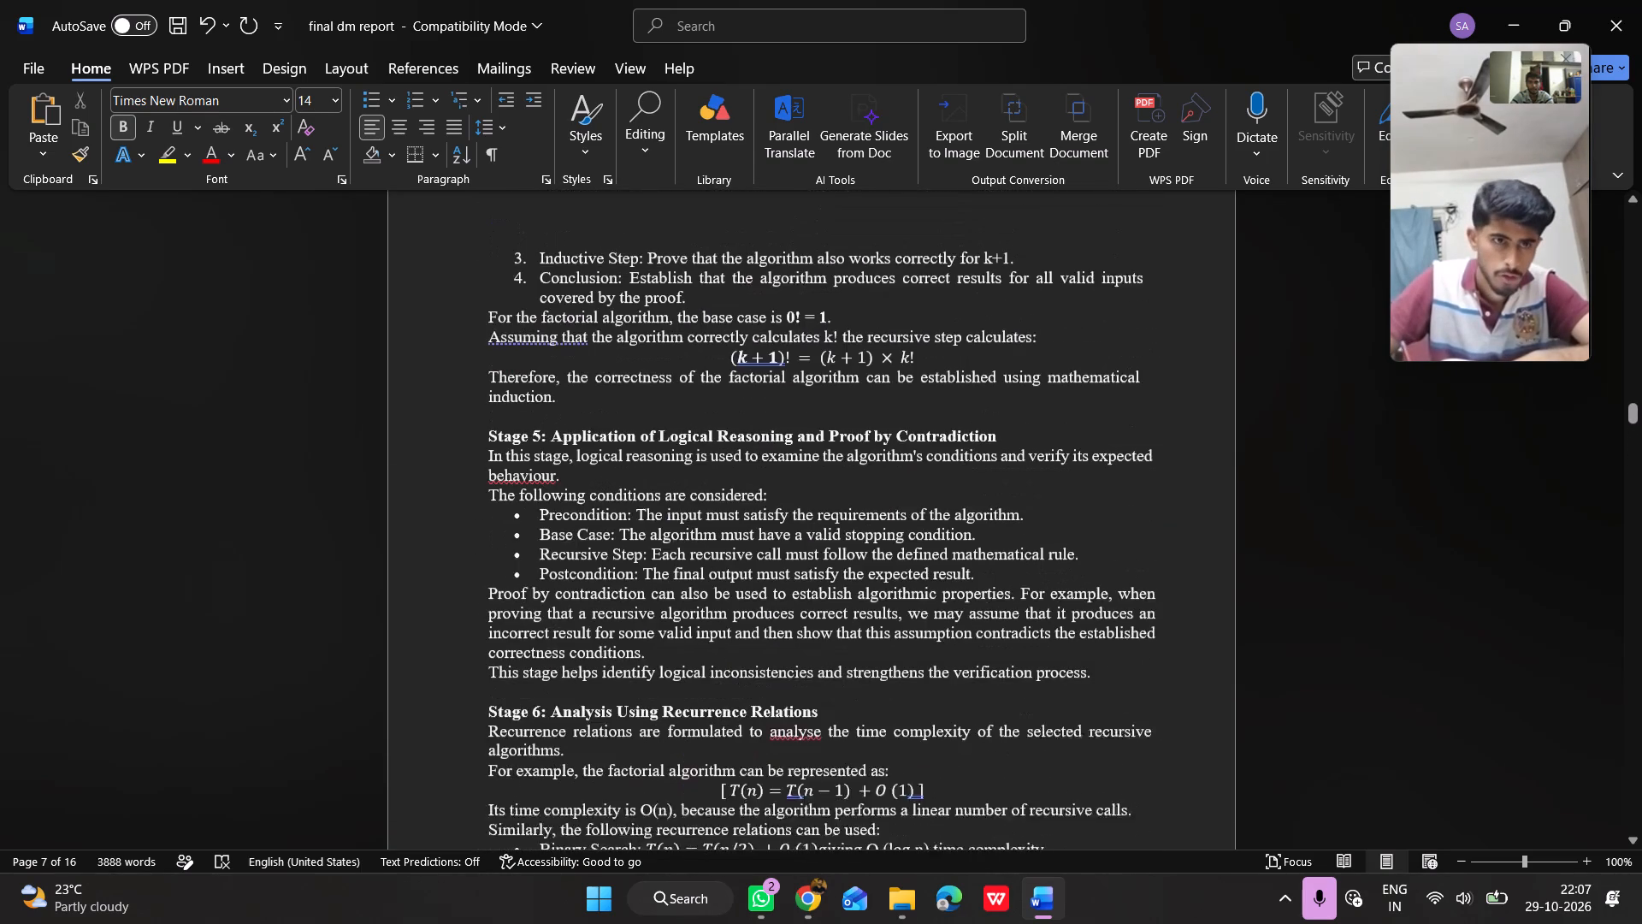
pyautogui.scroll(4, 490, 450)
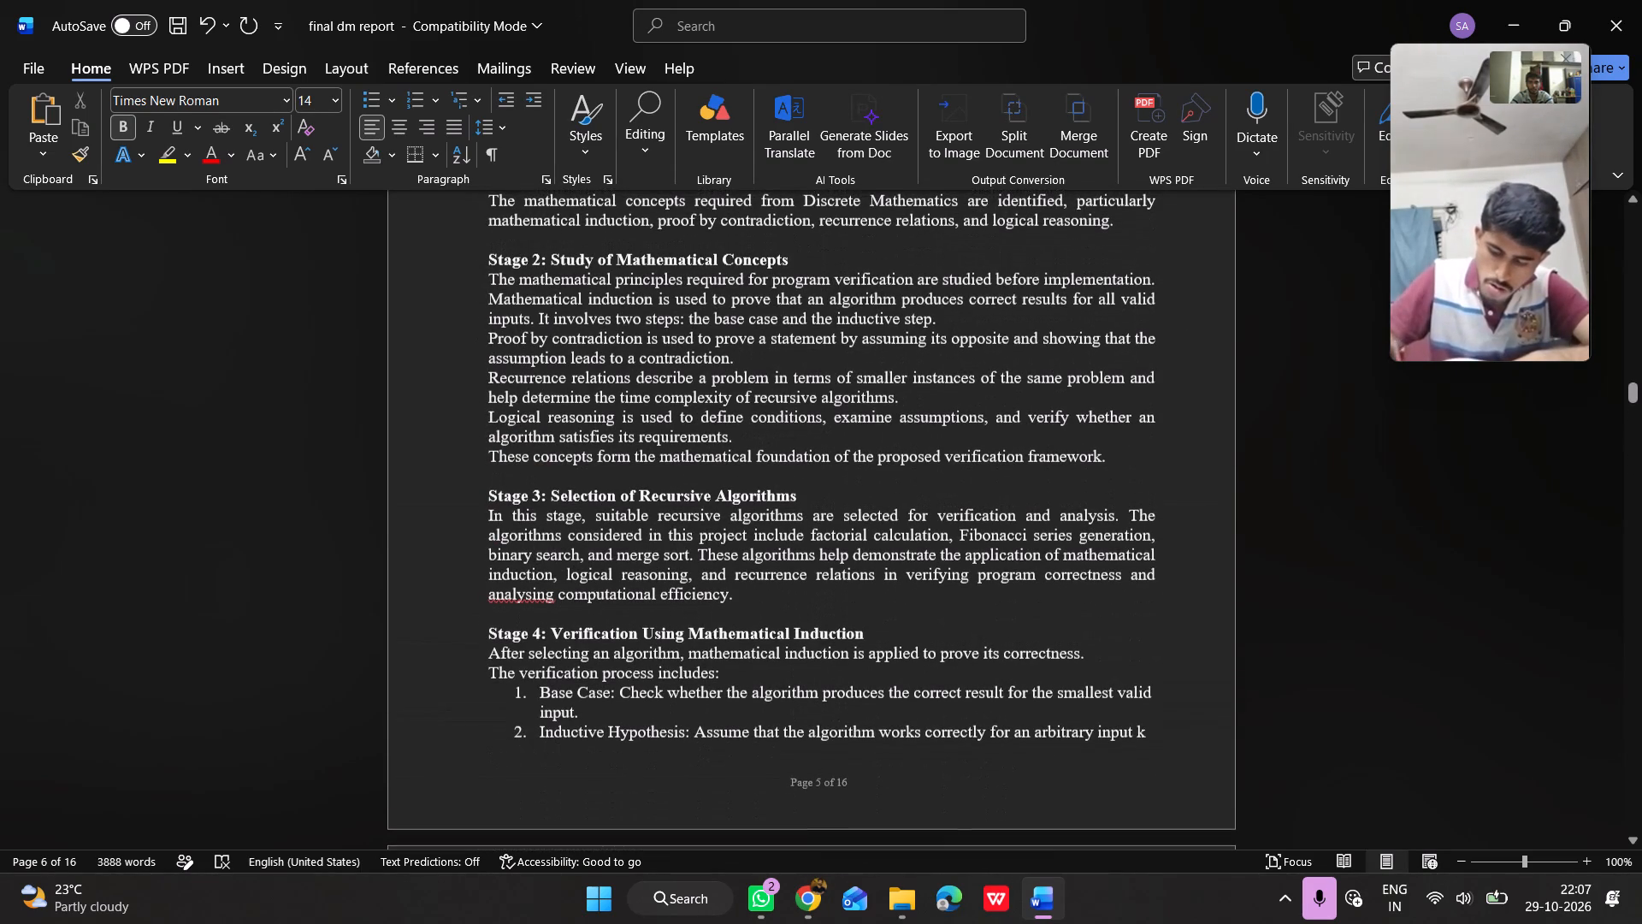
pyautogui.scroll(1, 490, 450)
pyautogui.scroll(-1, 490, 450)
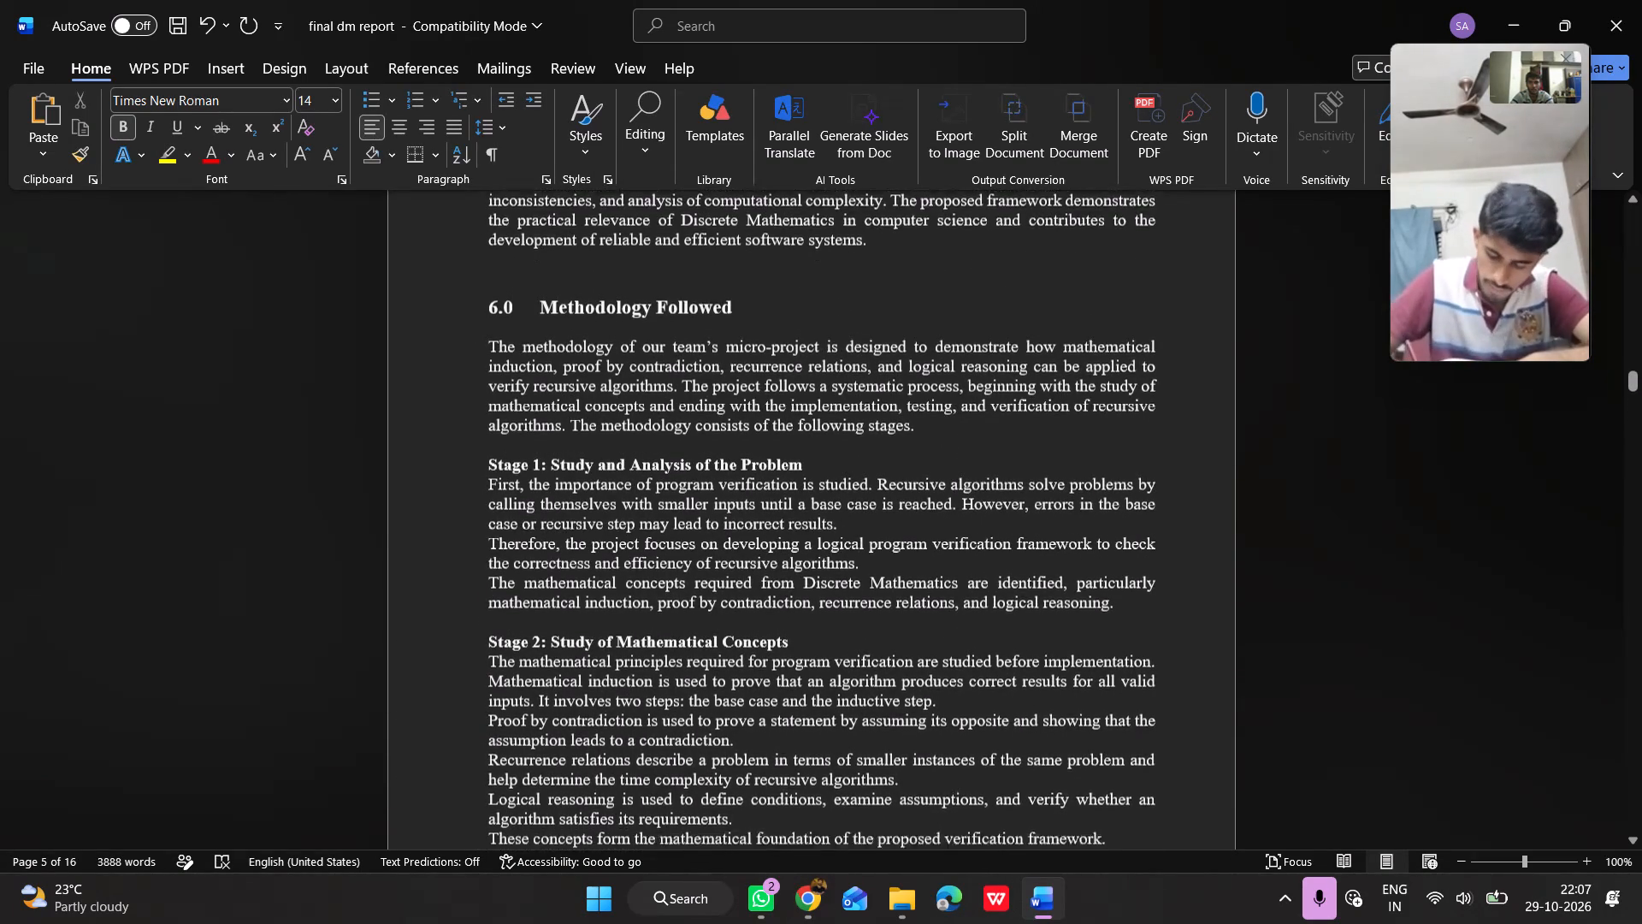
pyautogui.scroll(-3, 490, 450)
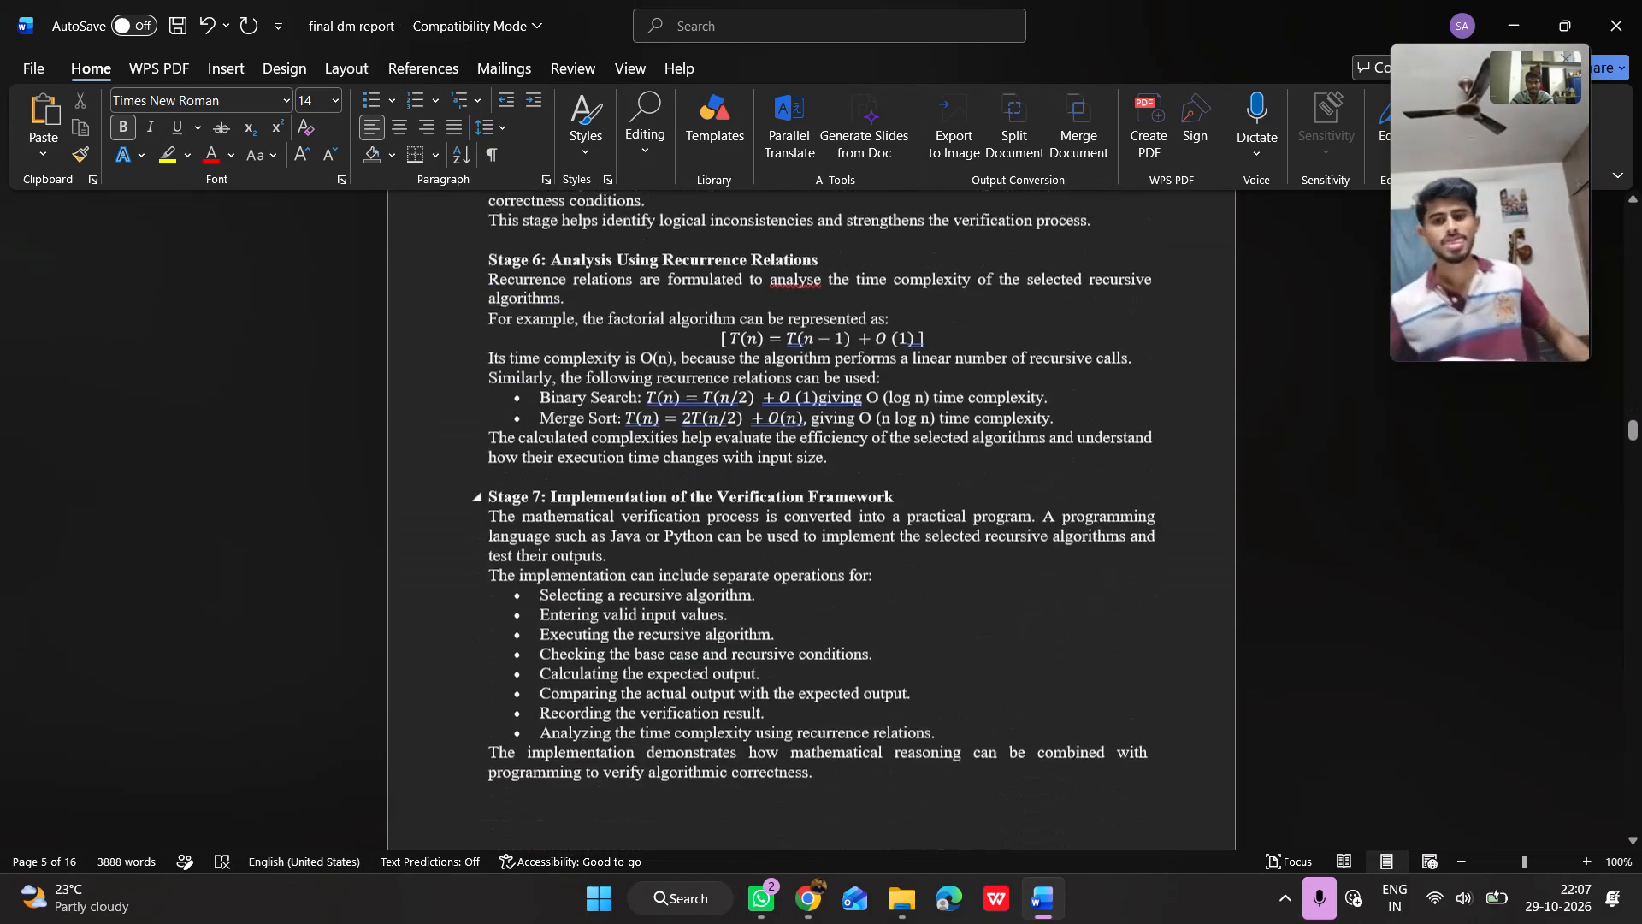
pyautogui.scroll(-1, 490, 450)
pyautogui.scroll(1, 490, 450)
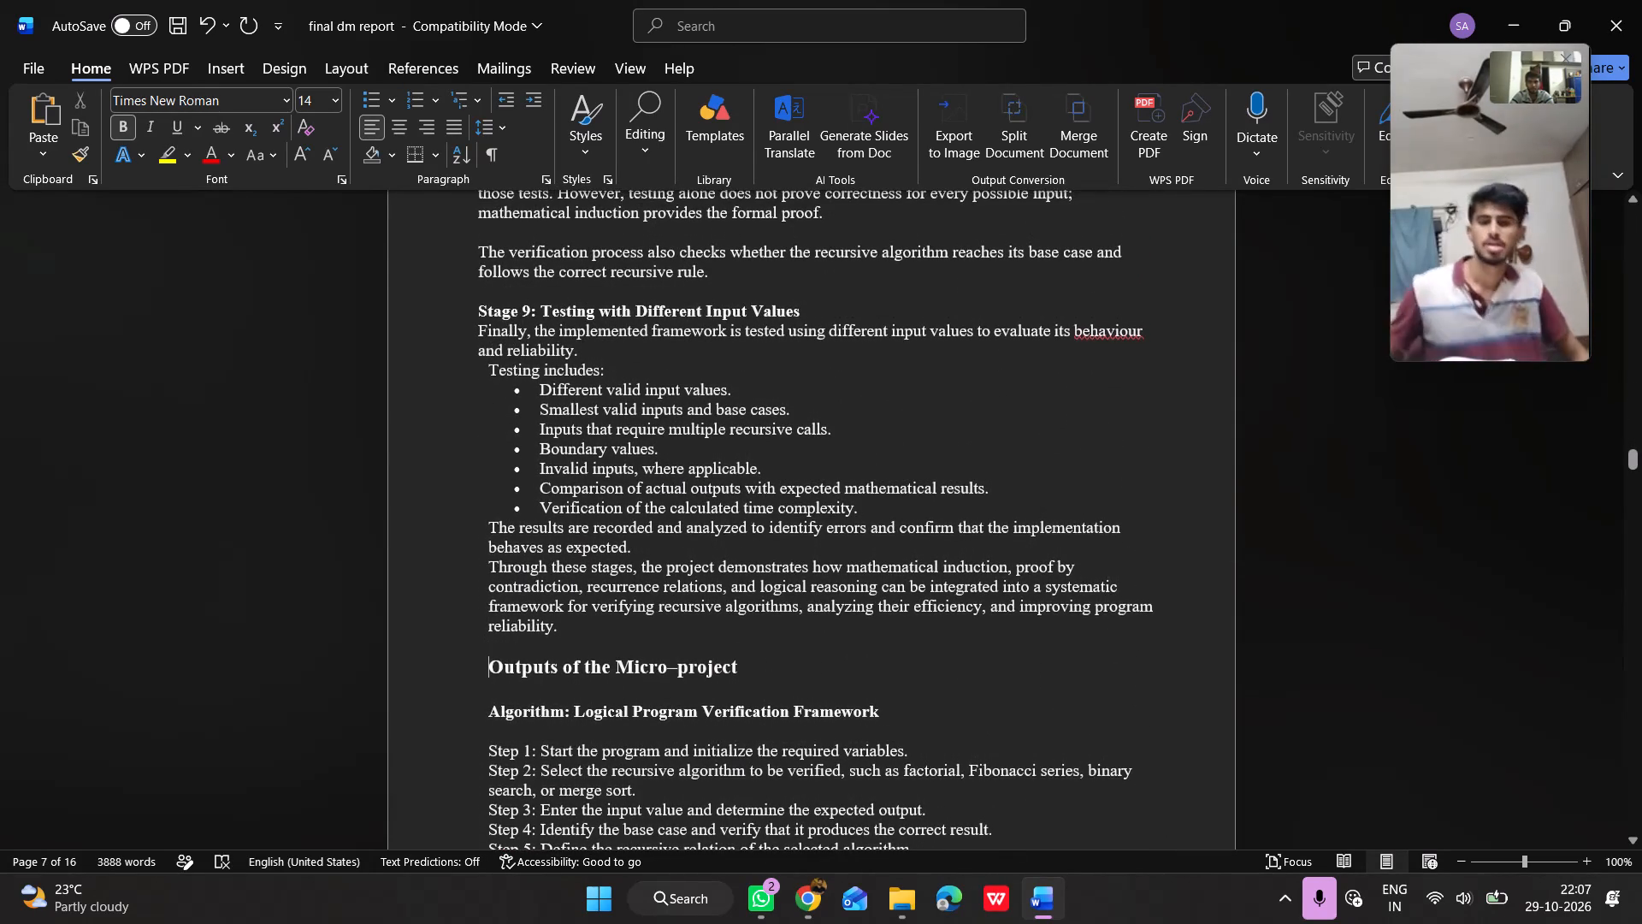
pyautogui.press('8')
pyautogui.write('.0')
pyautogui.press('space')
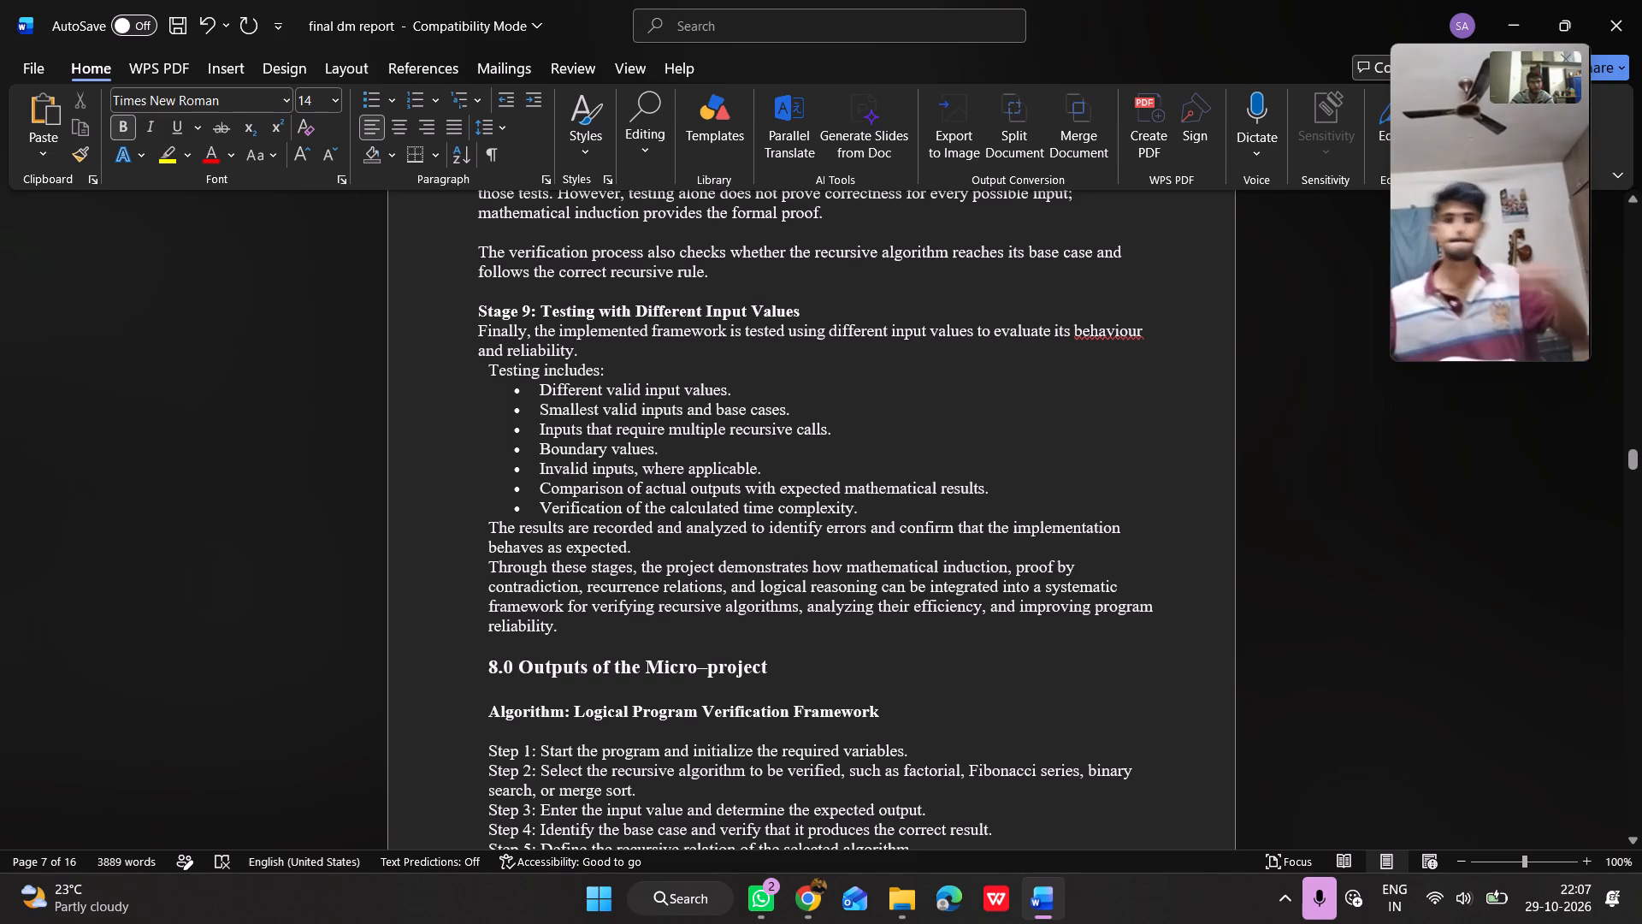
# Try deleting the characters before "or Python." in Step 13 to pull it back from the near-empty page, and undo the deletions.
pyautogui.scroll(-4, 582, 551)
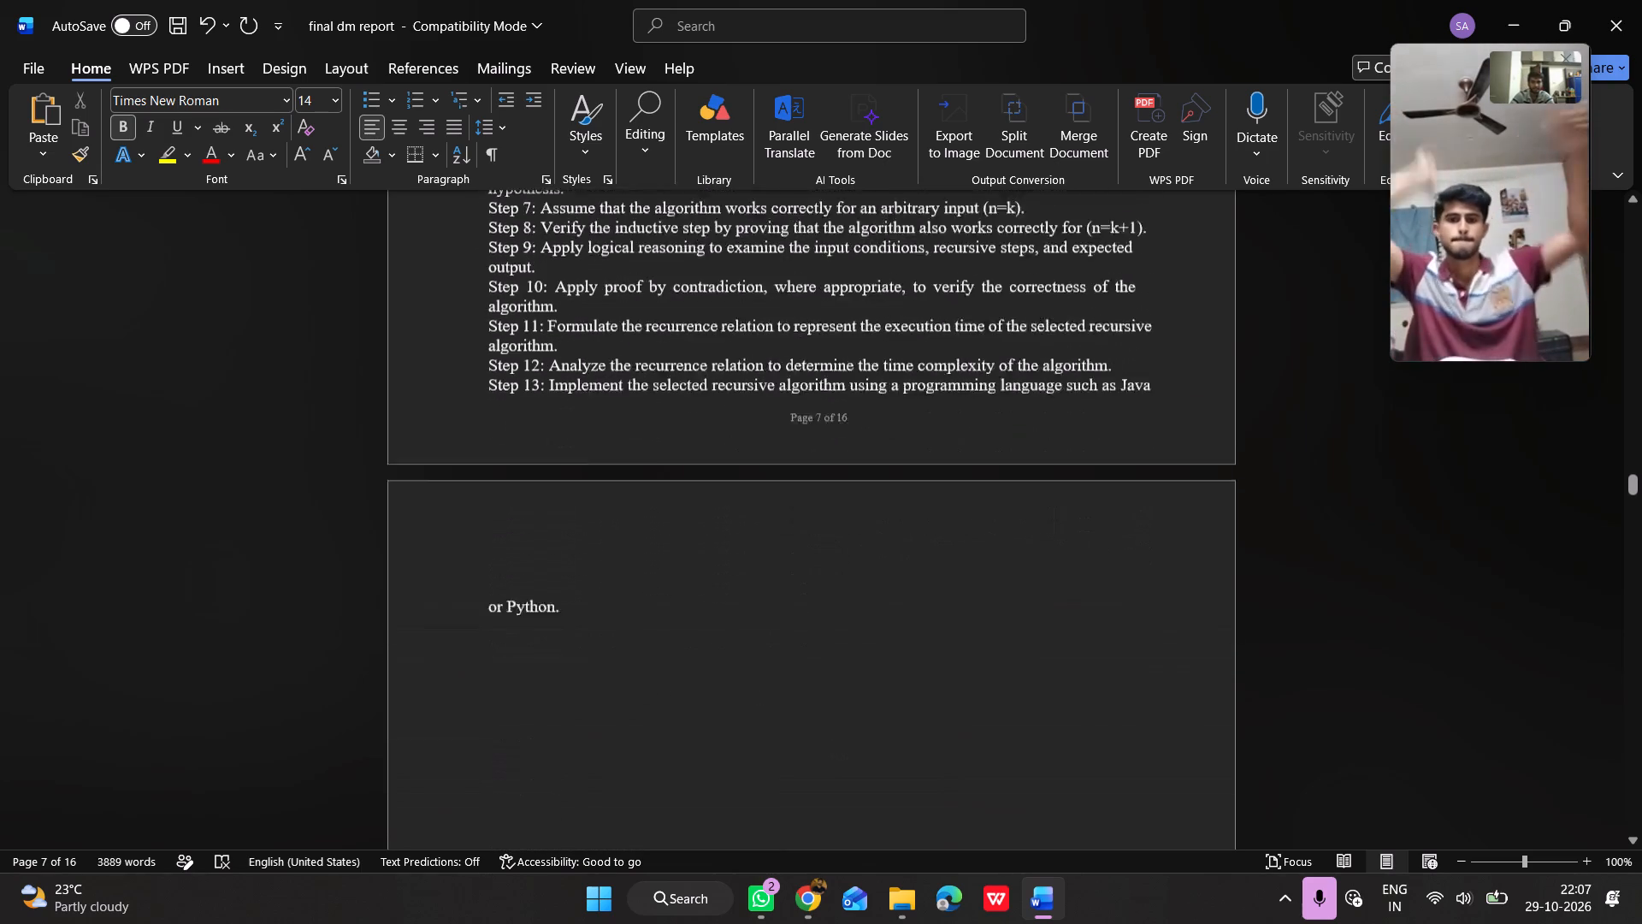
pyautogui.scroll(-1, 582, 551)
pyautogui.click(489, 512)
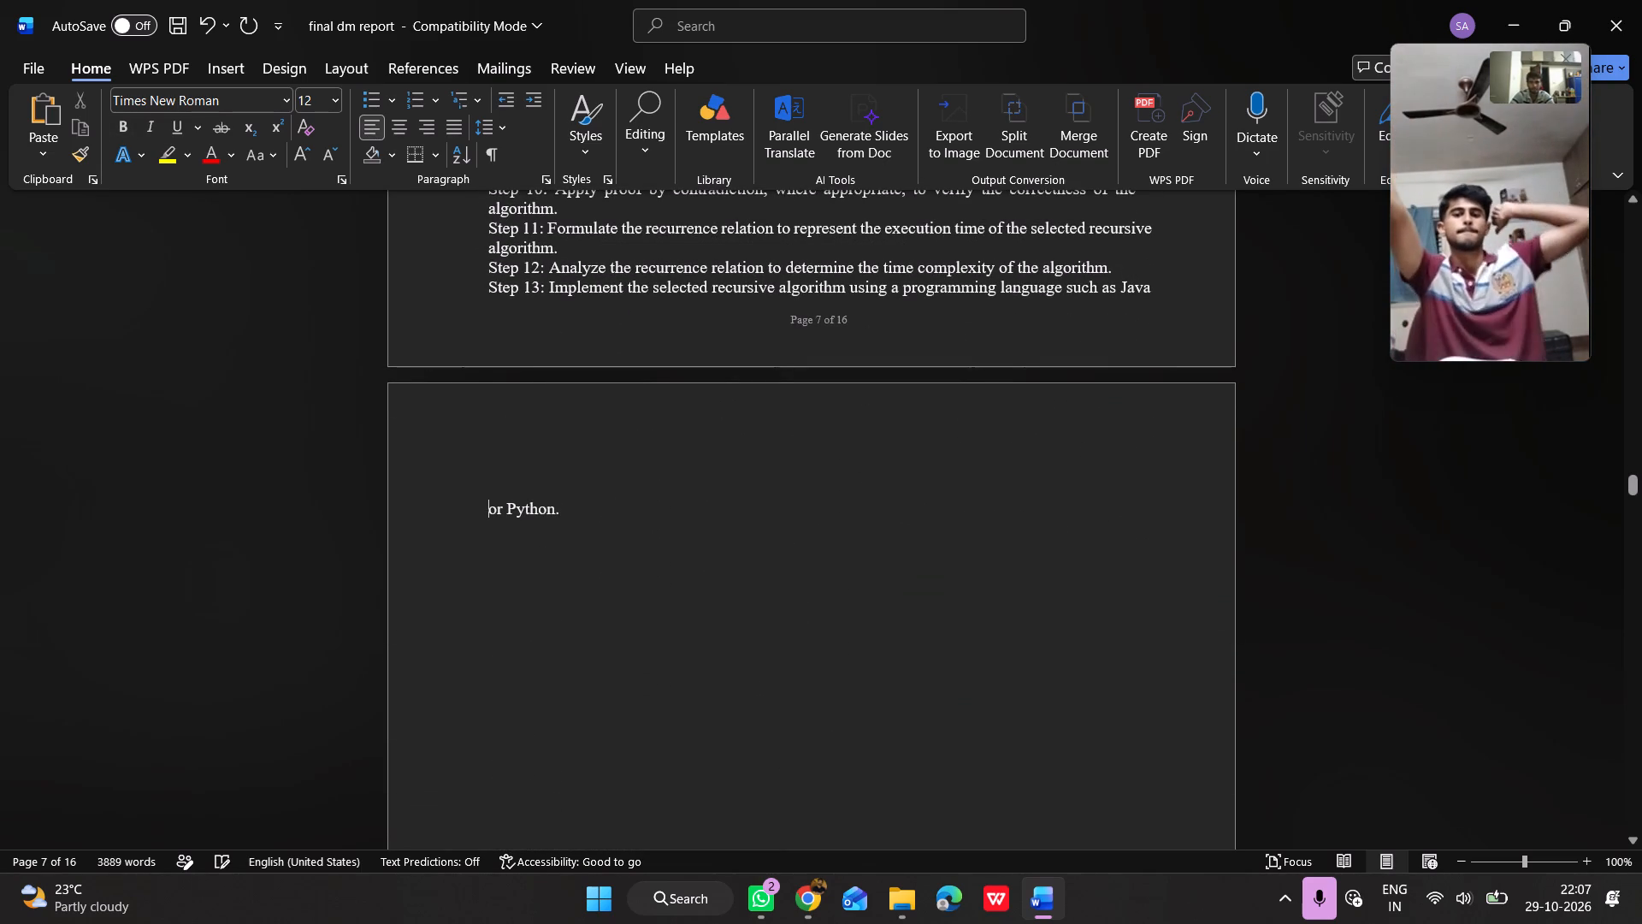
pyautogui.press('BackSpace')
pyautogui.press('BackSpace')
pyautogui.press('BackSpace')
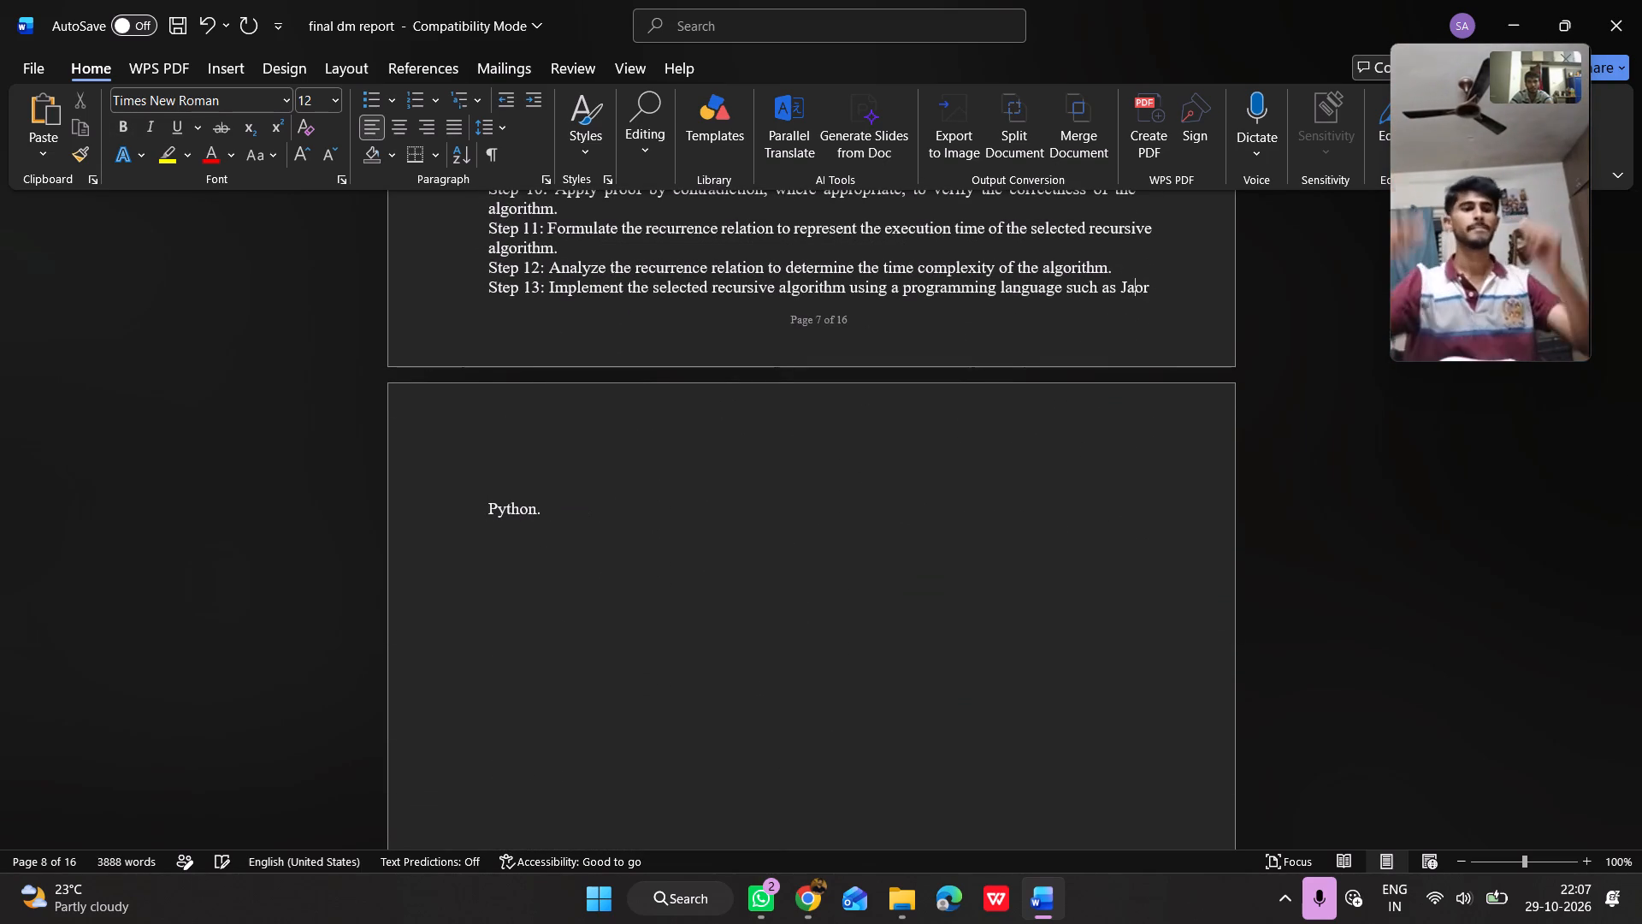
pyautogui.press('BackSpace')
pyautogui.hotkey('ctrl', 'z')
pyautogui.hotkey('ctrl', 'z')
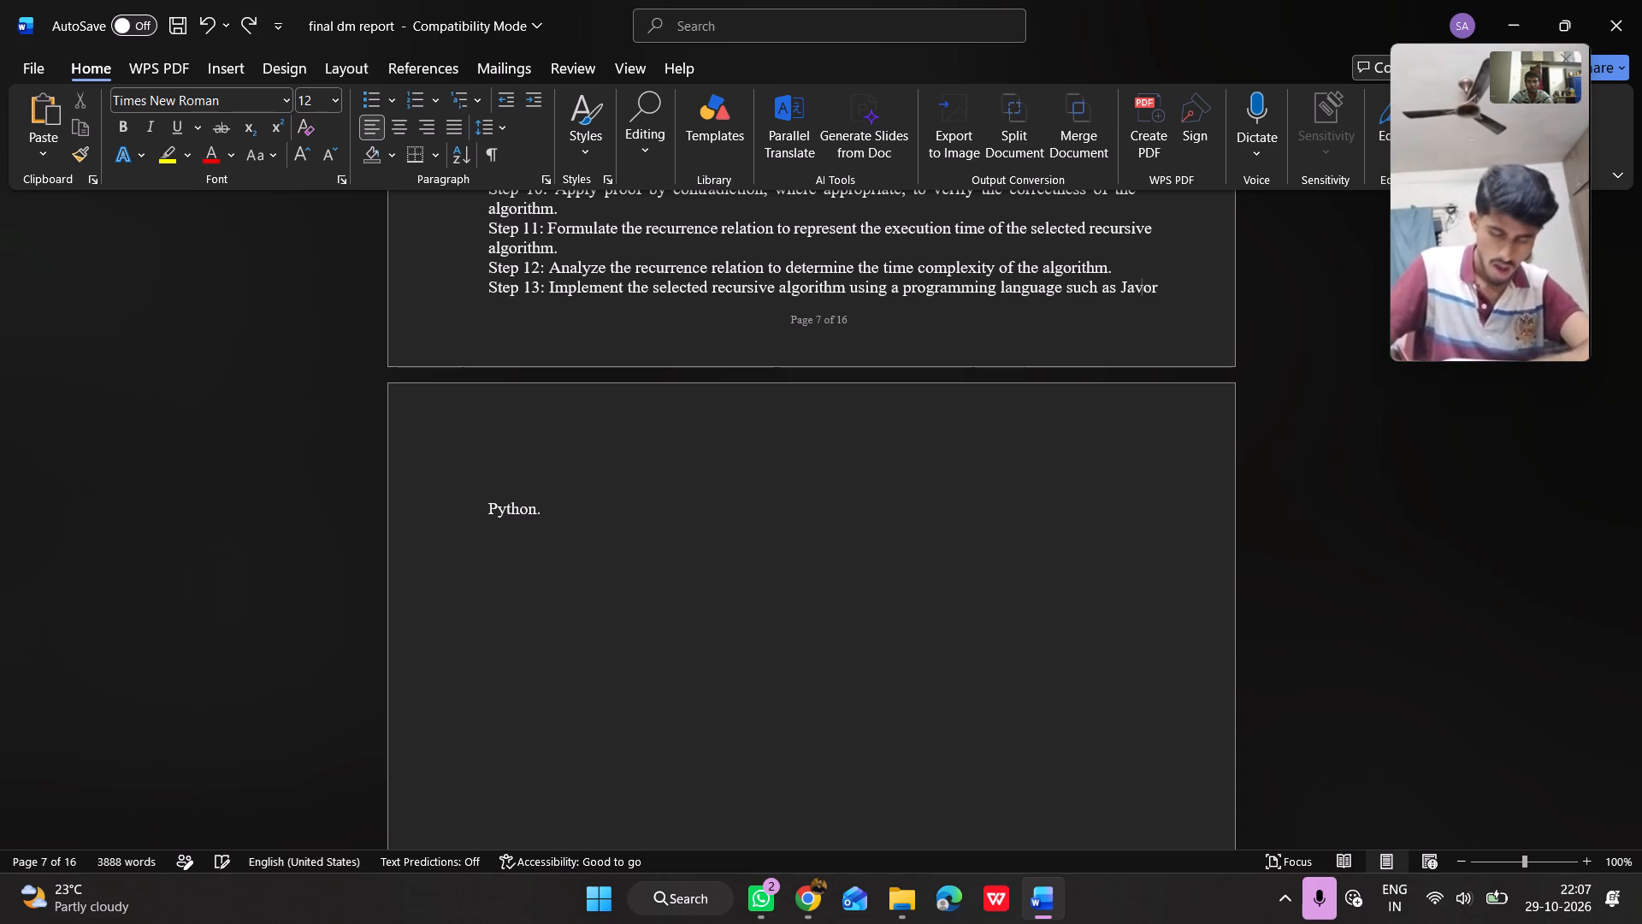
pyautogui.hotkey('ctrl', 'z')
# Remove the blank line between the Algorithm heading and Step 1, and realign Step 1 with two leading spaces.
pyautogui.scroll(-5, 738, 521)
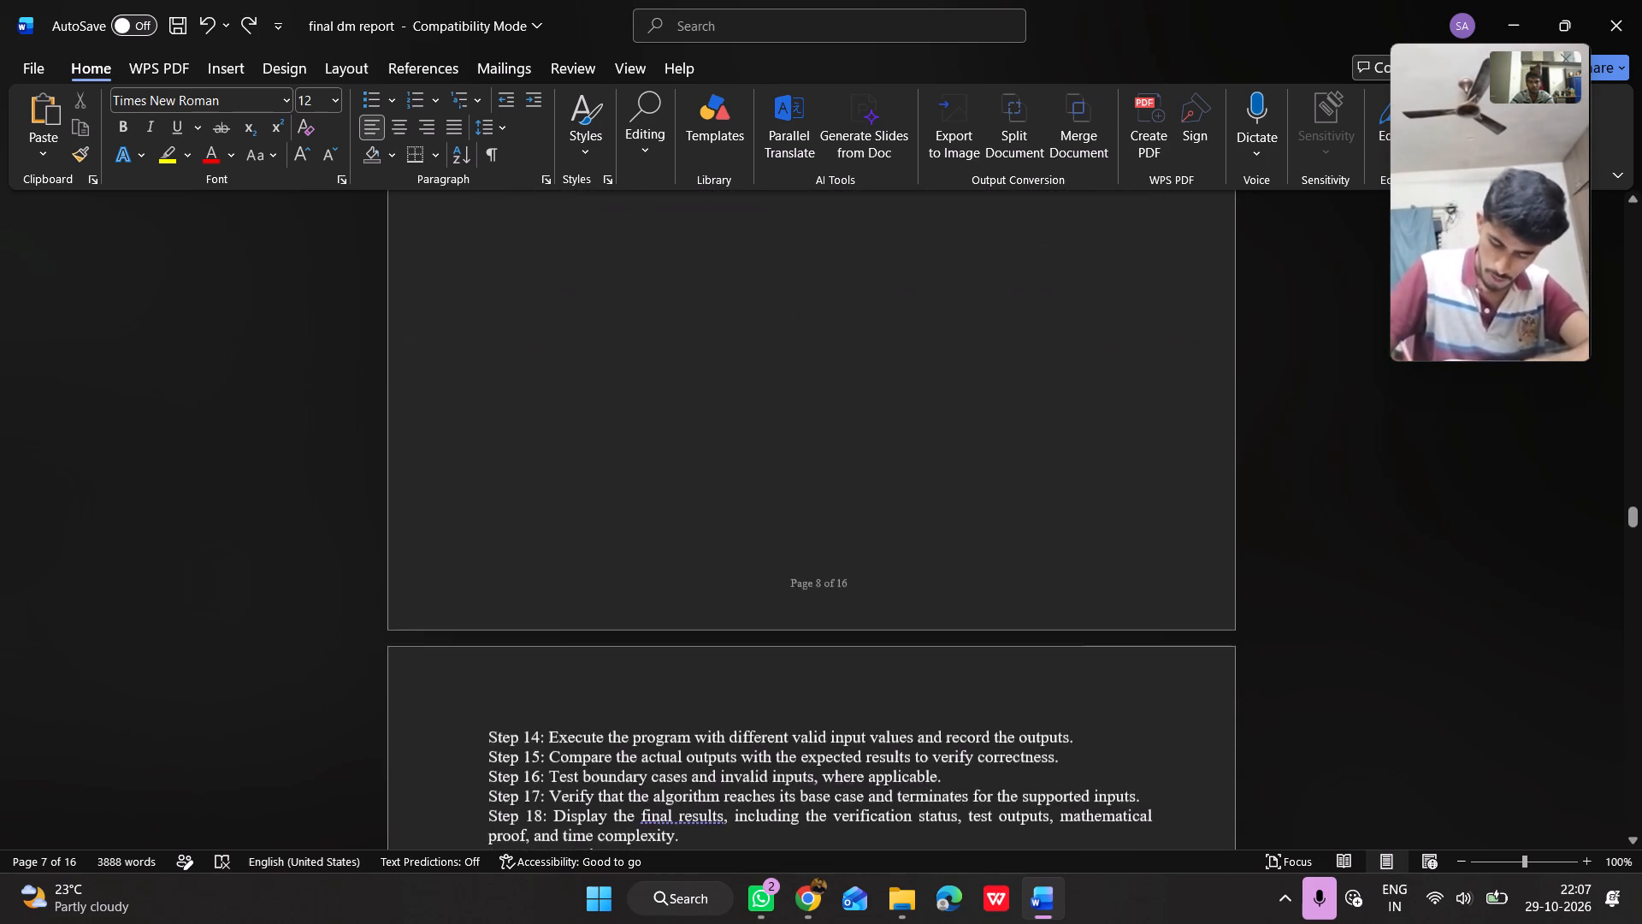
pyautogui.scroll(6, 738, 521)
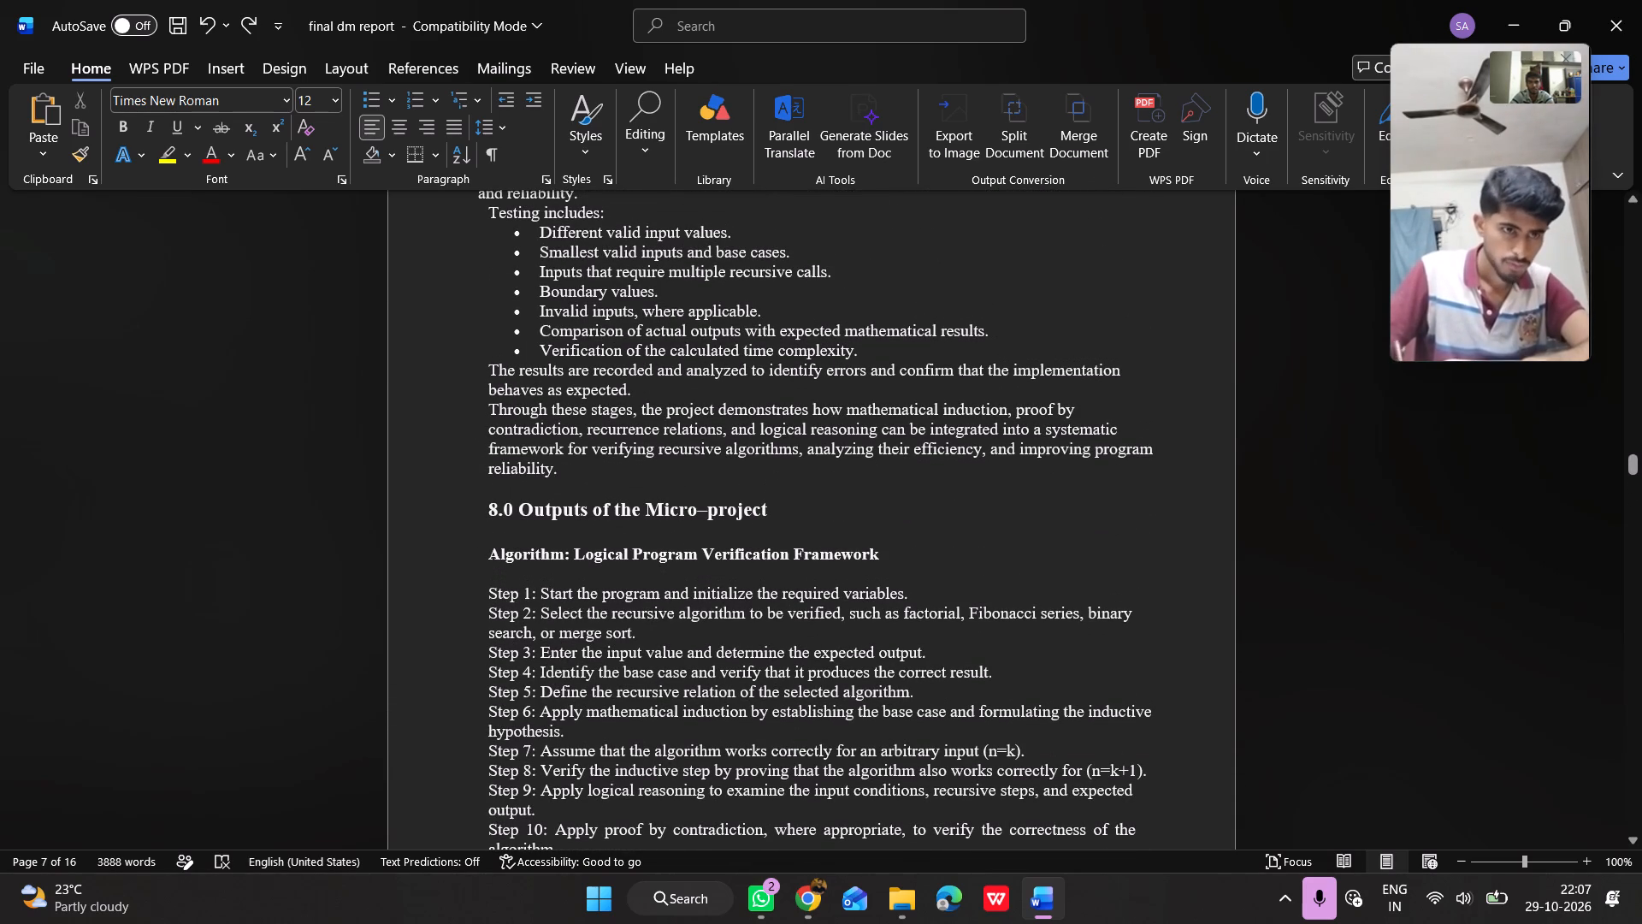
pyautogui.click(490, 593)
pyautogui.press('BackSpace')
pyautogui.press('BackSpace')
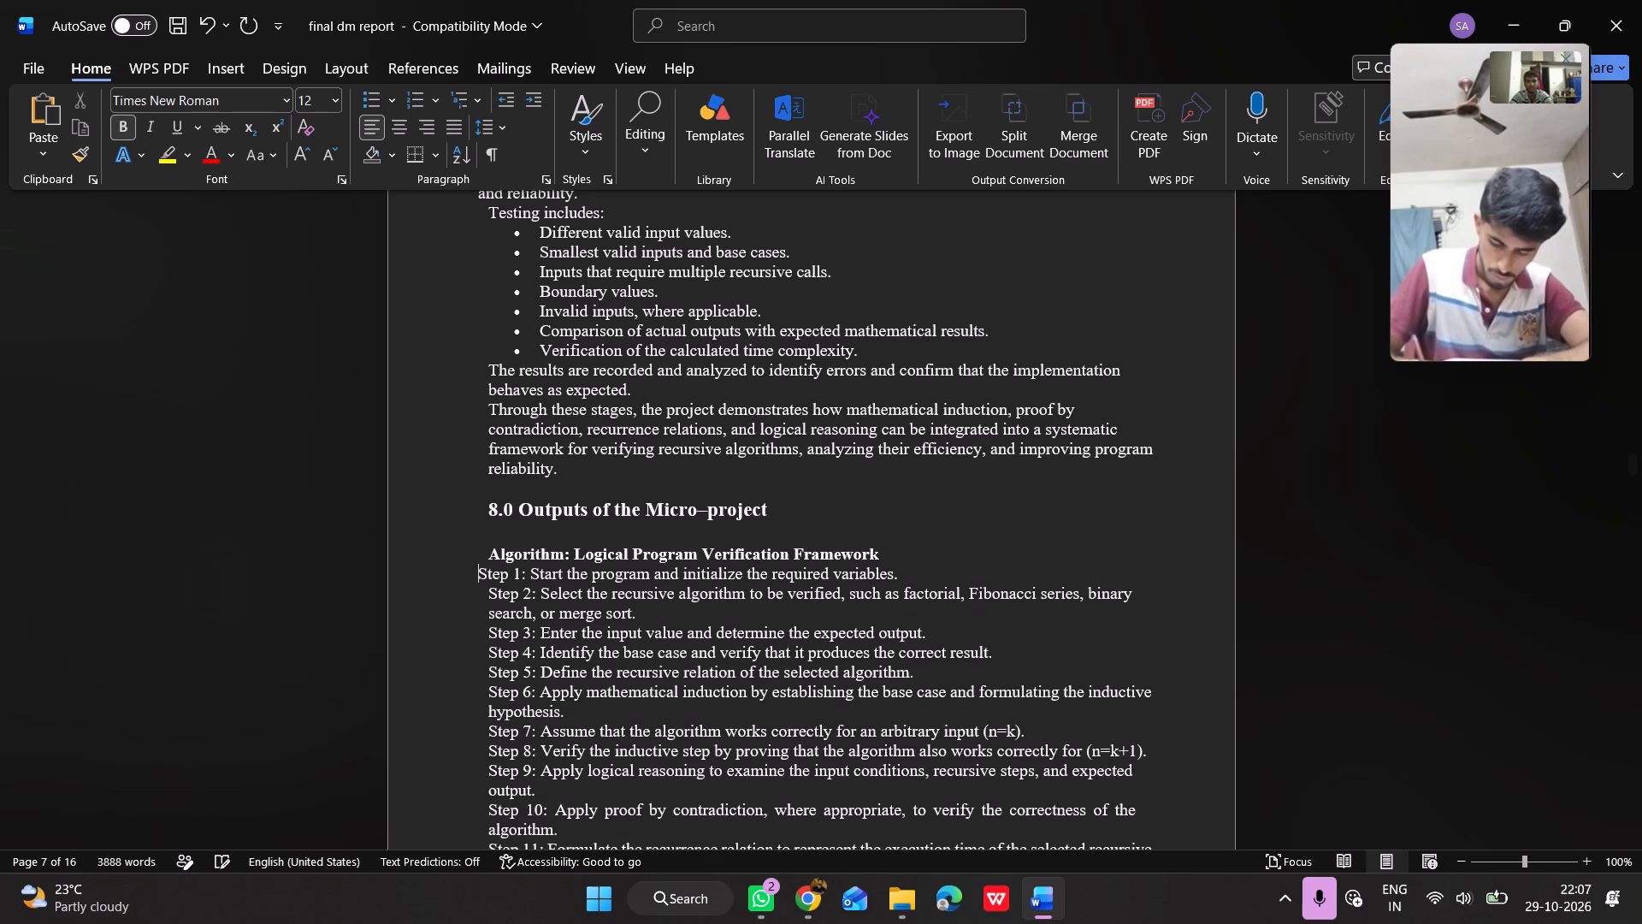
pyautogui.press('space')
pyautogui.press('space')
pyautogui.press('space')
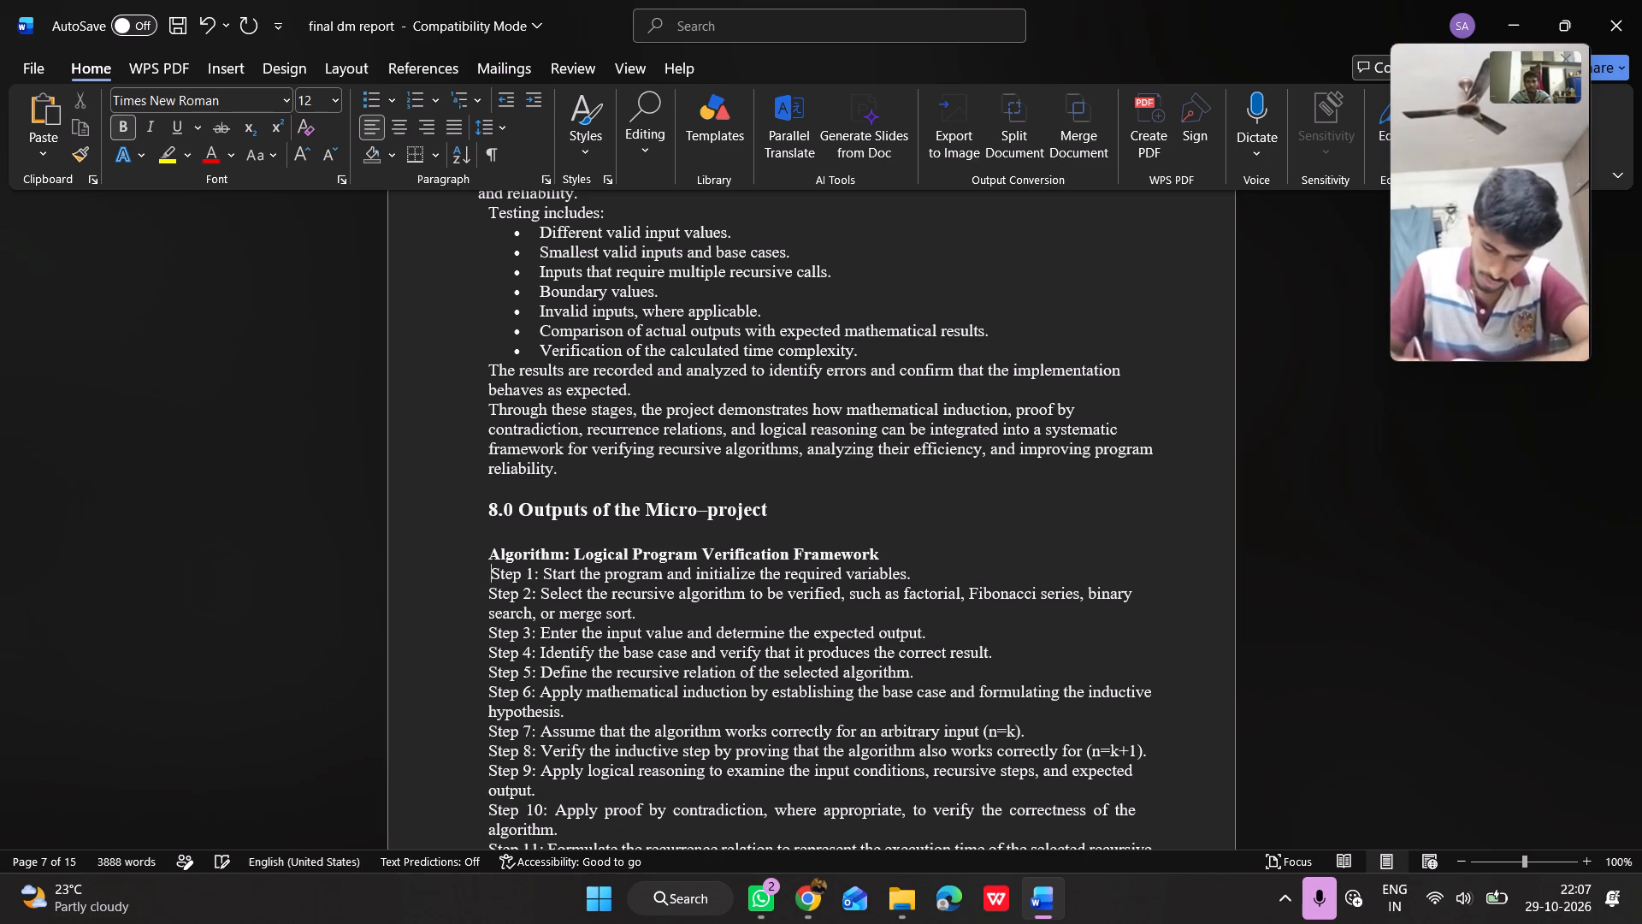
pyautogui.press('BackSpace')
# Correct the misspelled "Javaor" in algorithm Step 13 to "Java or".
pyautogui.scroll(-1, 670, 479)
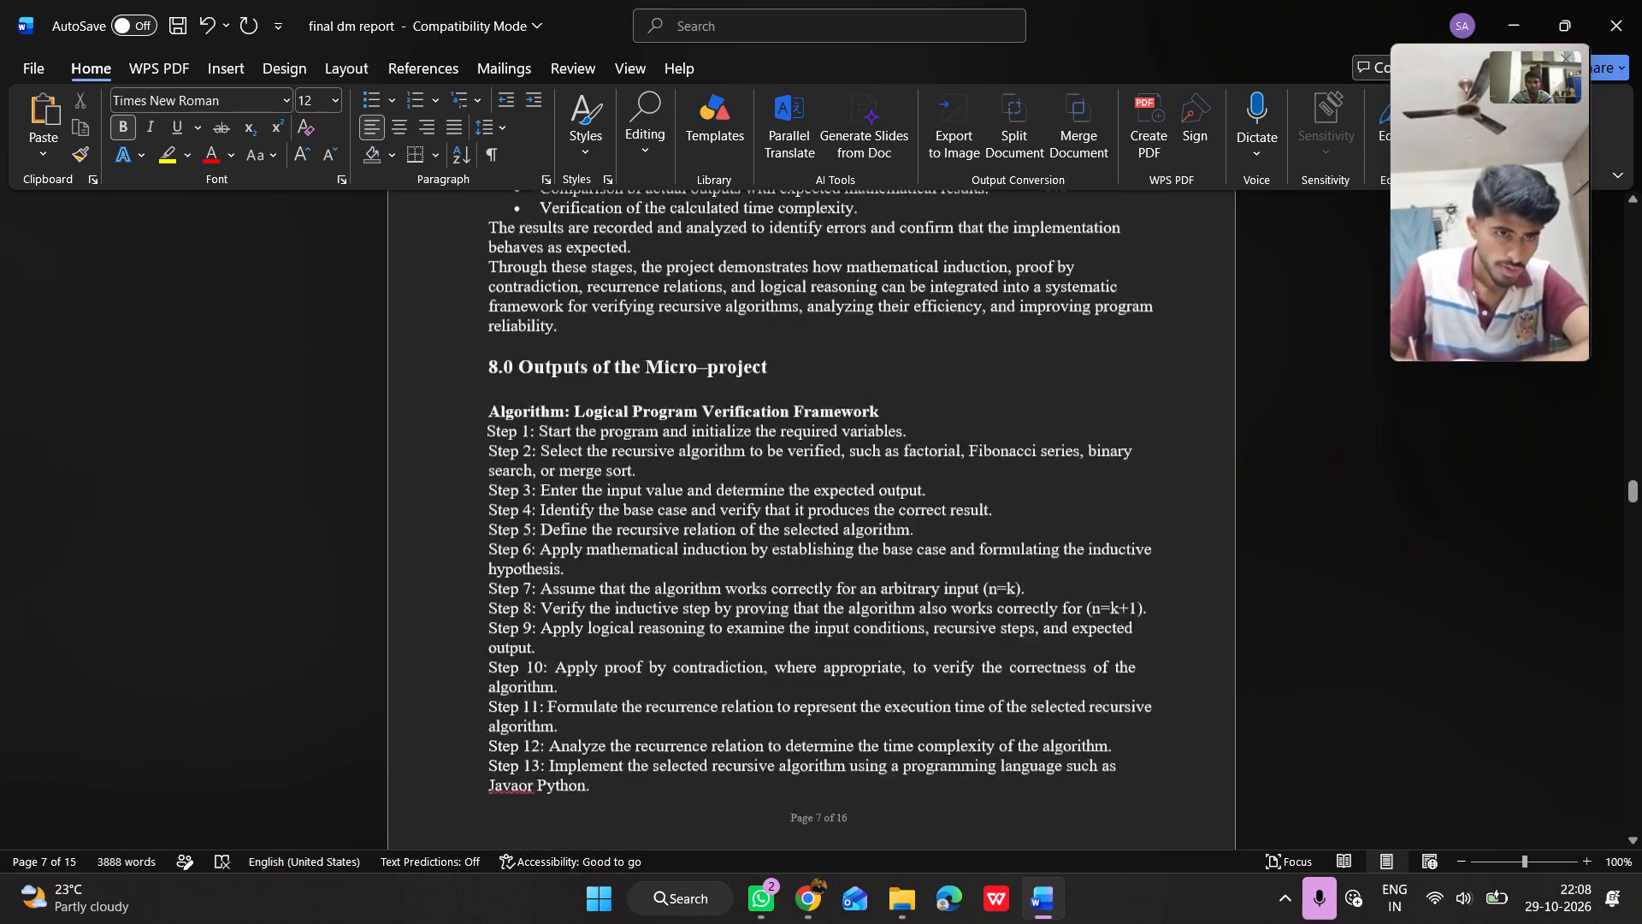
pyautogui.scroll(-3, 670, 479)
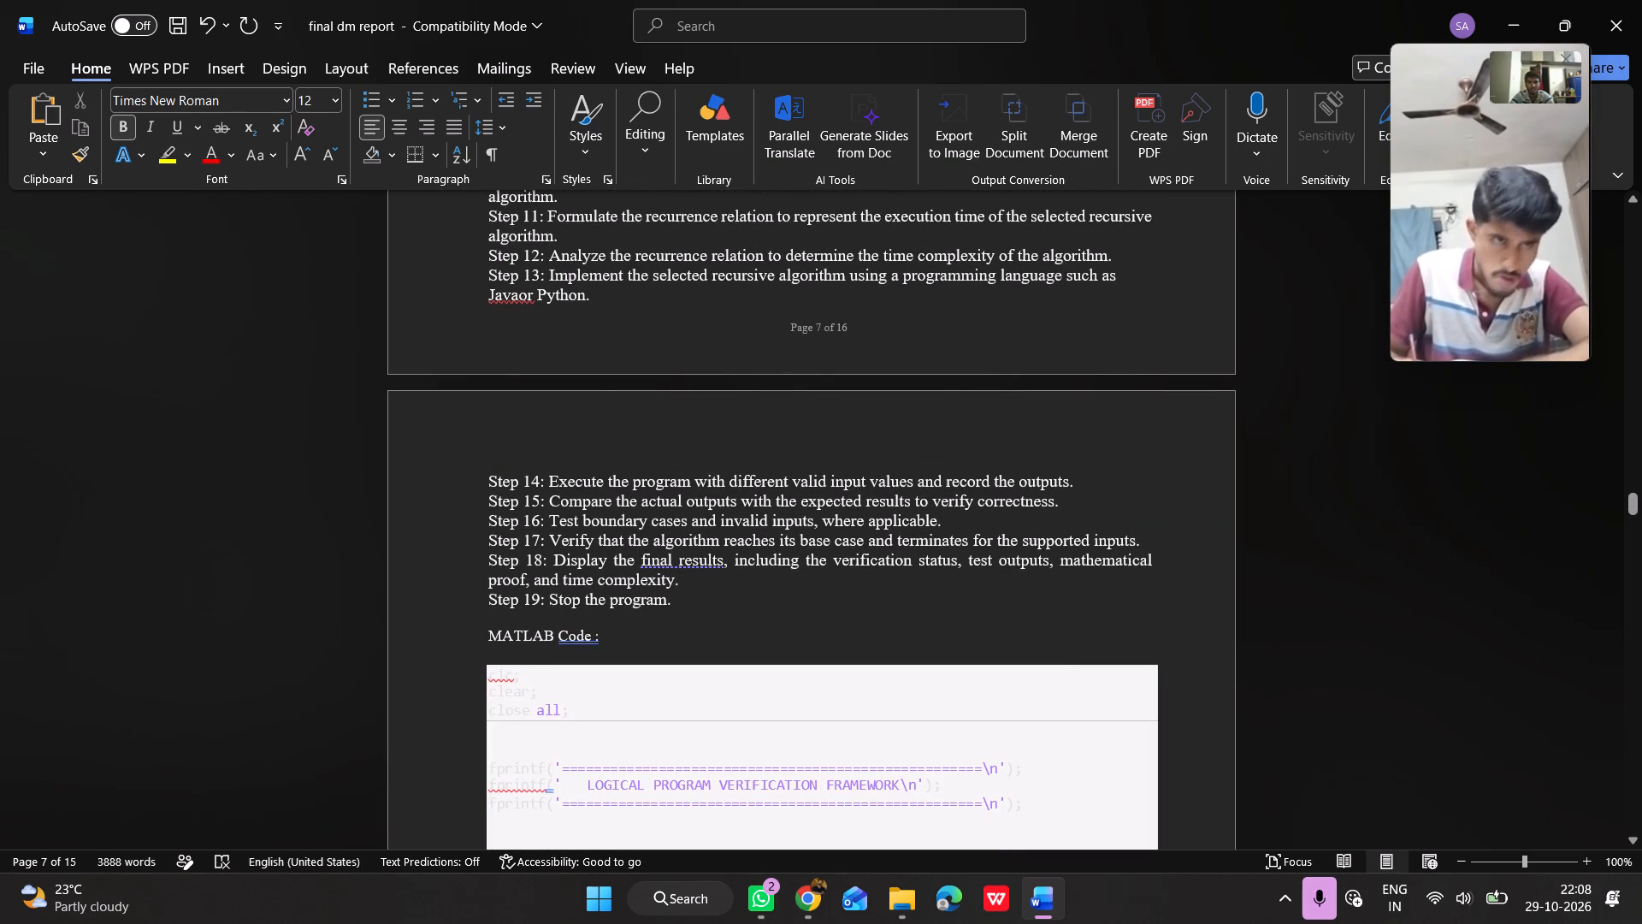
pyautogui.click(520, 300)
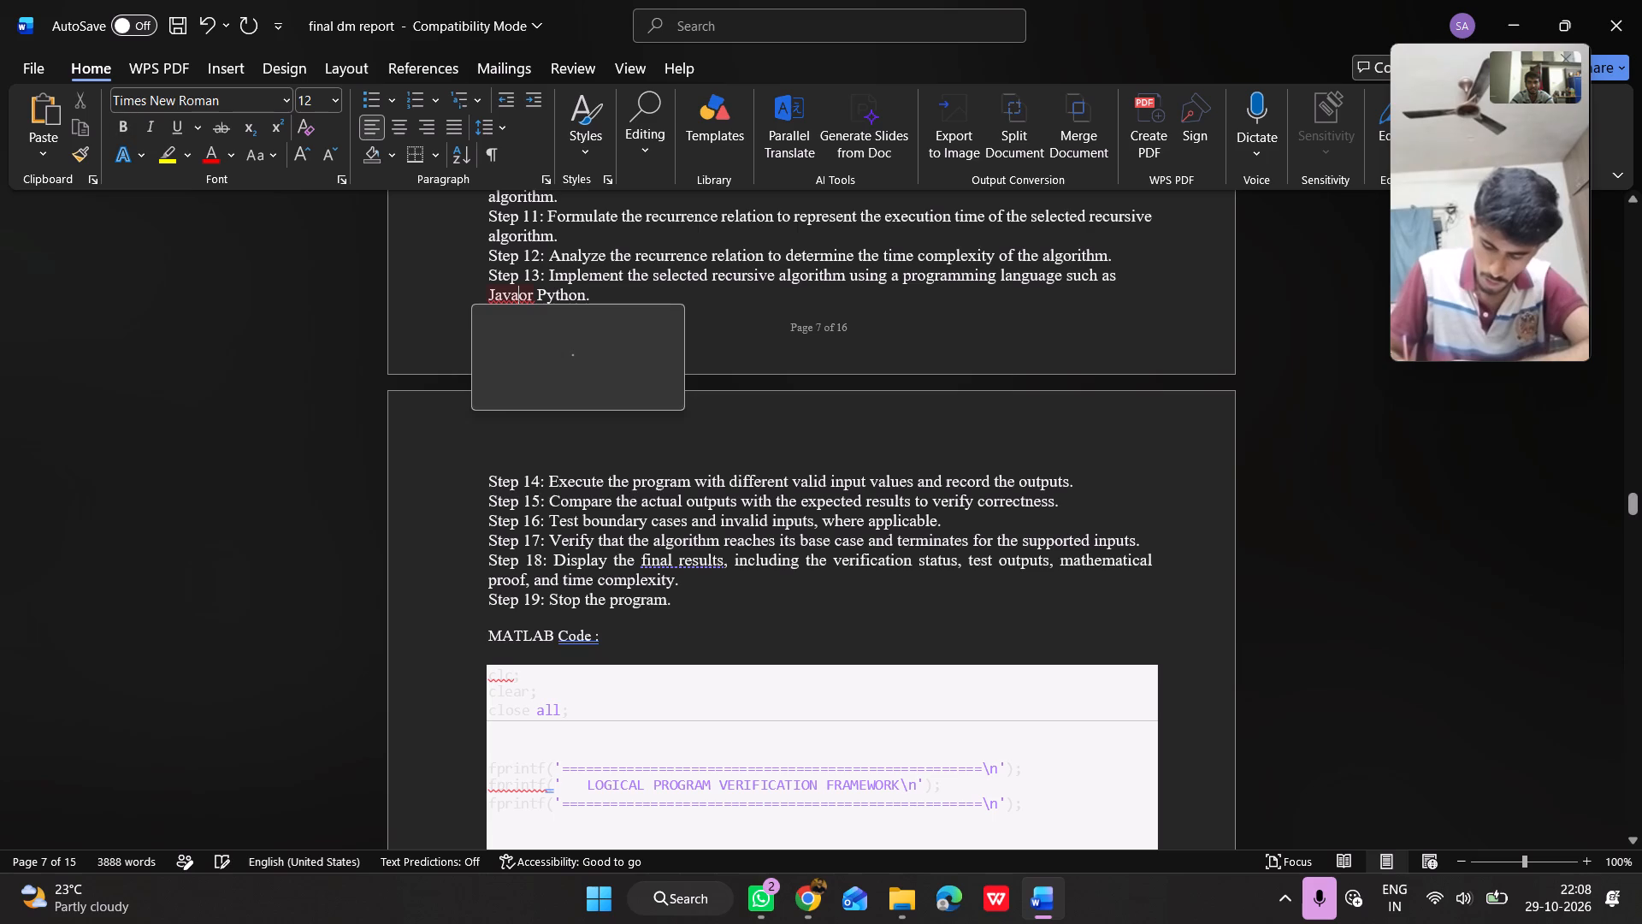
pyautogui.click(527, 429)
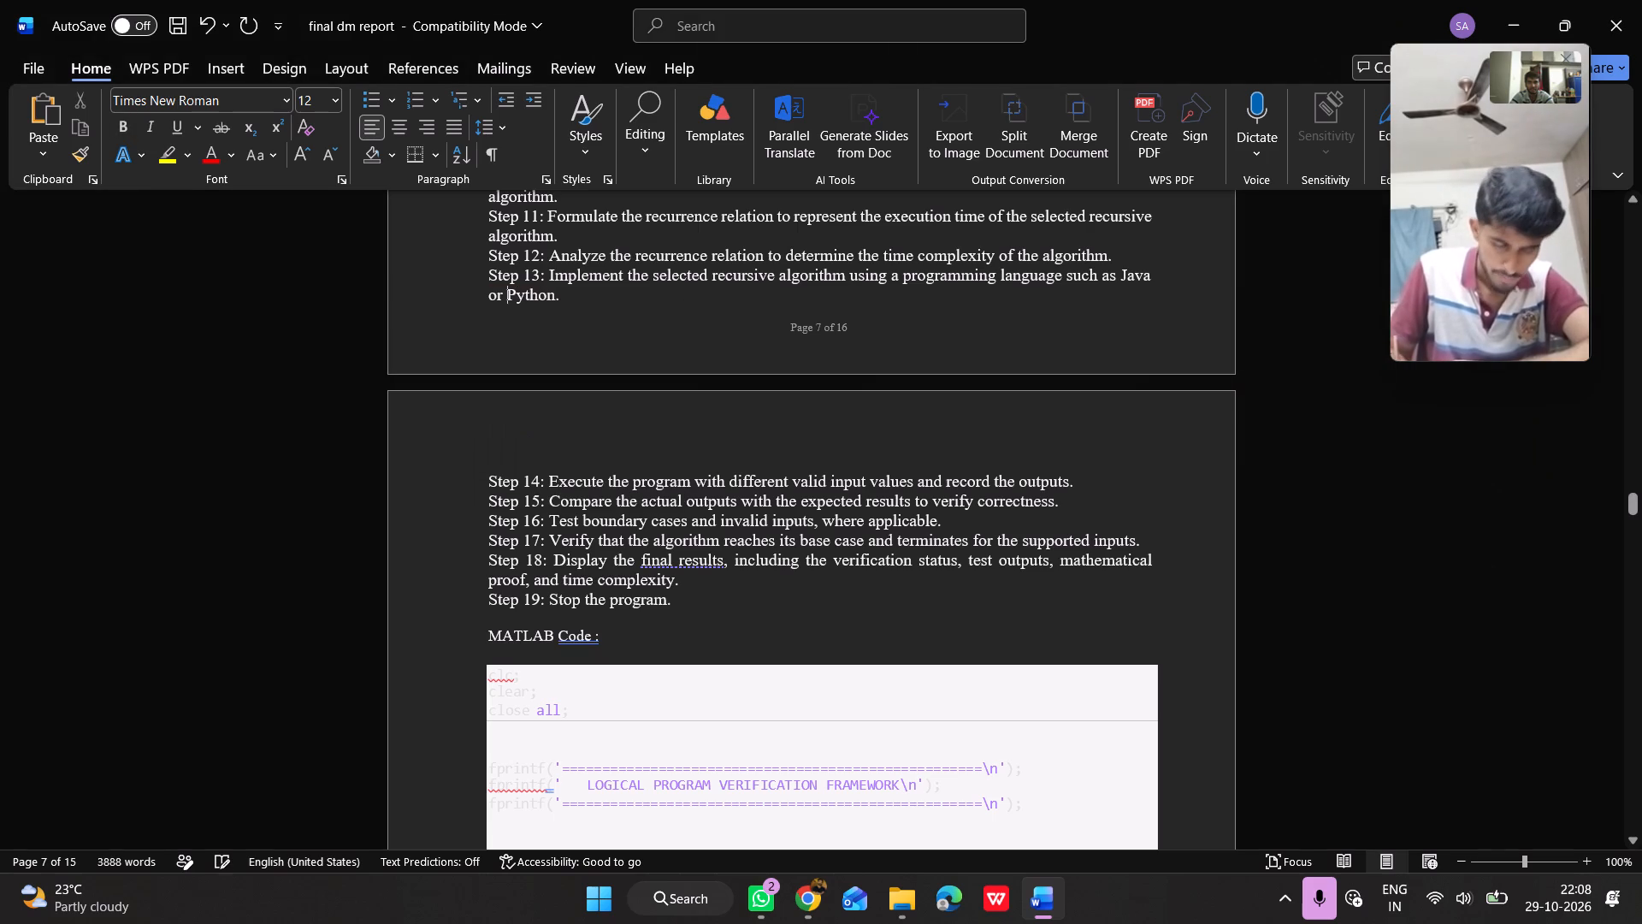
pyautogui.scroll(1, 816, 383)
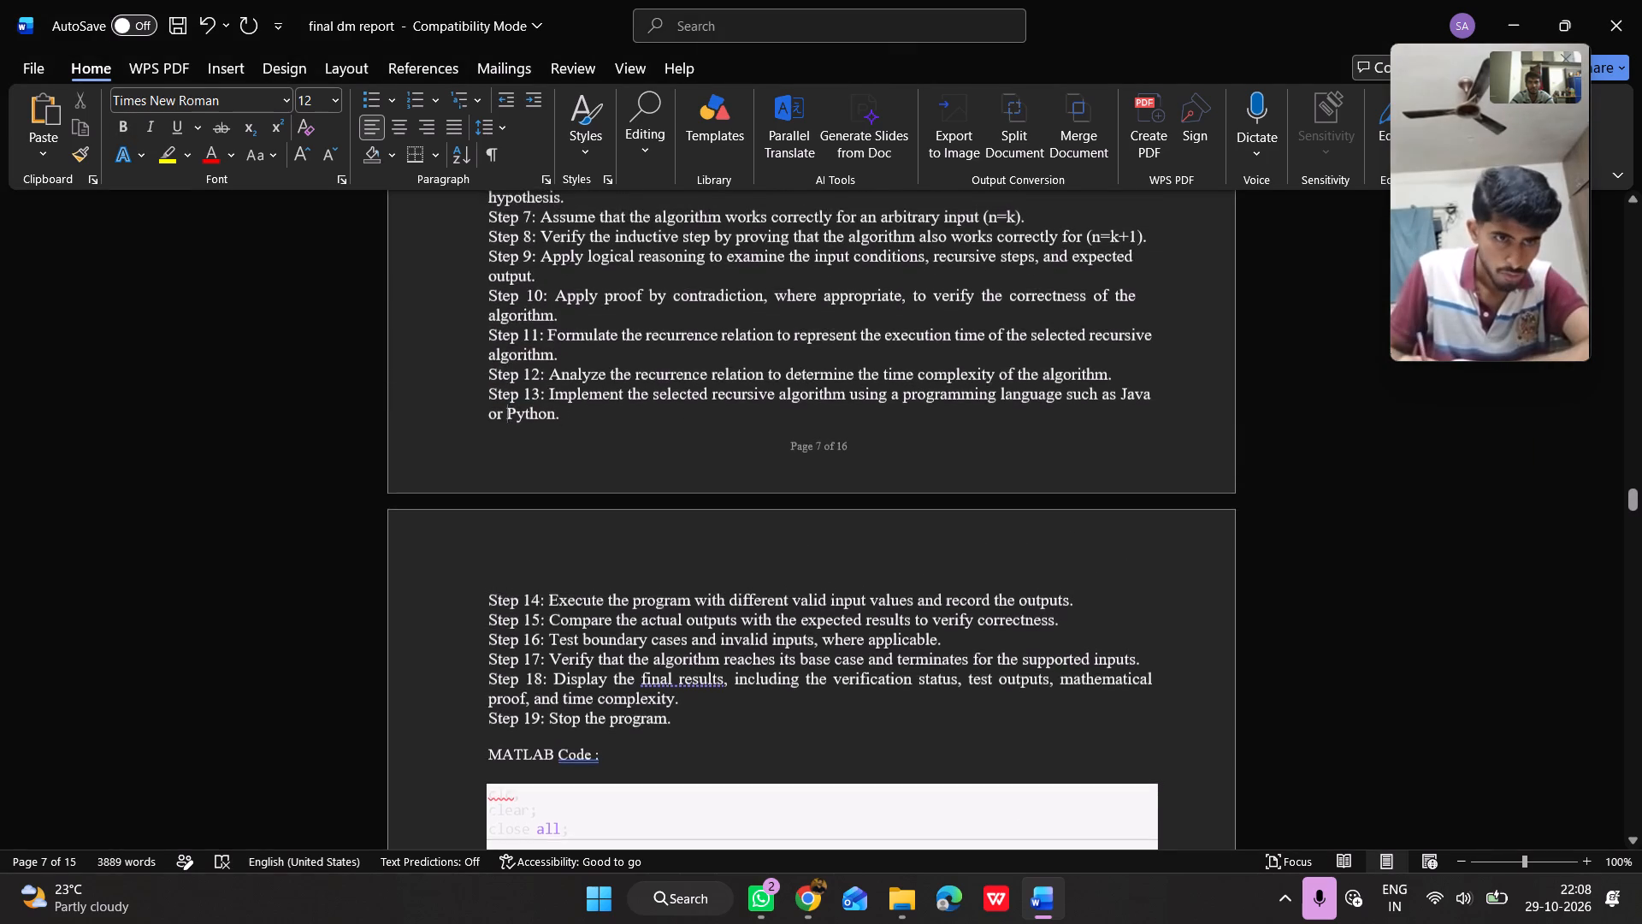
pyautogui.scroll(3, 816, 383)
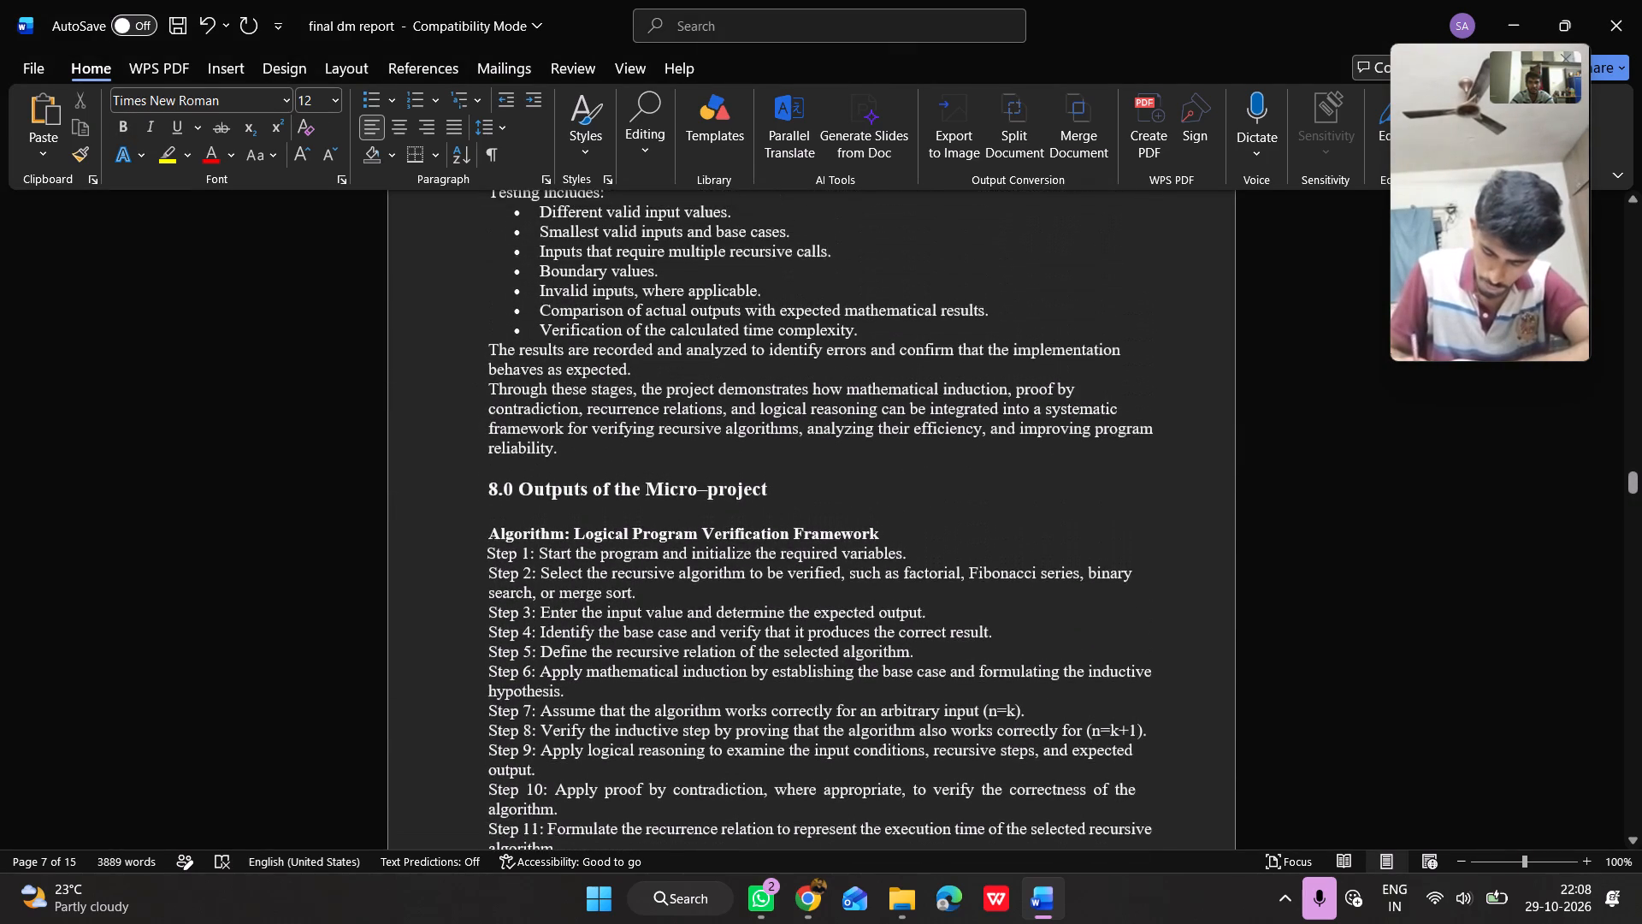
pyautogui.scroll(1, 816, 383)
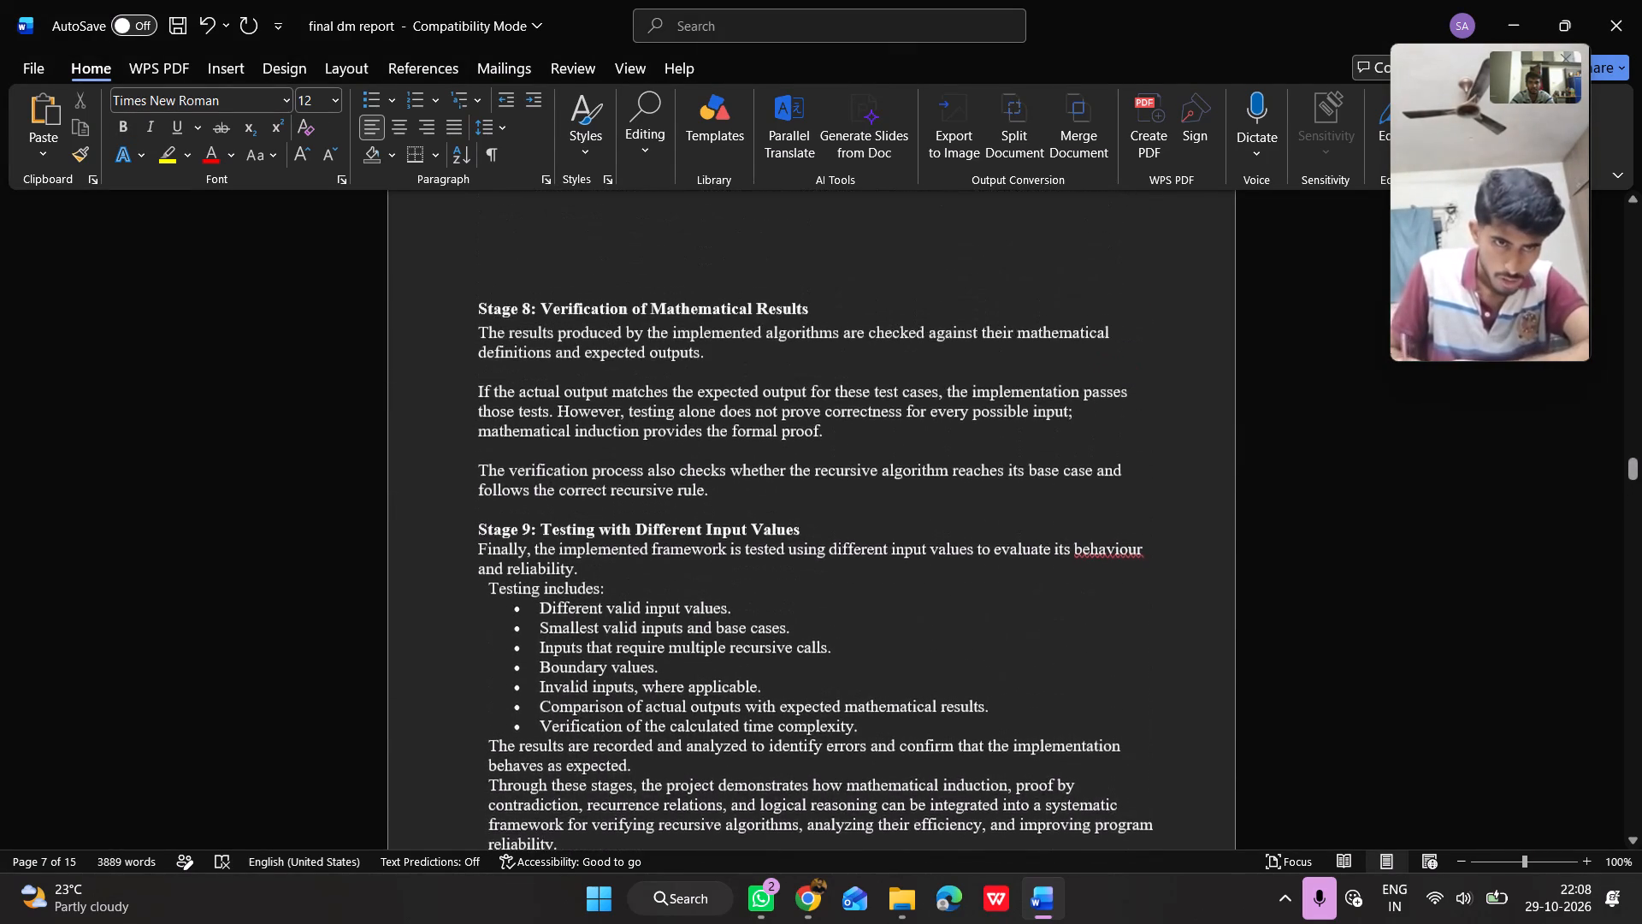